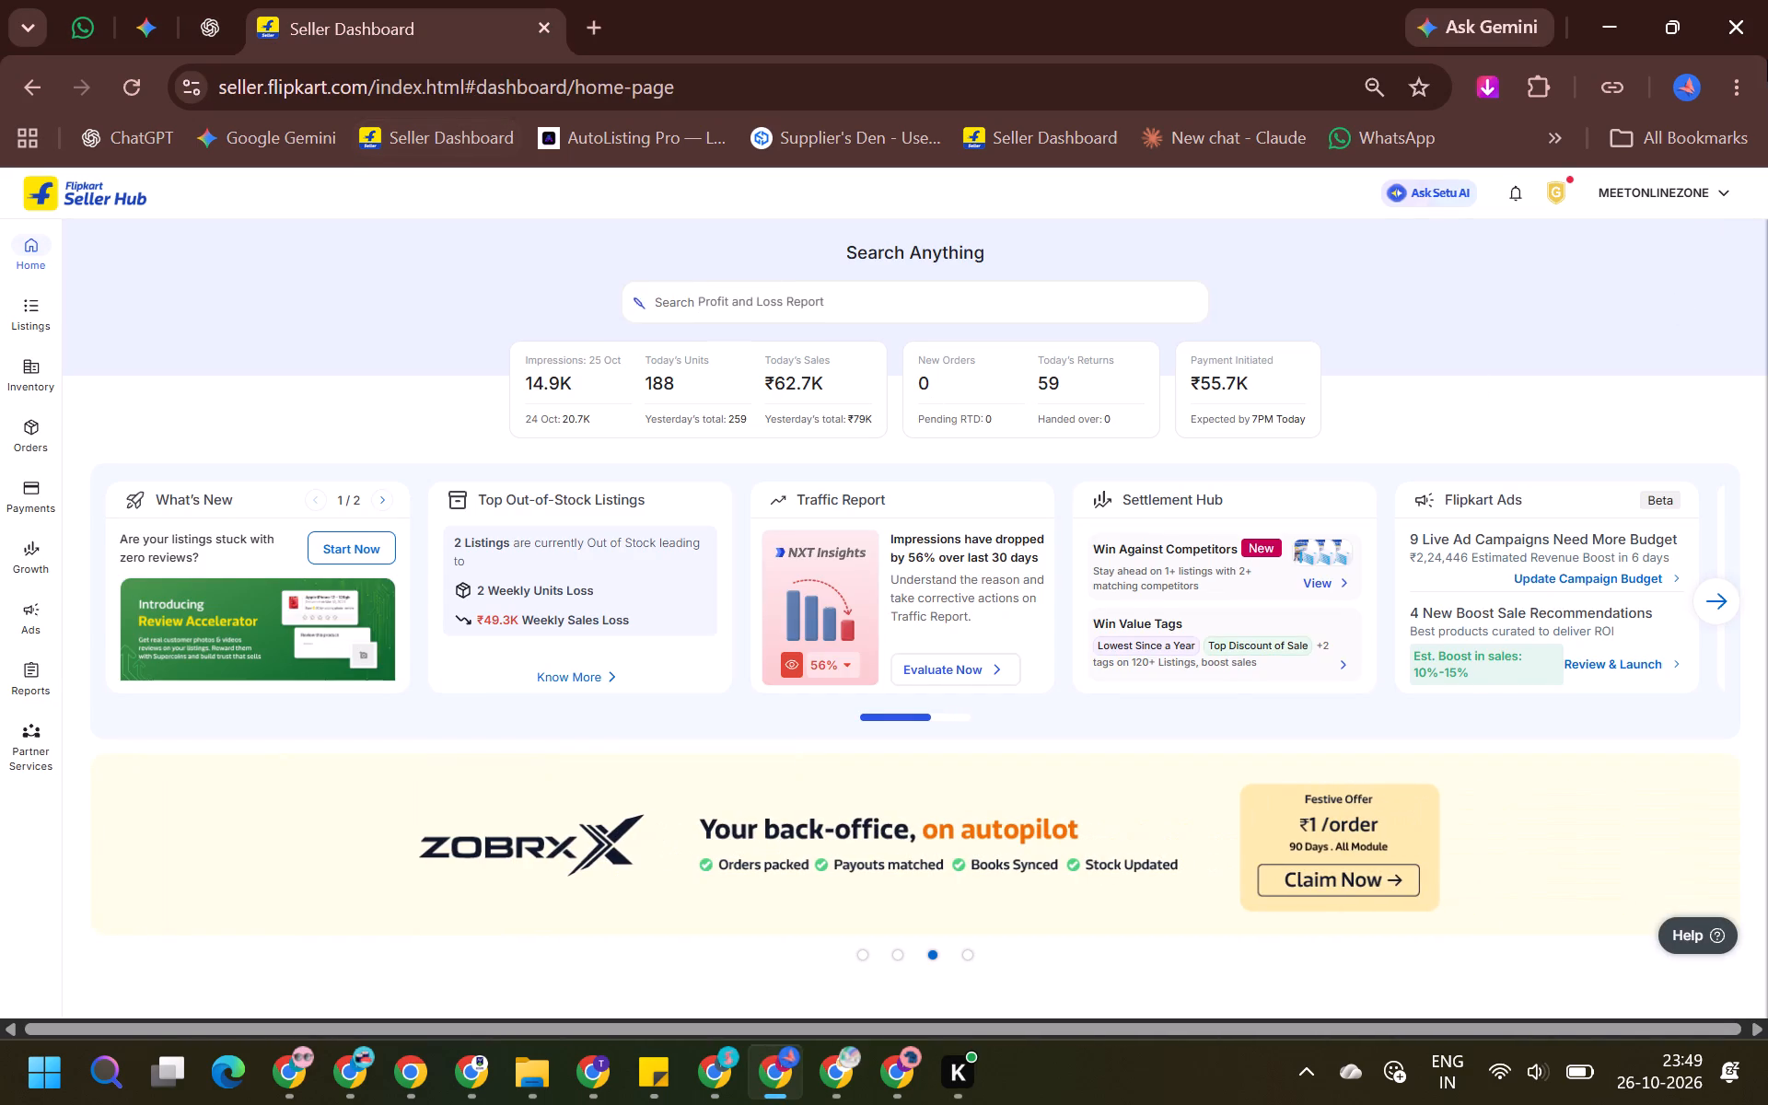
click(1767, 57)
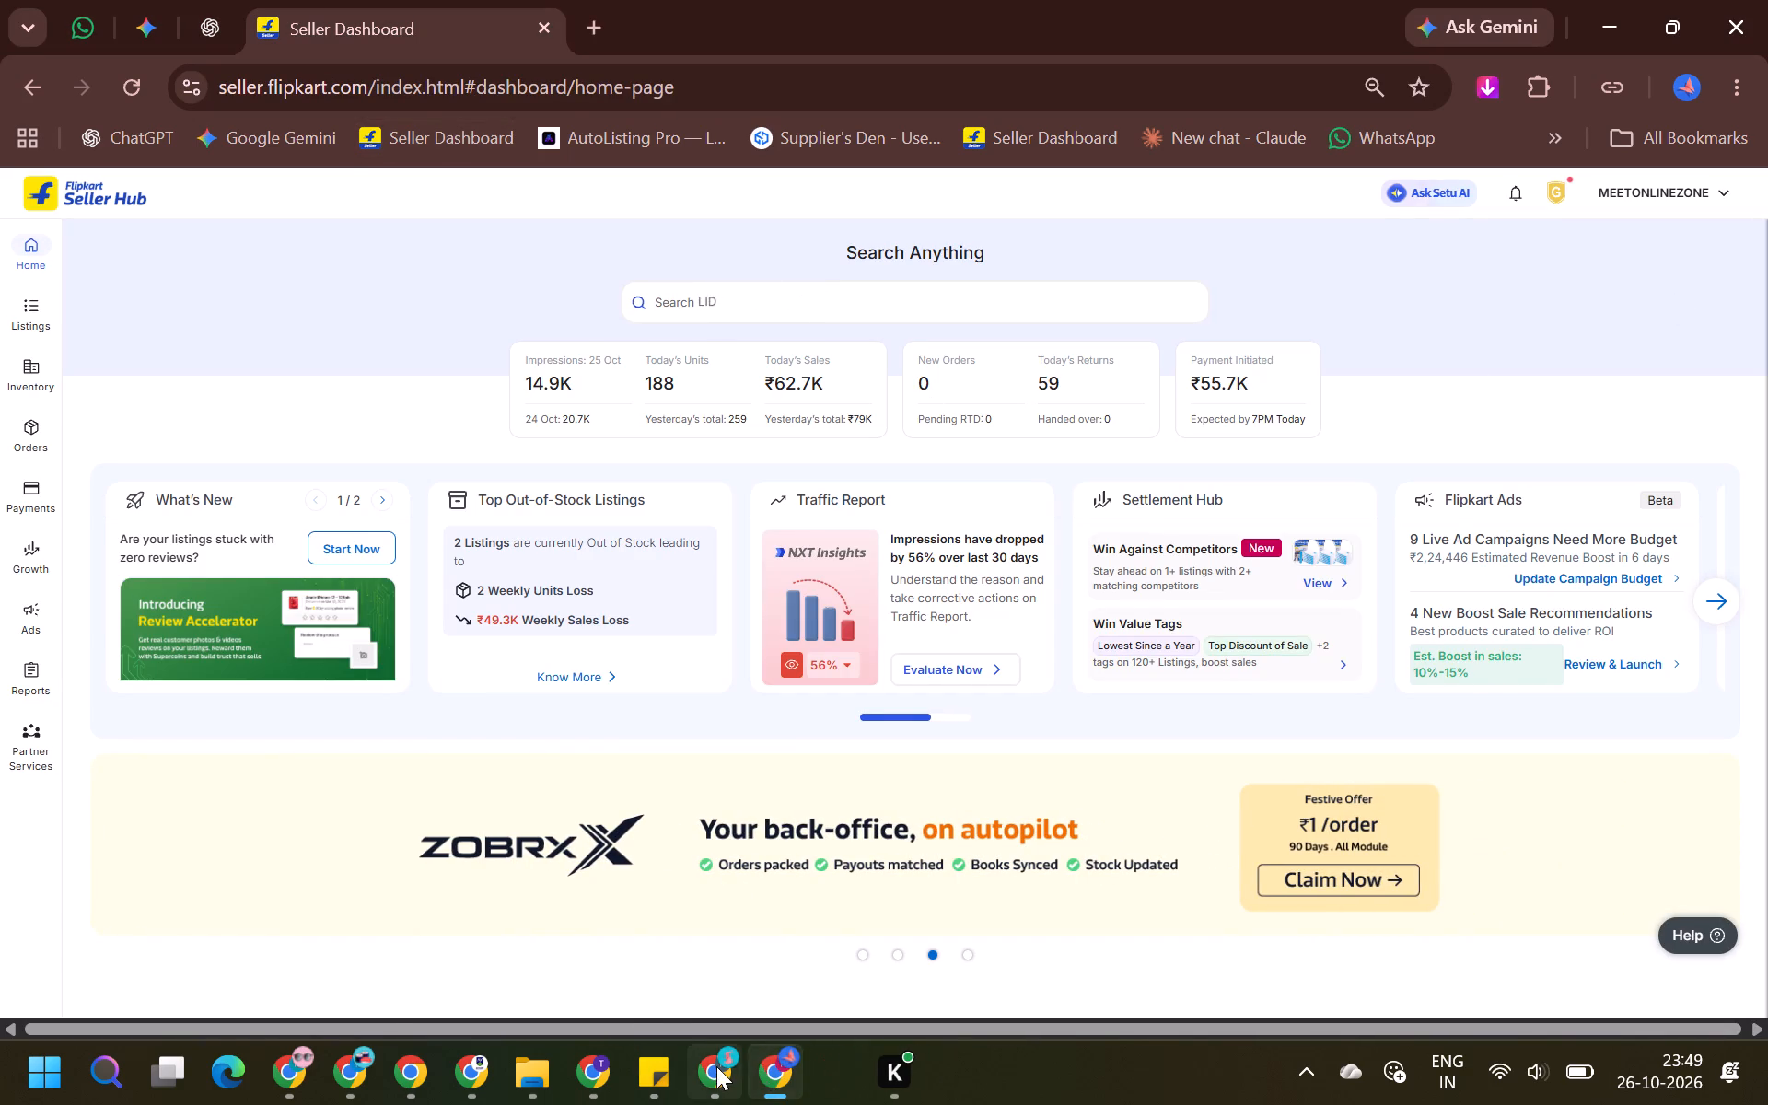
click(716, 1066)
click(446, 0)
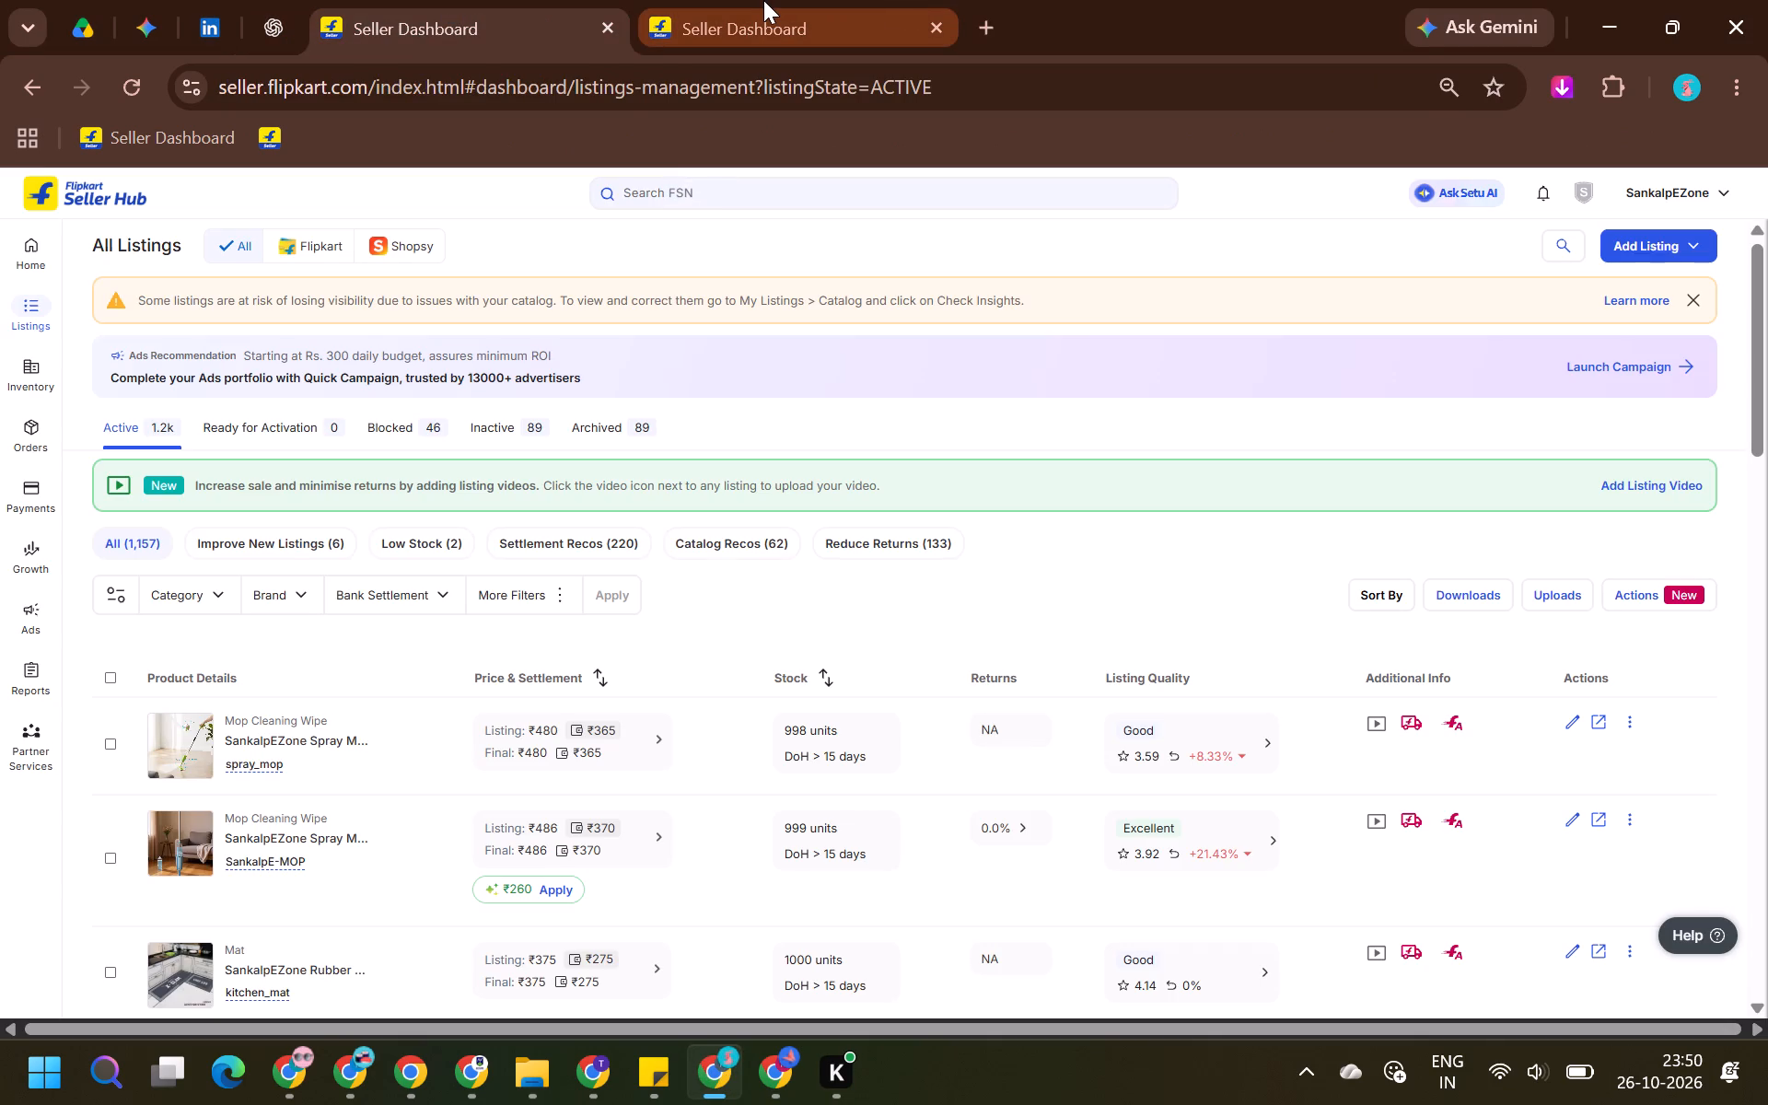
click(763, 0)
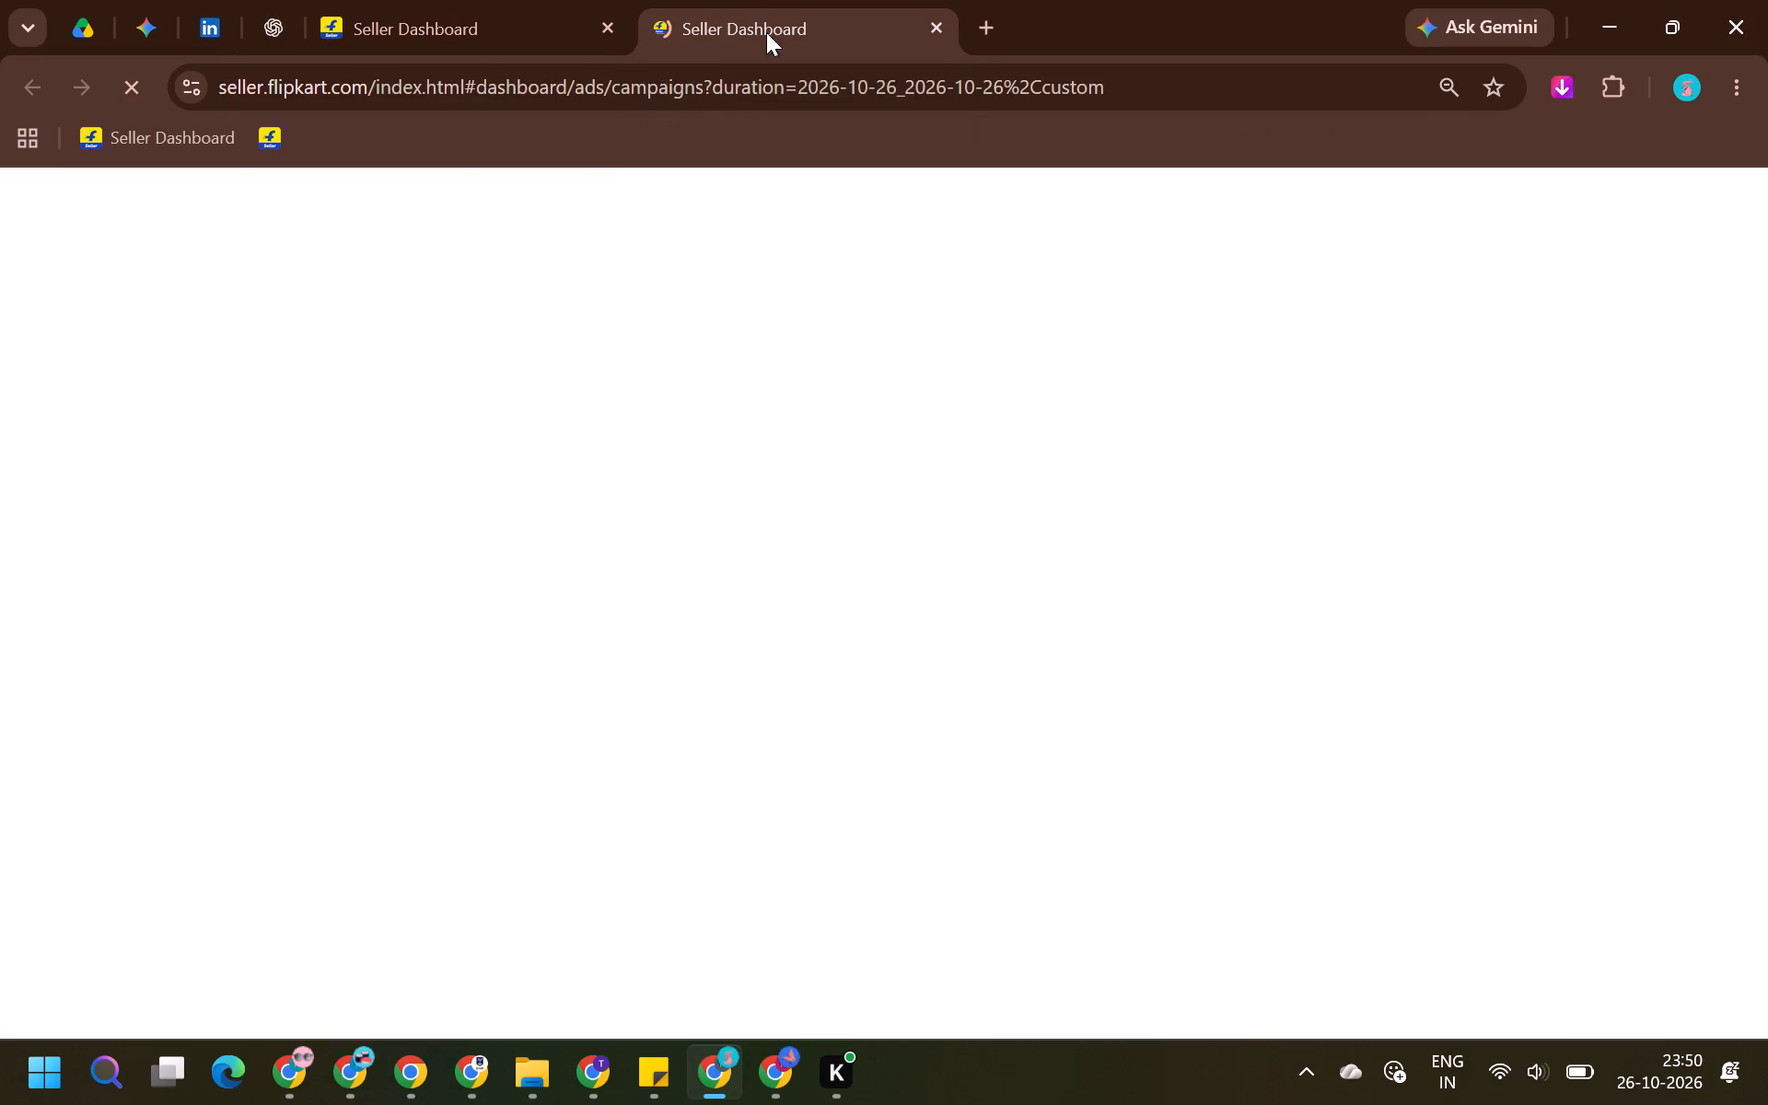
click(1764, 7)
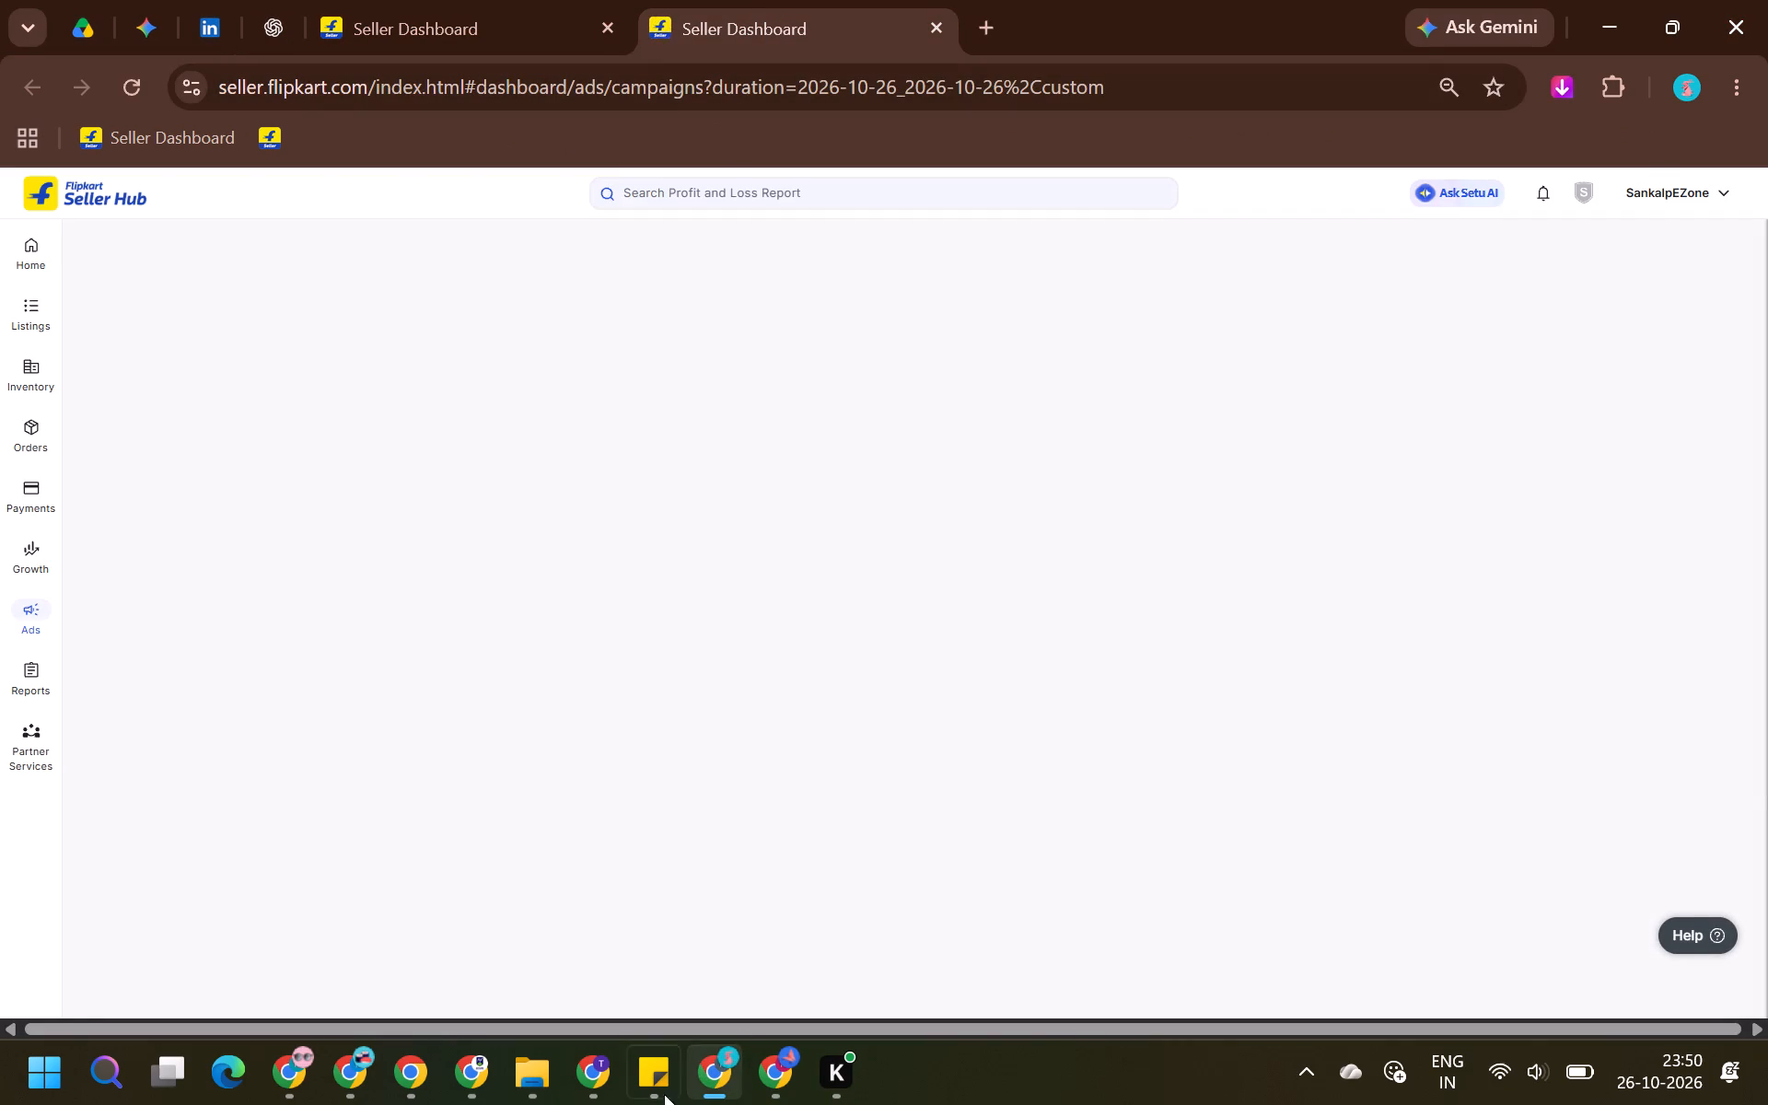
click(601, 1088)
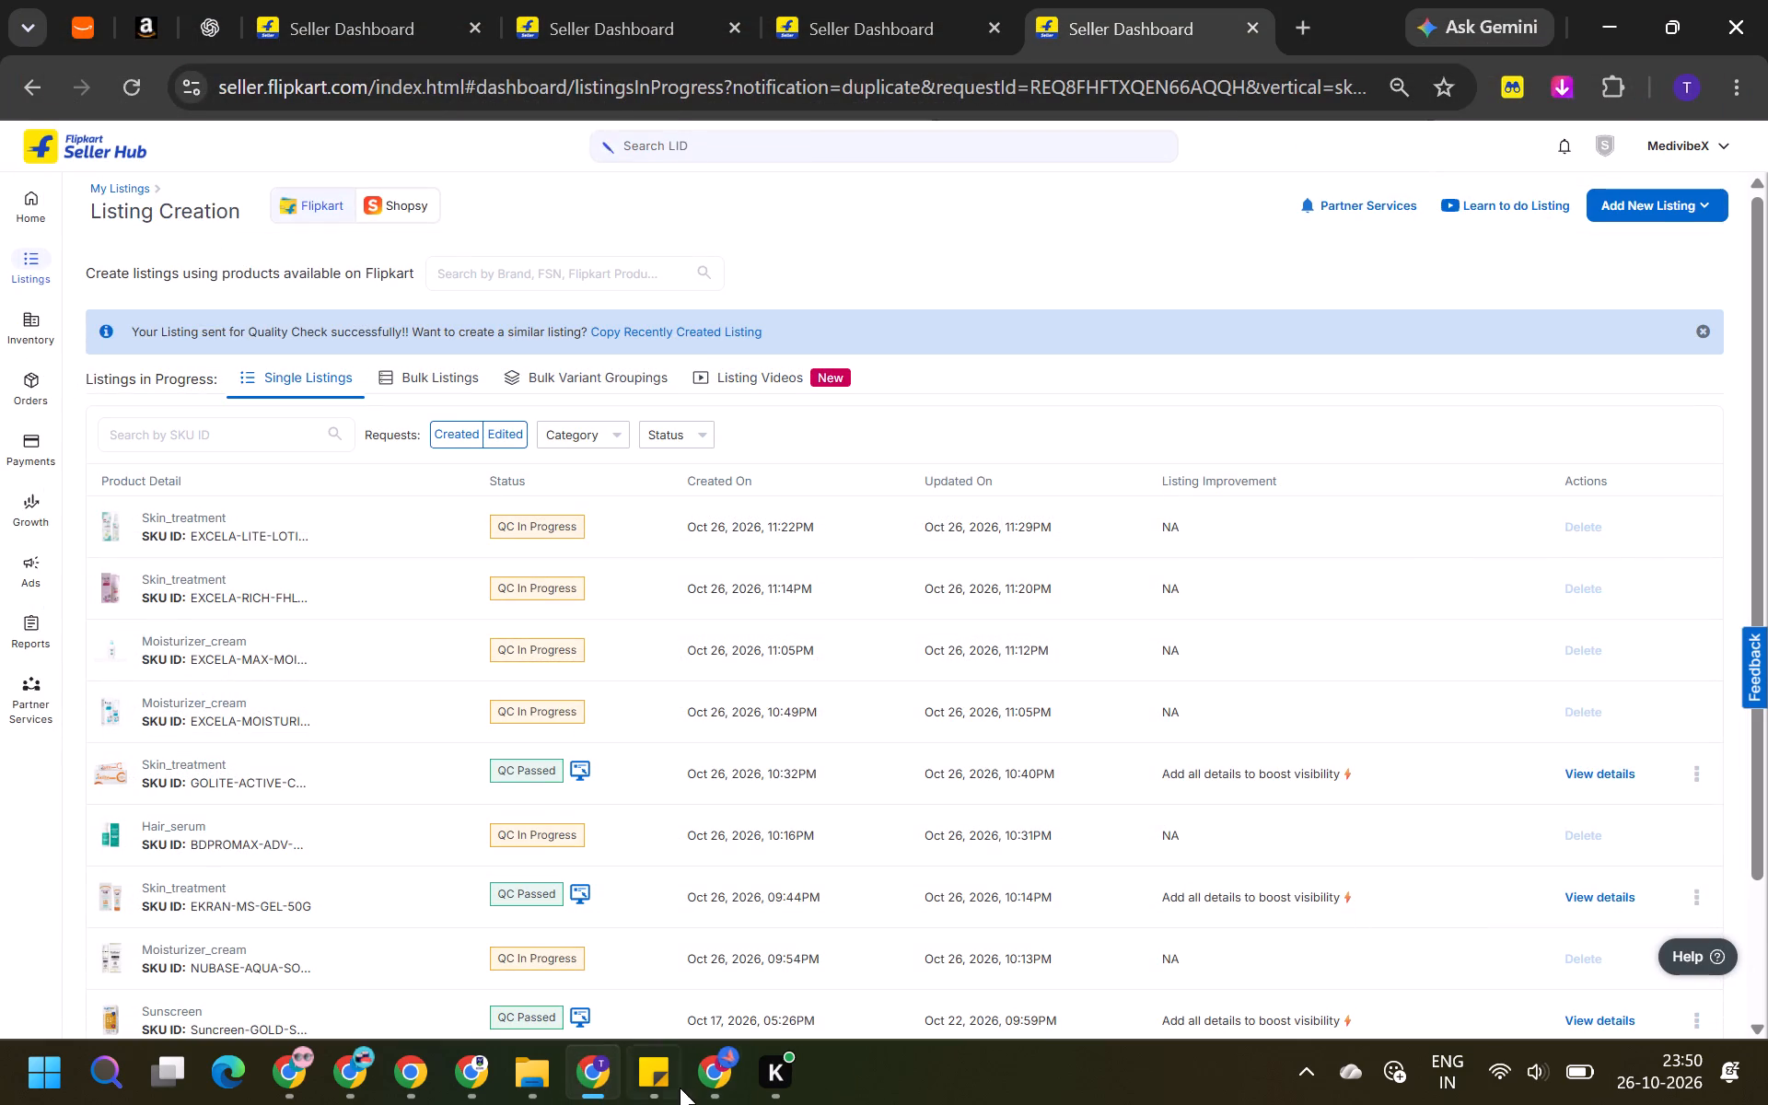
click(692, 1088)
click(1767, 0)
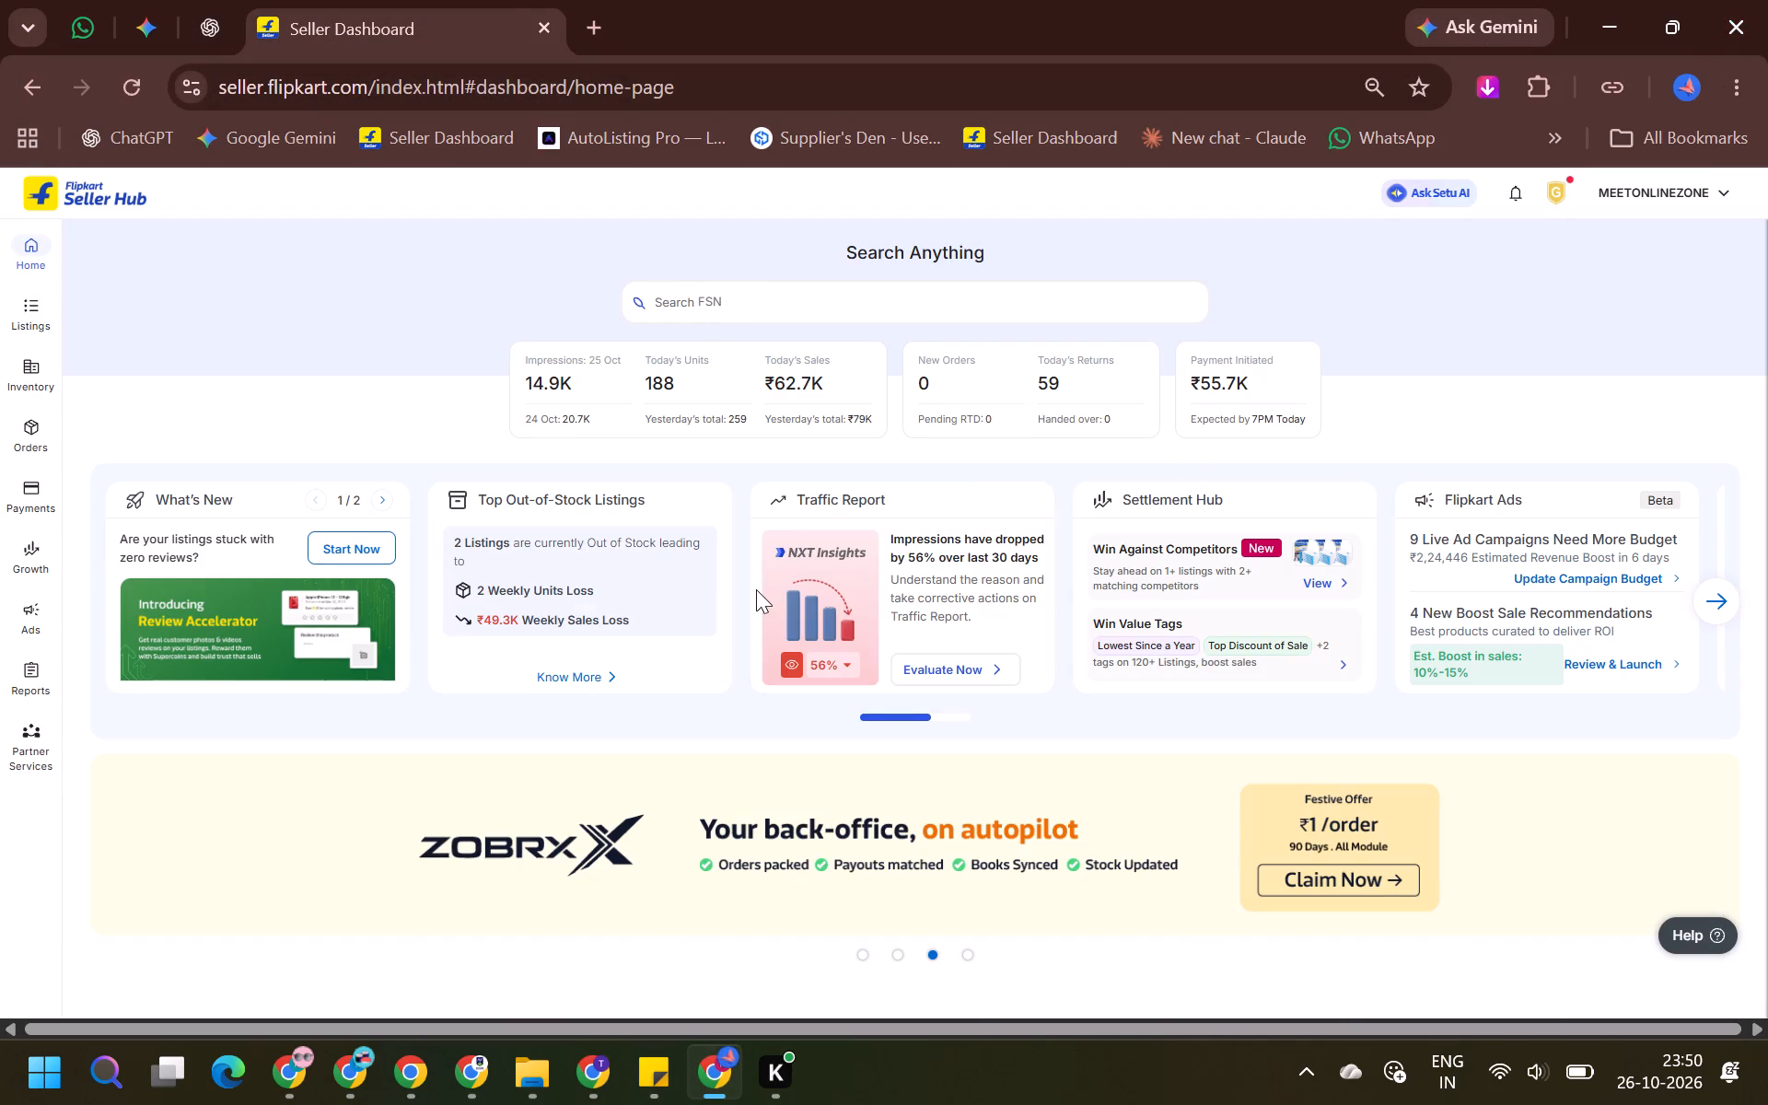
Switch to the MedivibeX seller window, reload its in-progress listings for current QC statuses, and reopen the Add New Listings page.
click(586, 1080)
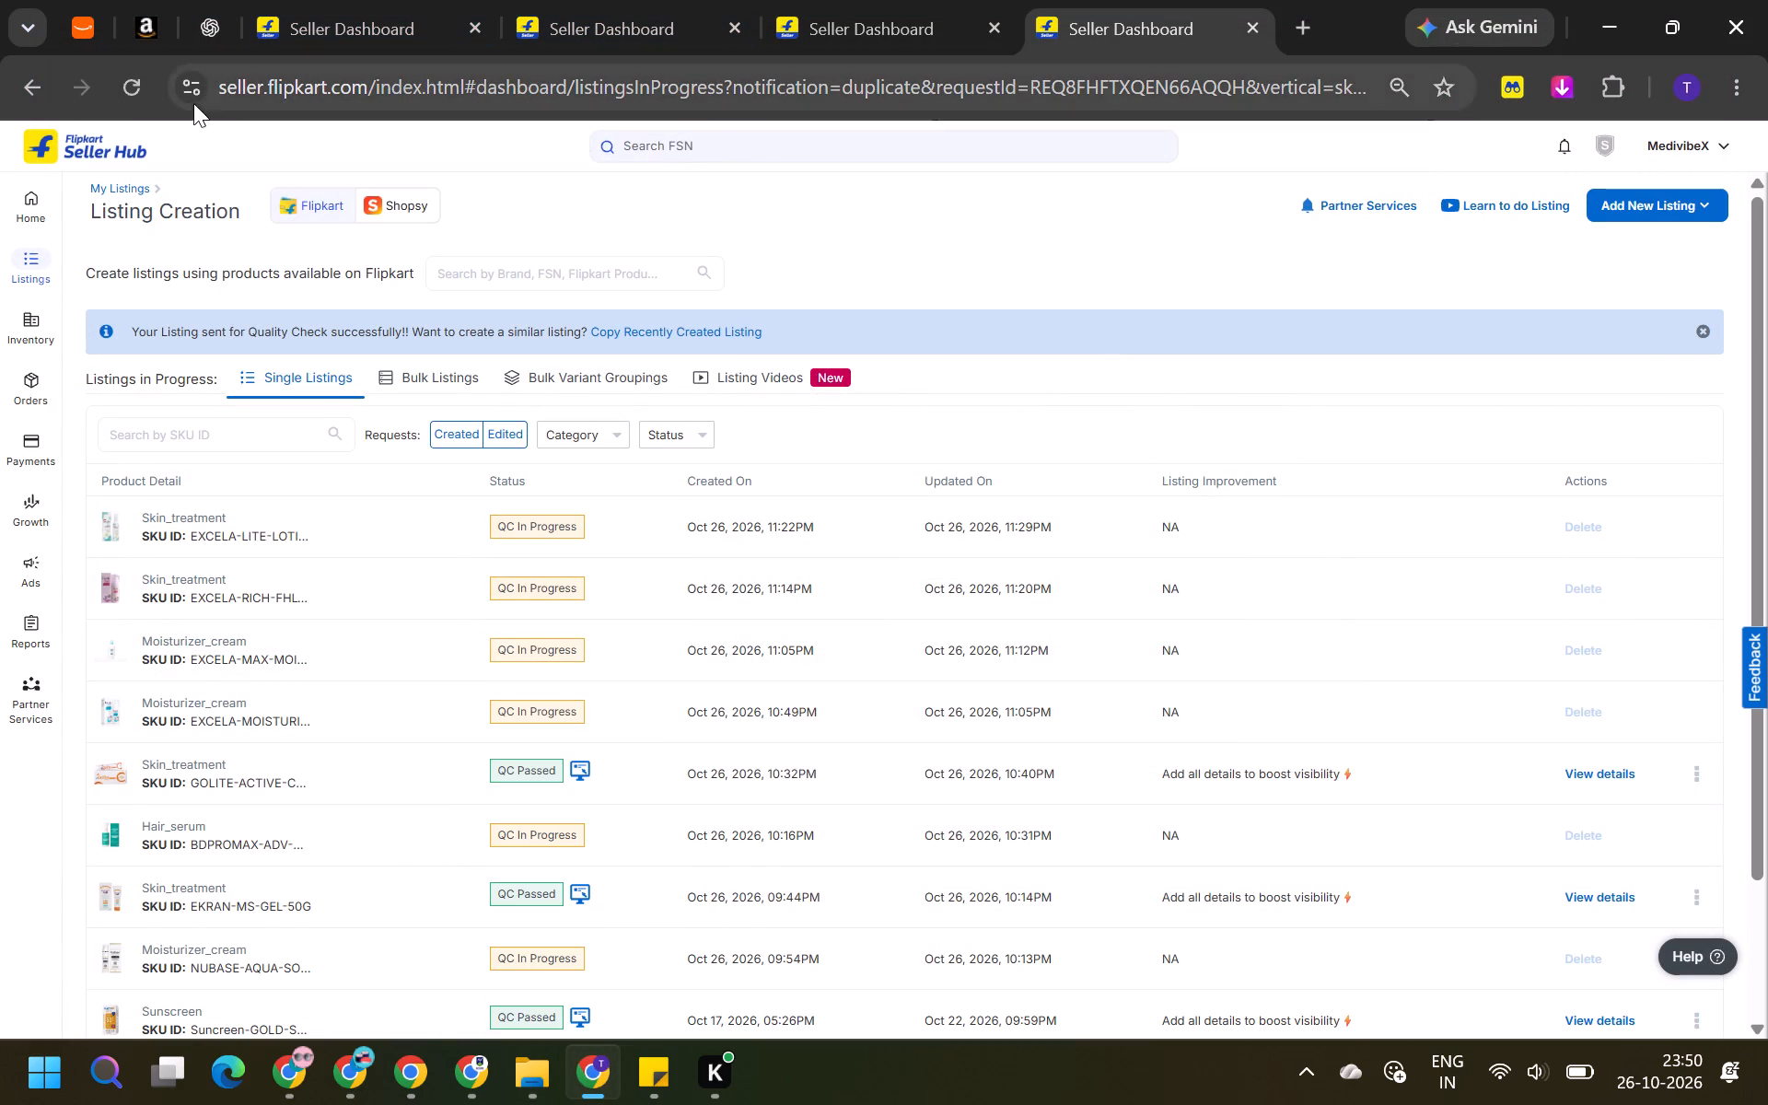
click(138, 99)
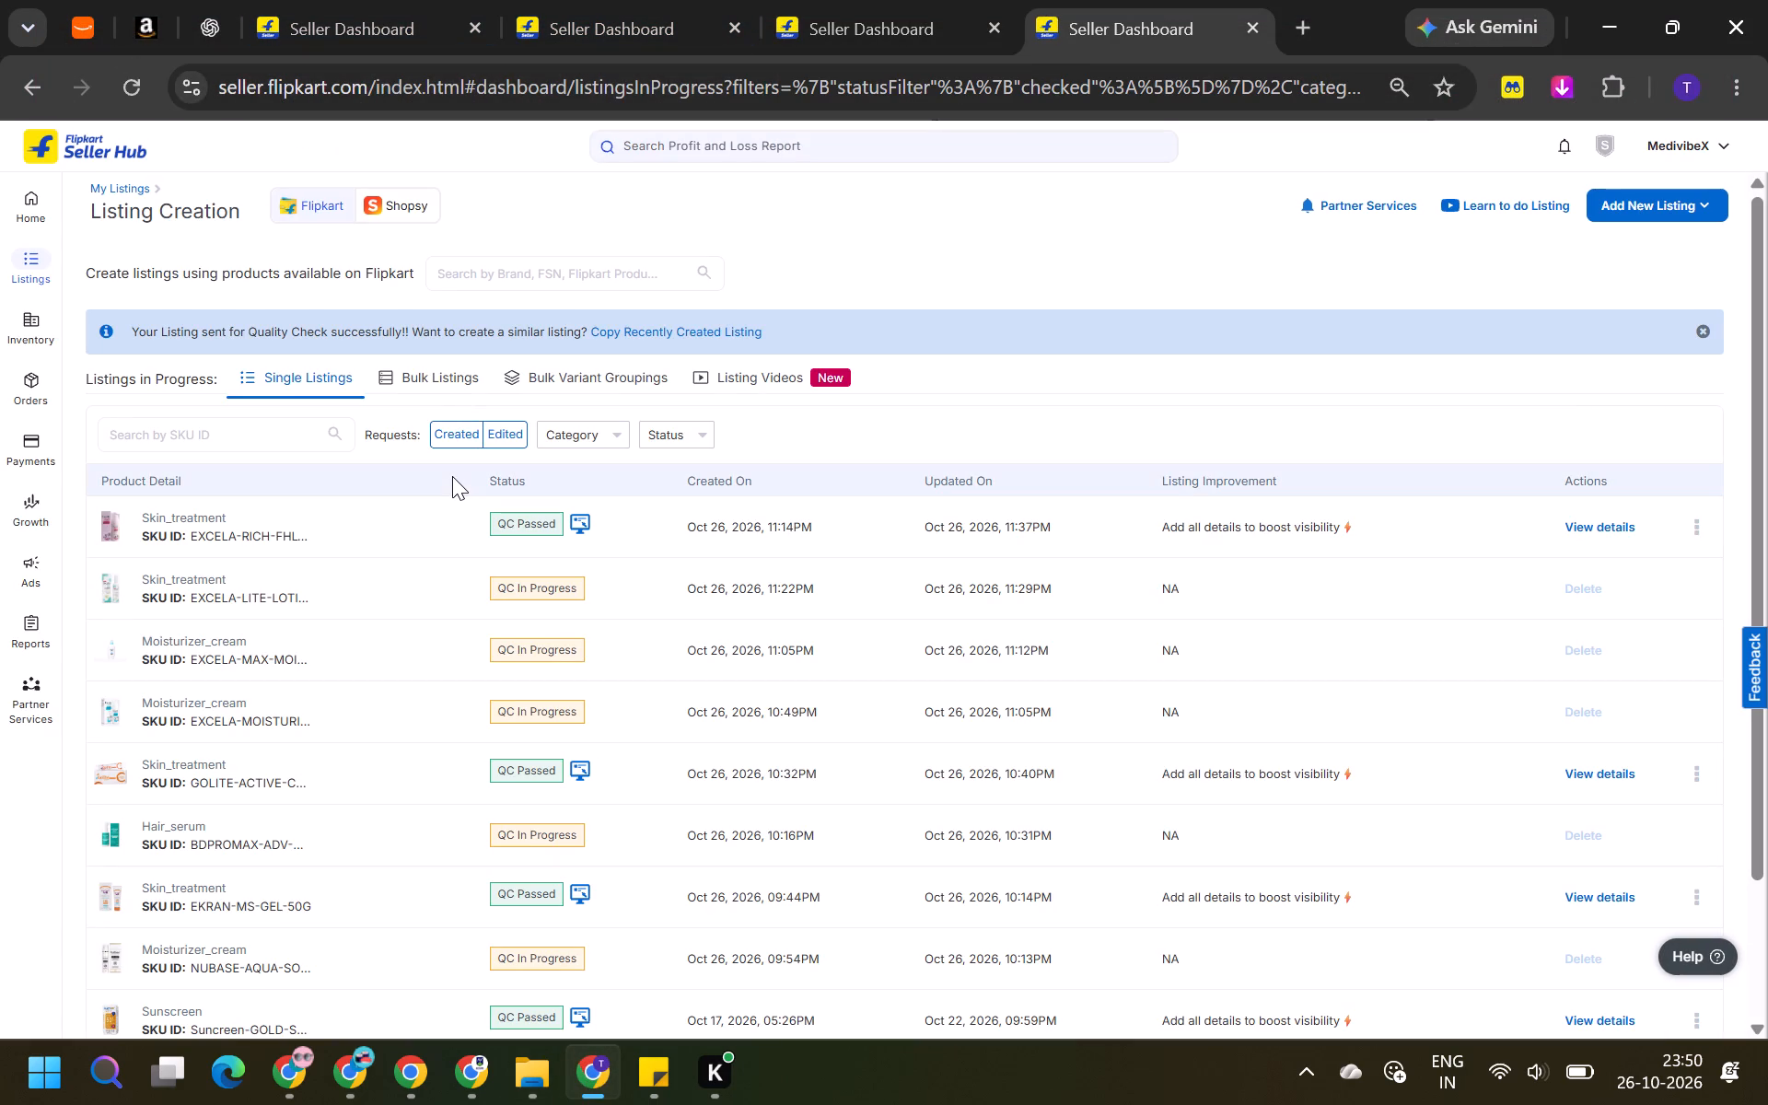
scroll(446, 488, up, 2)
click(157, 307)
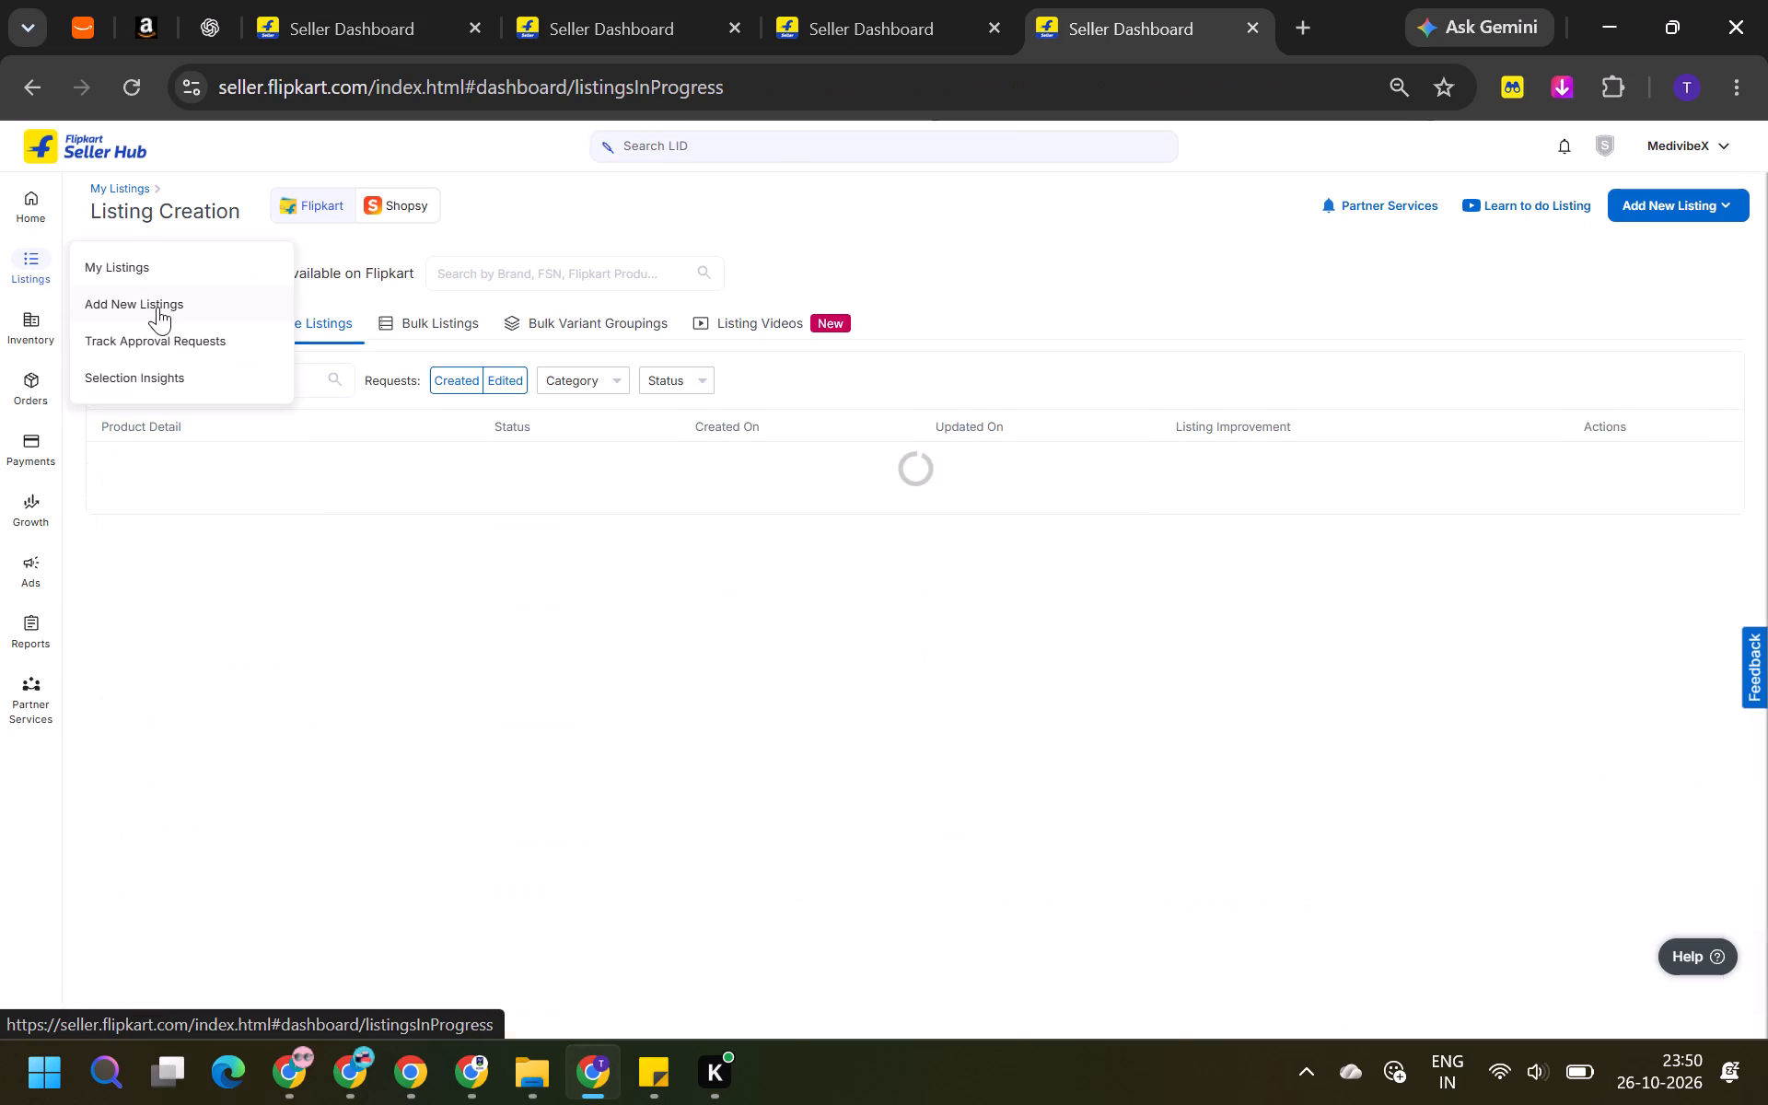
Open MedivibeX's My Listings page and look through the active listings with their prices, stock and listing quality.
click(46, 262)
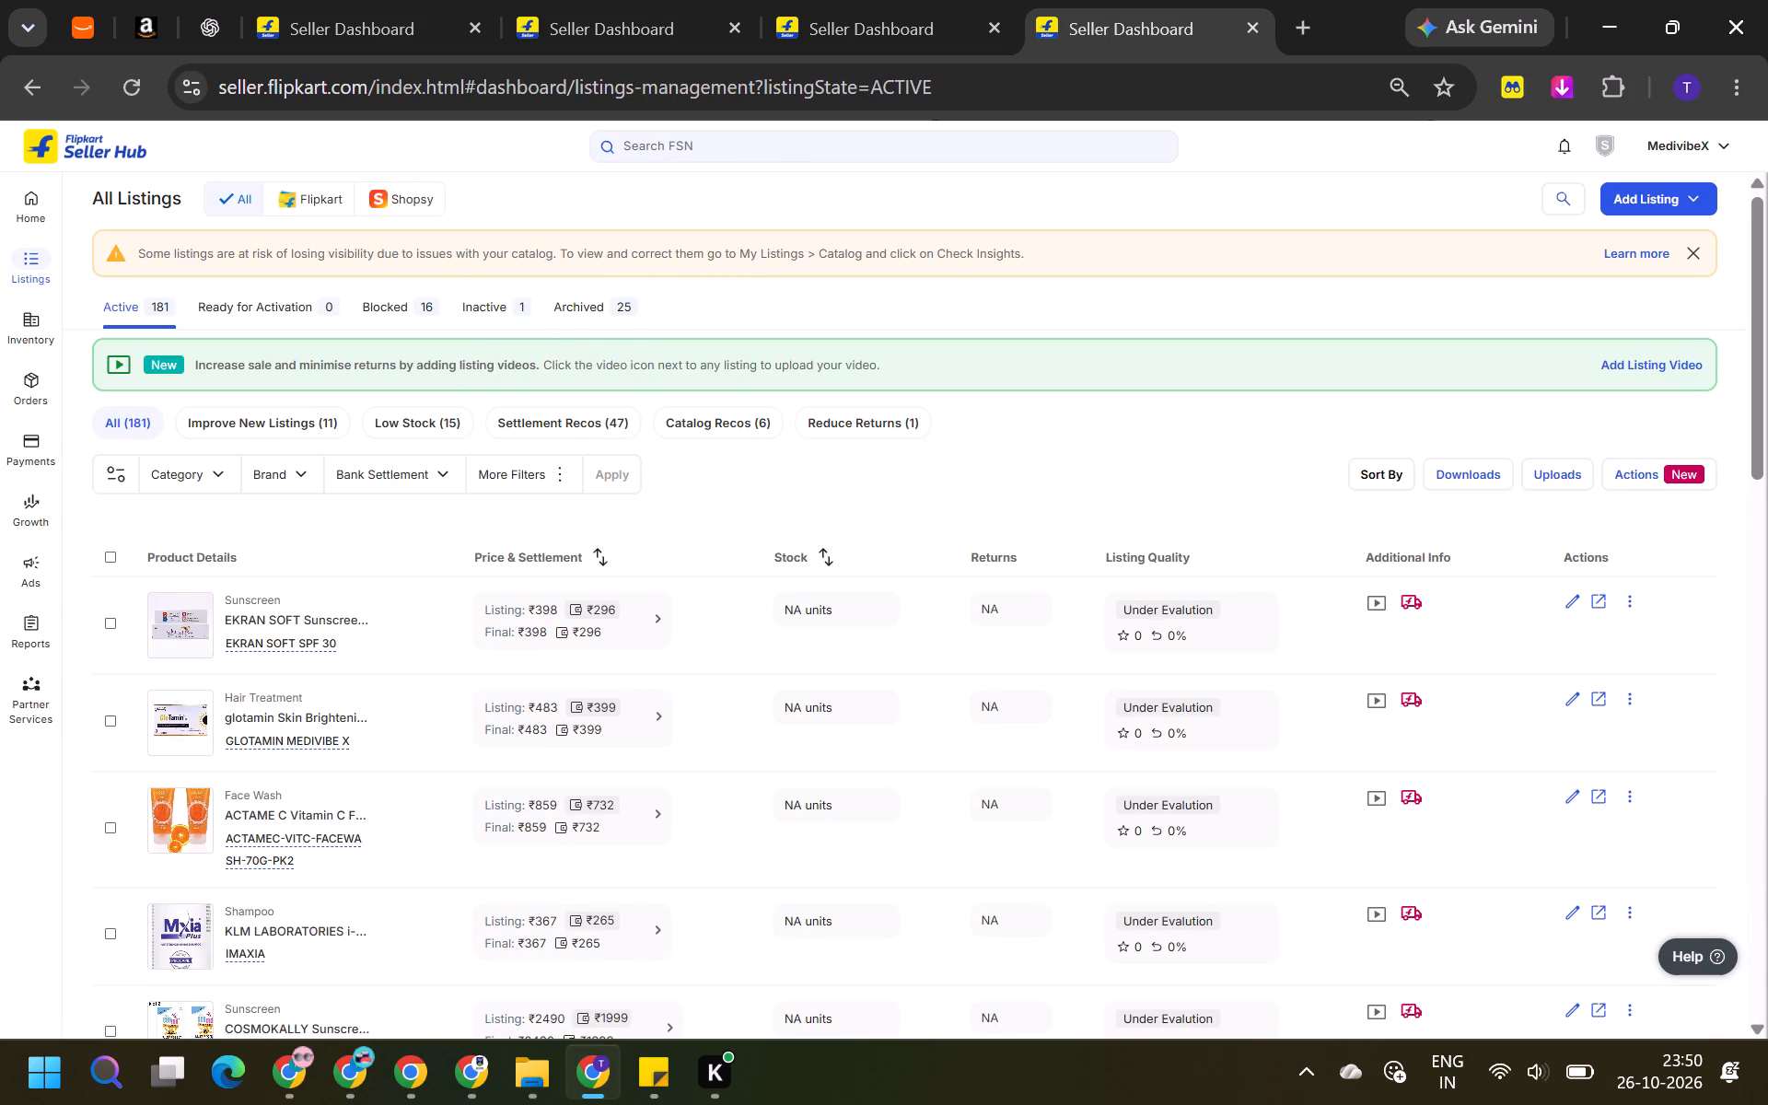
scroll(421, 502, down, 6)
scroll(438, 590, down, 4)
scroll(449, 674, up, 5)
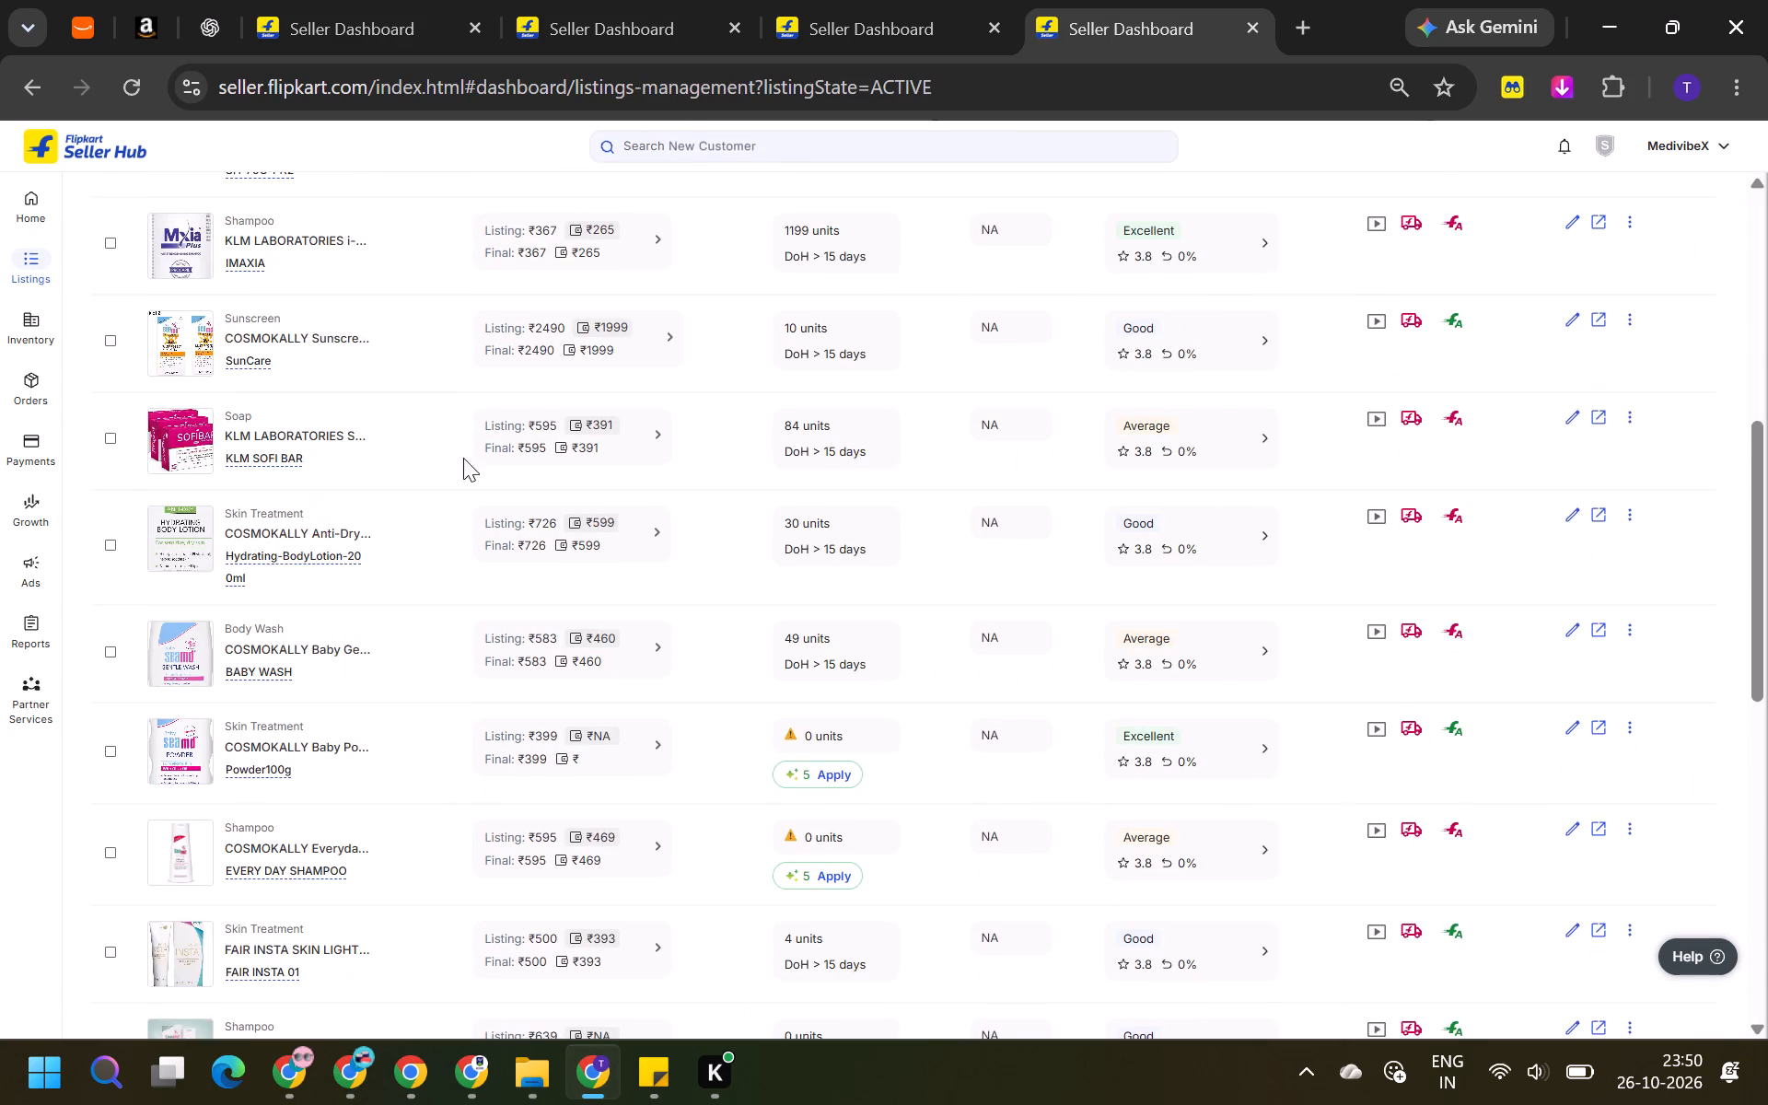
scroll(470, 277, up, 5)
Open MedivibeX's blocked listings and examine each one's reason for deactivation and required action.
click(426, 320)
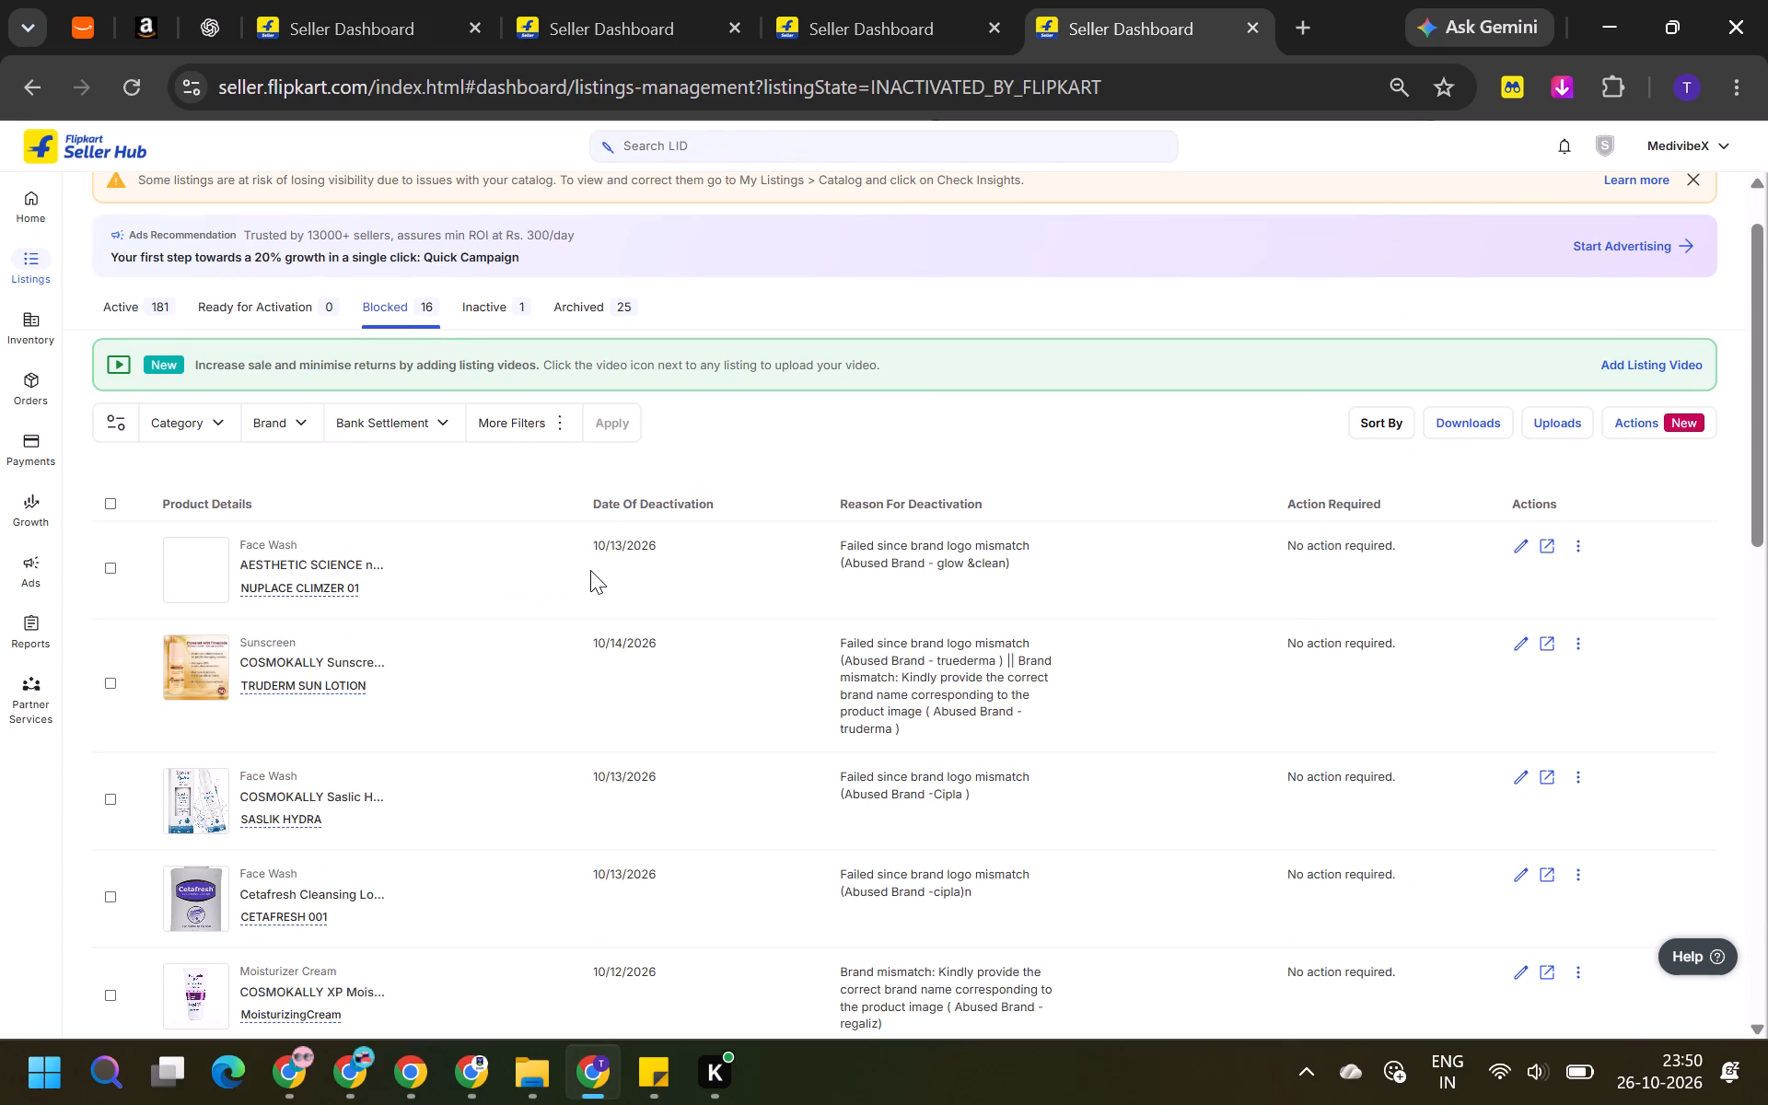
scroll(522, 584, down, 4)
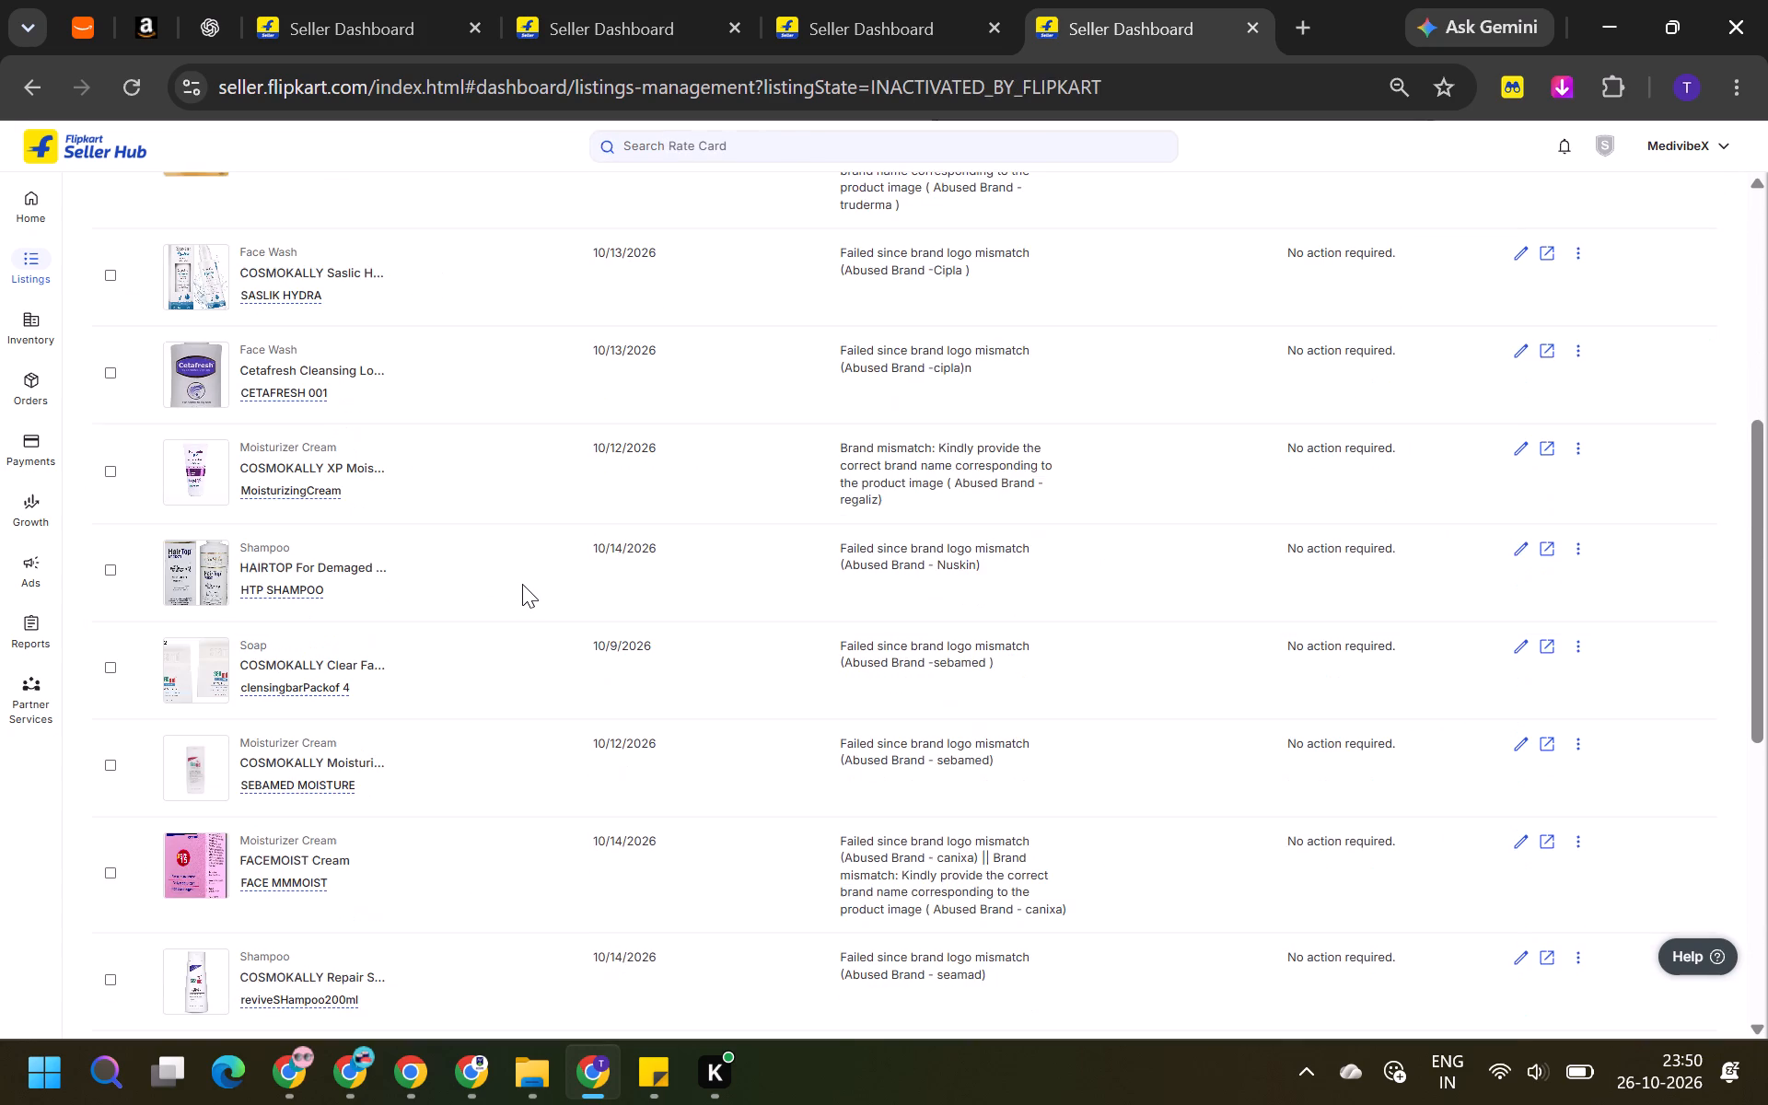
scroll(522, 584, down, 5)
scroll(522, 584, up, 3)
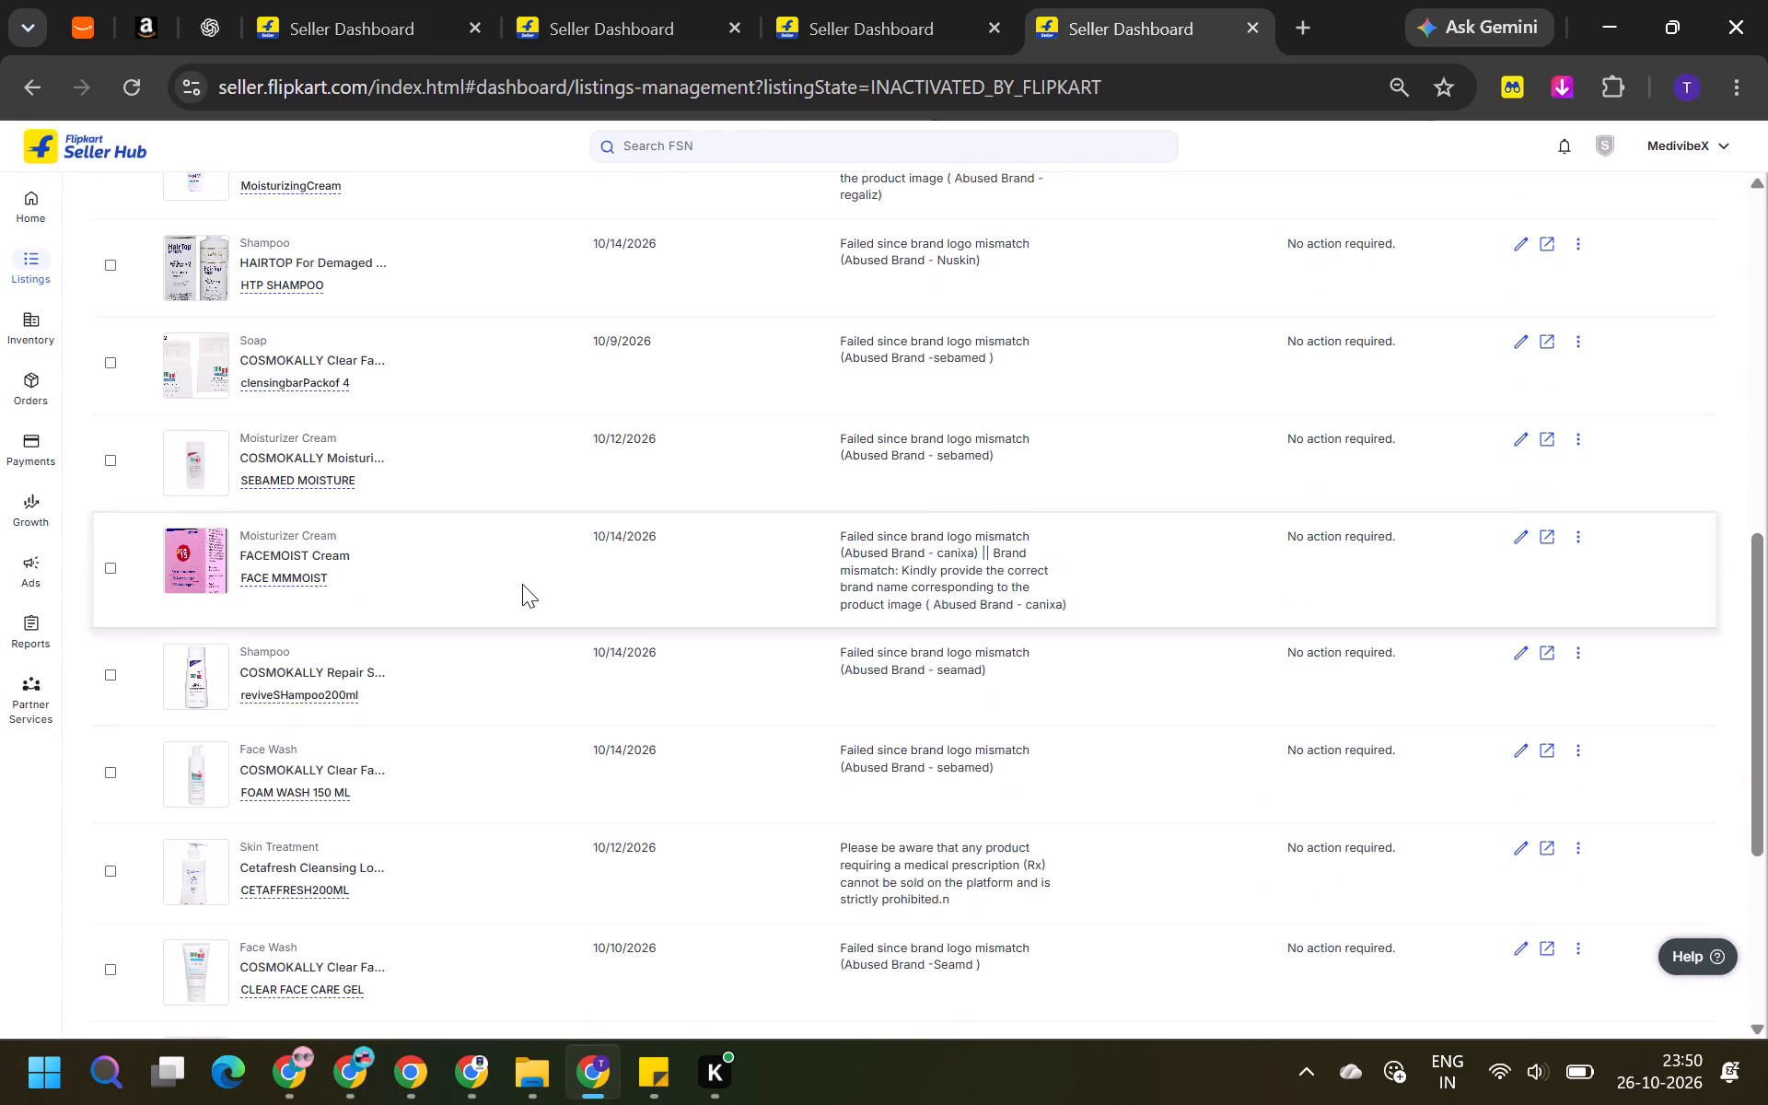
scroll(522, 584, up, 1)
scroll(522, 584, down, 4)
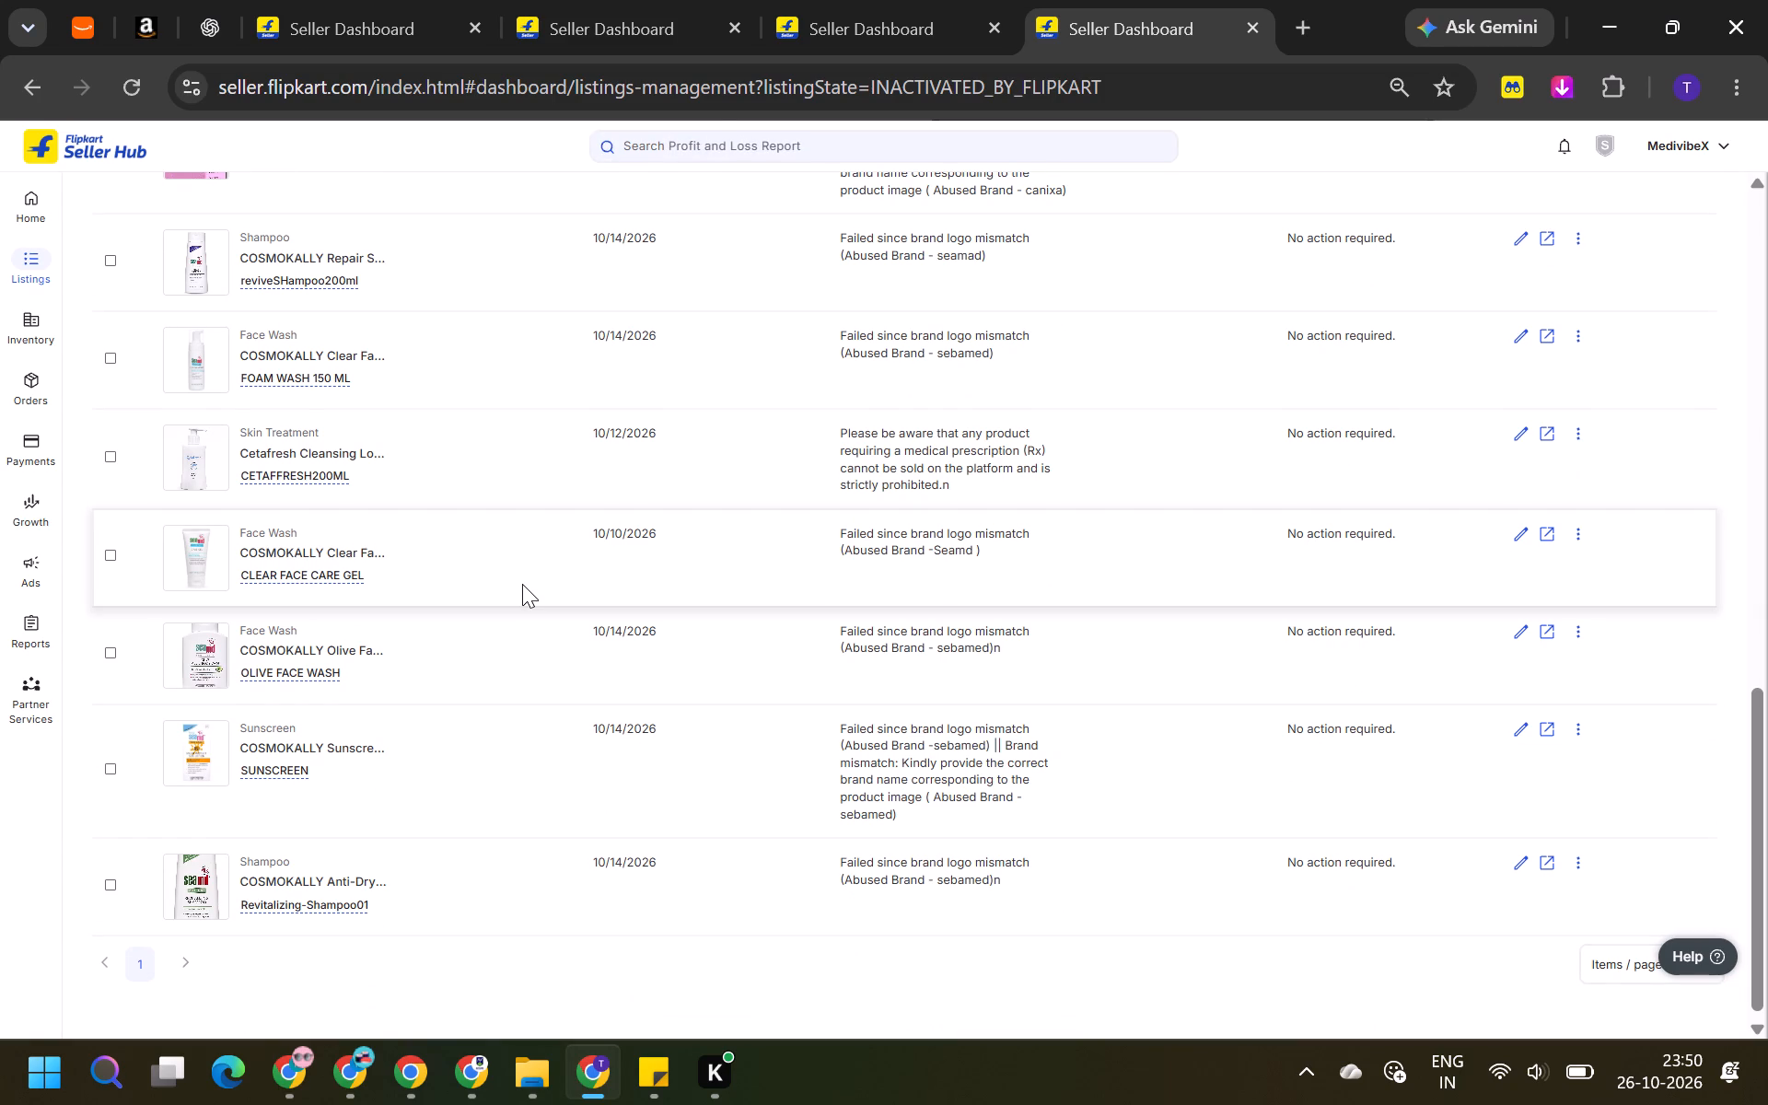
scroll(522, 584, up, 5)
scroll(522, 584, down, 4)
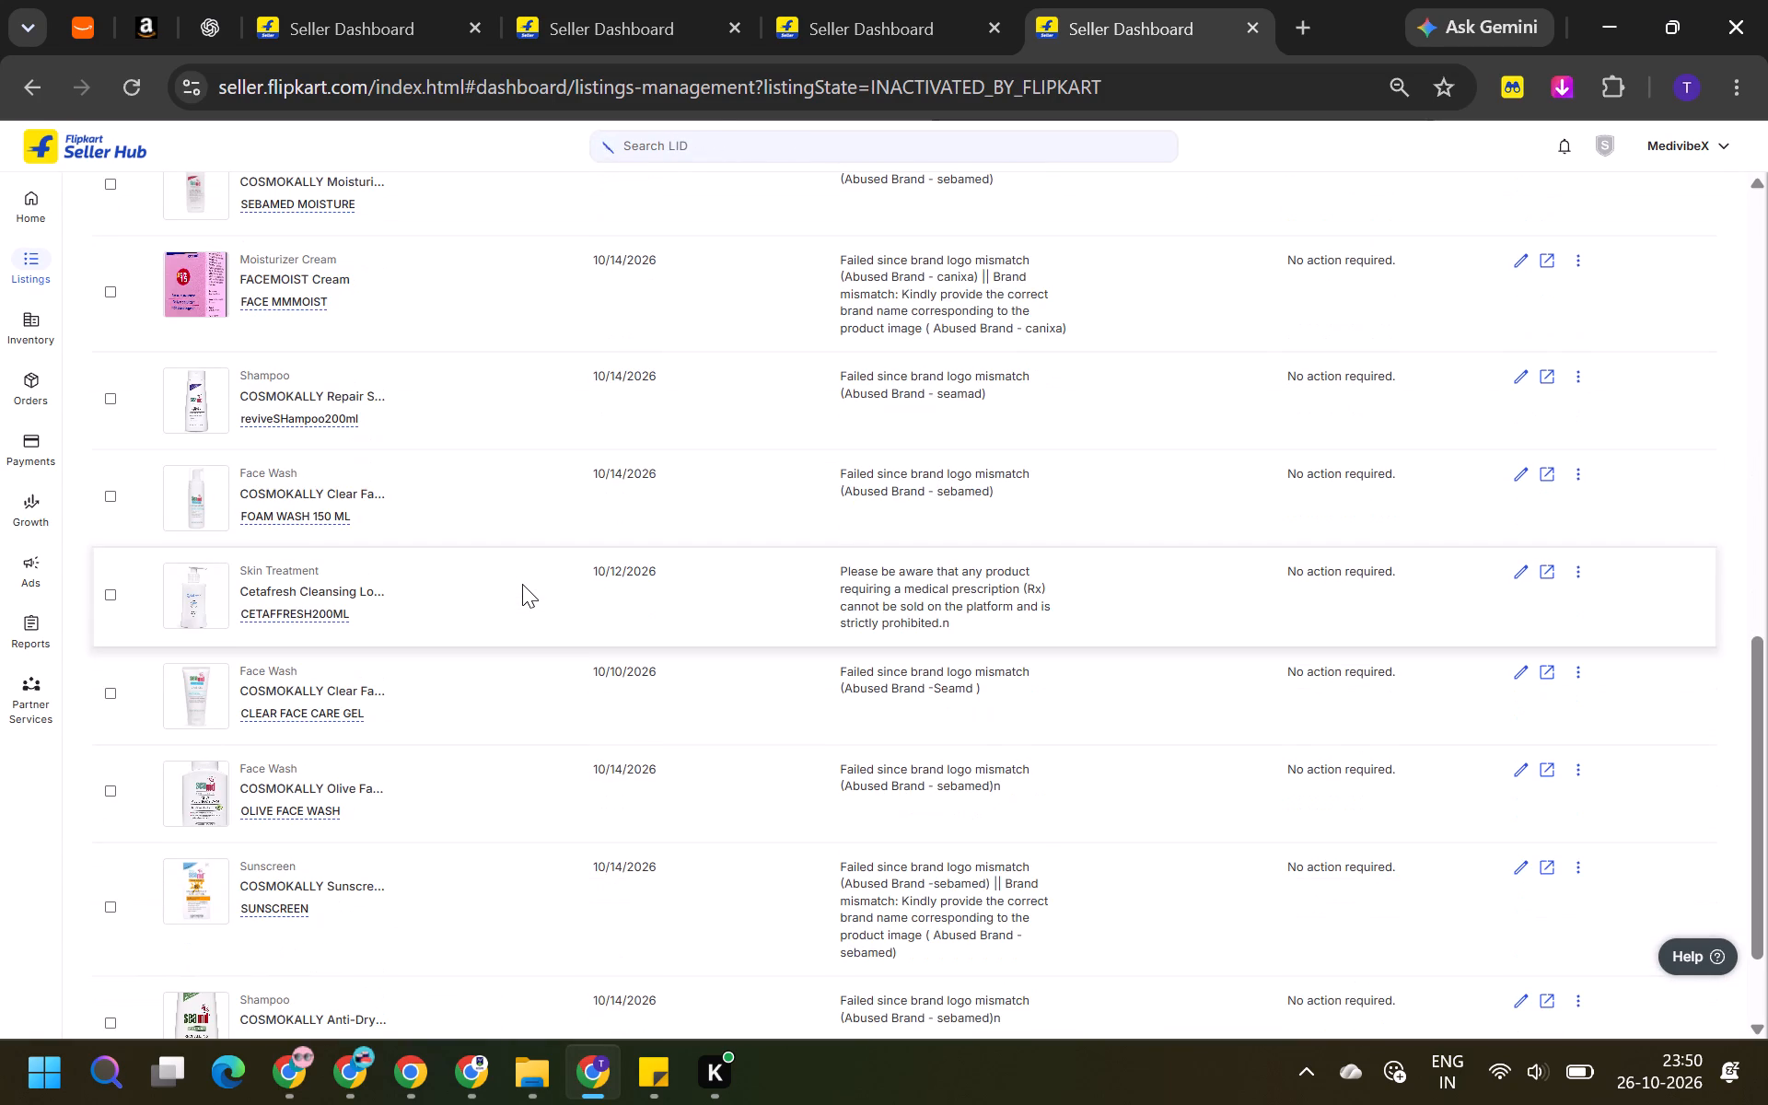
scroll(522, 584, up, 15)
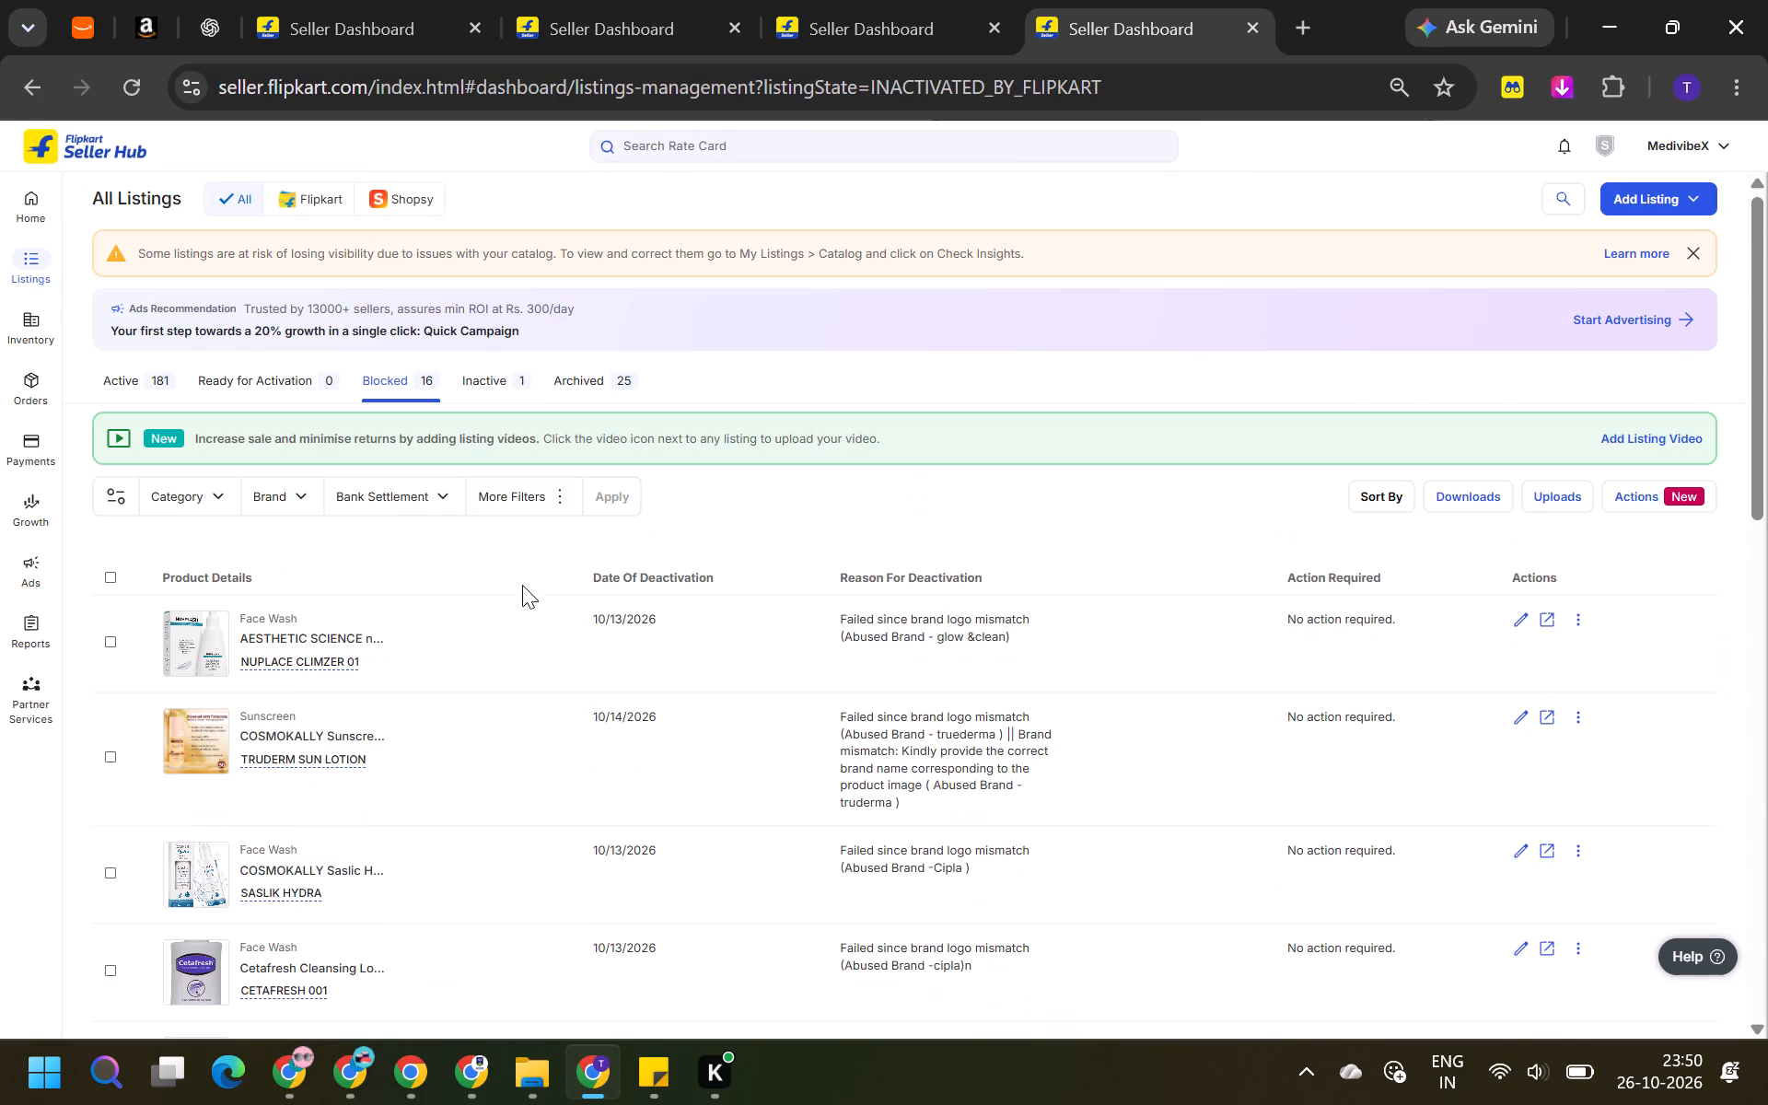
scroll(224, 358, up, 3)
Review MedivibeX's Seller Tier performance and home dashboard, and close the account's browser window.
click(36, 245)
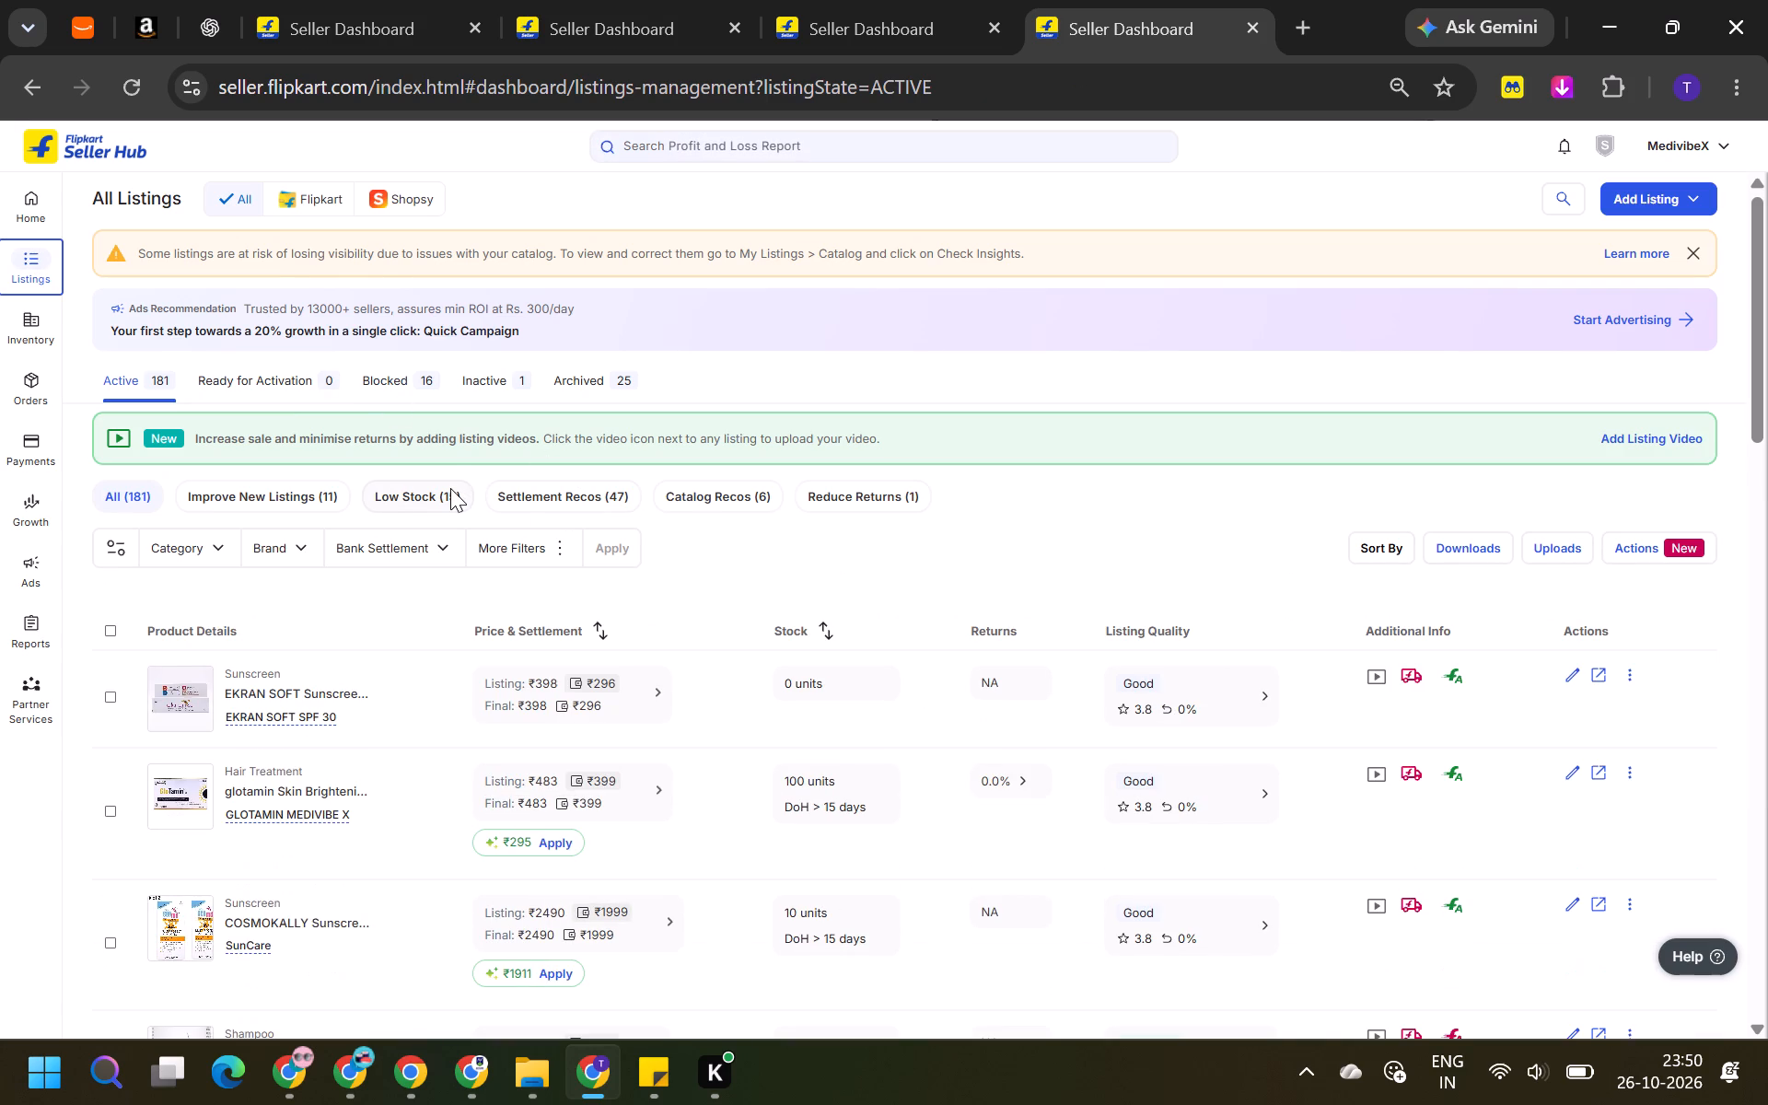
click(0, 232)
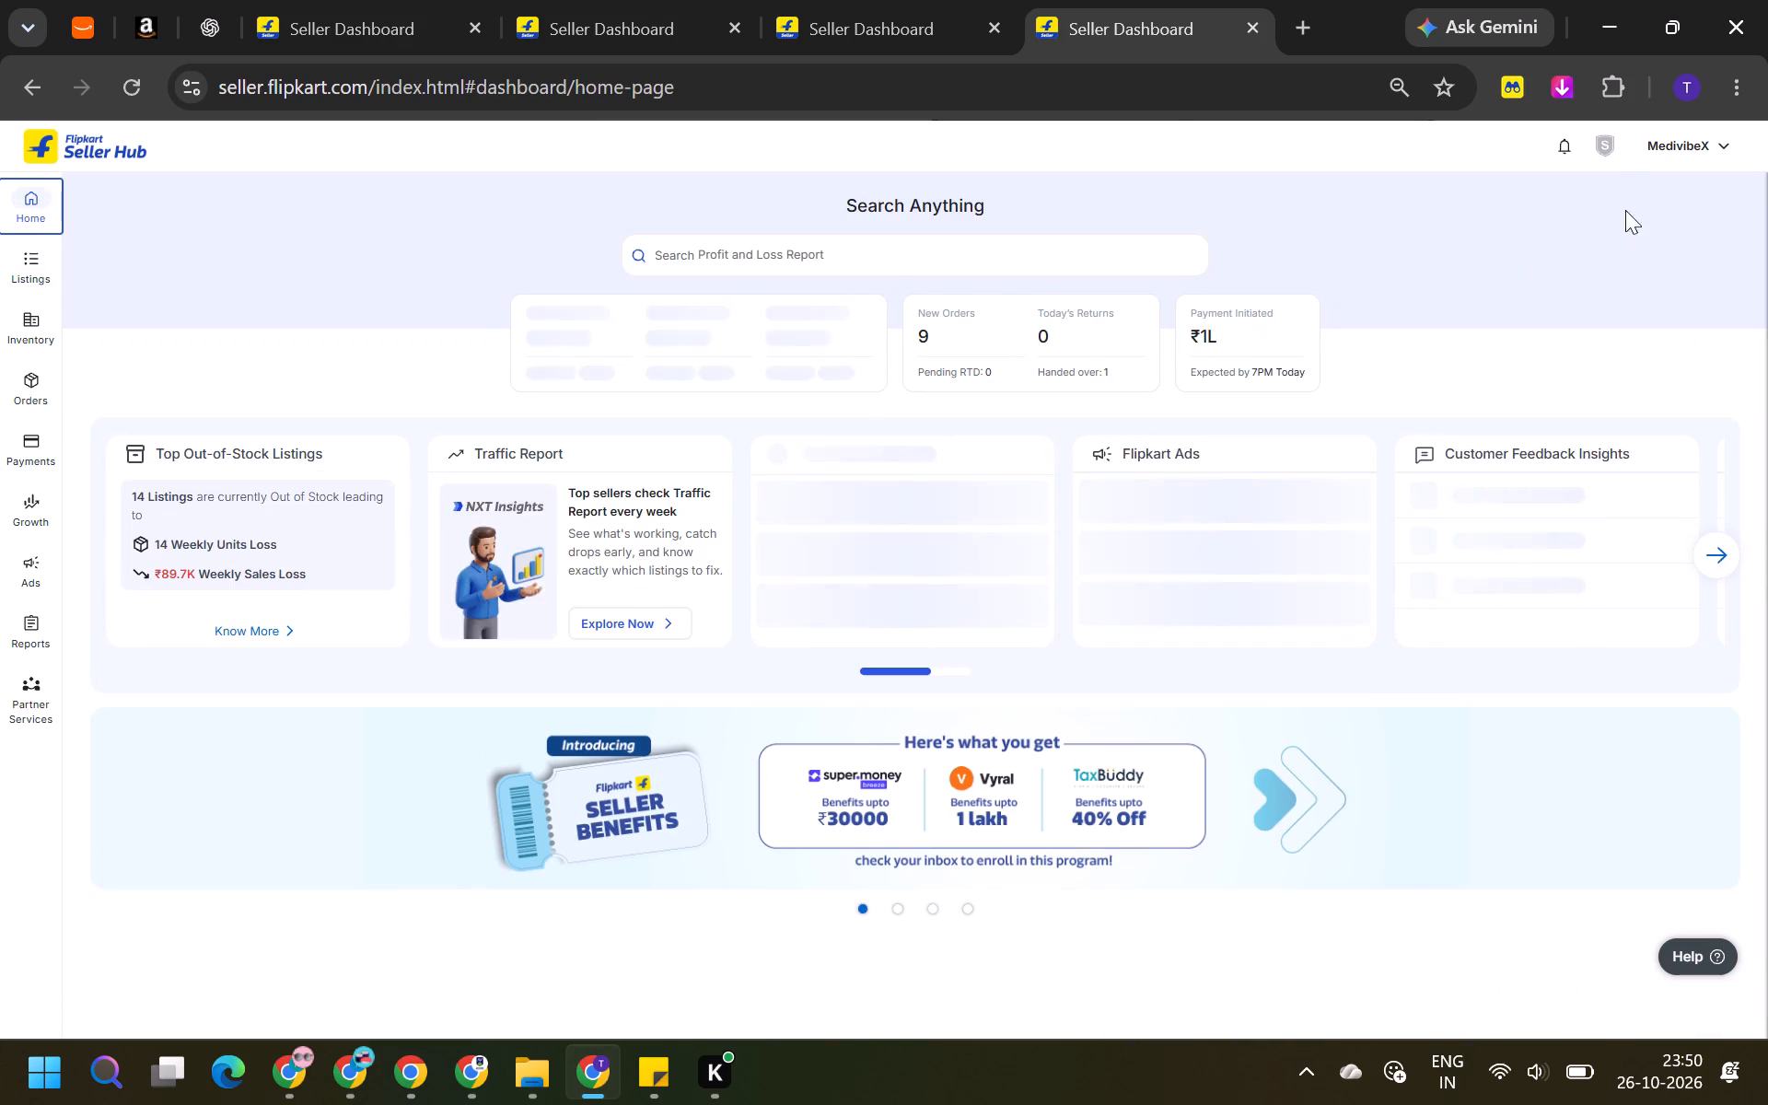
click(1613, 157)
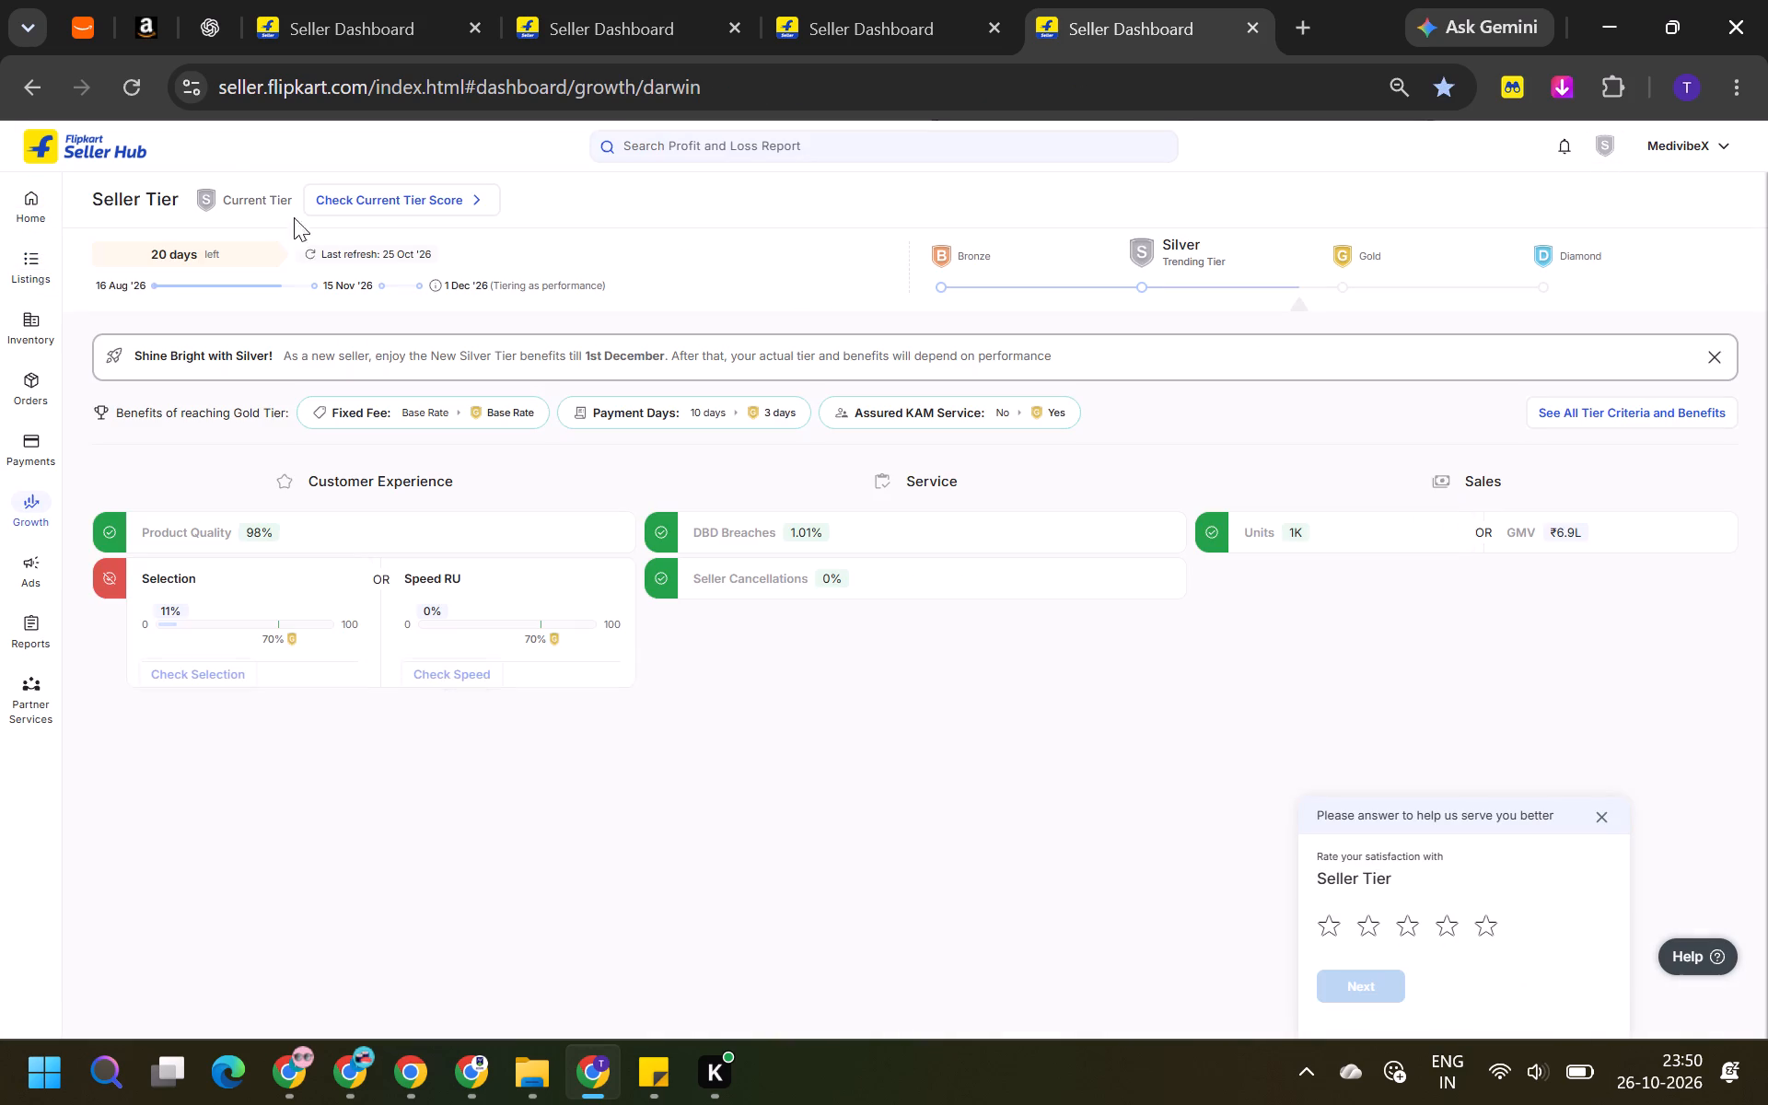
click(142, 87)
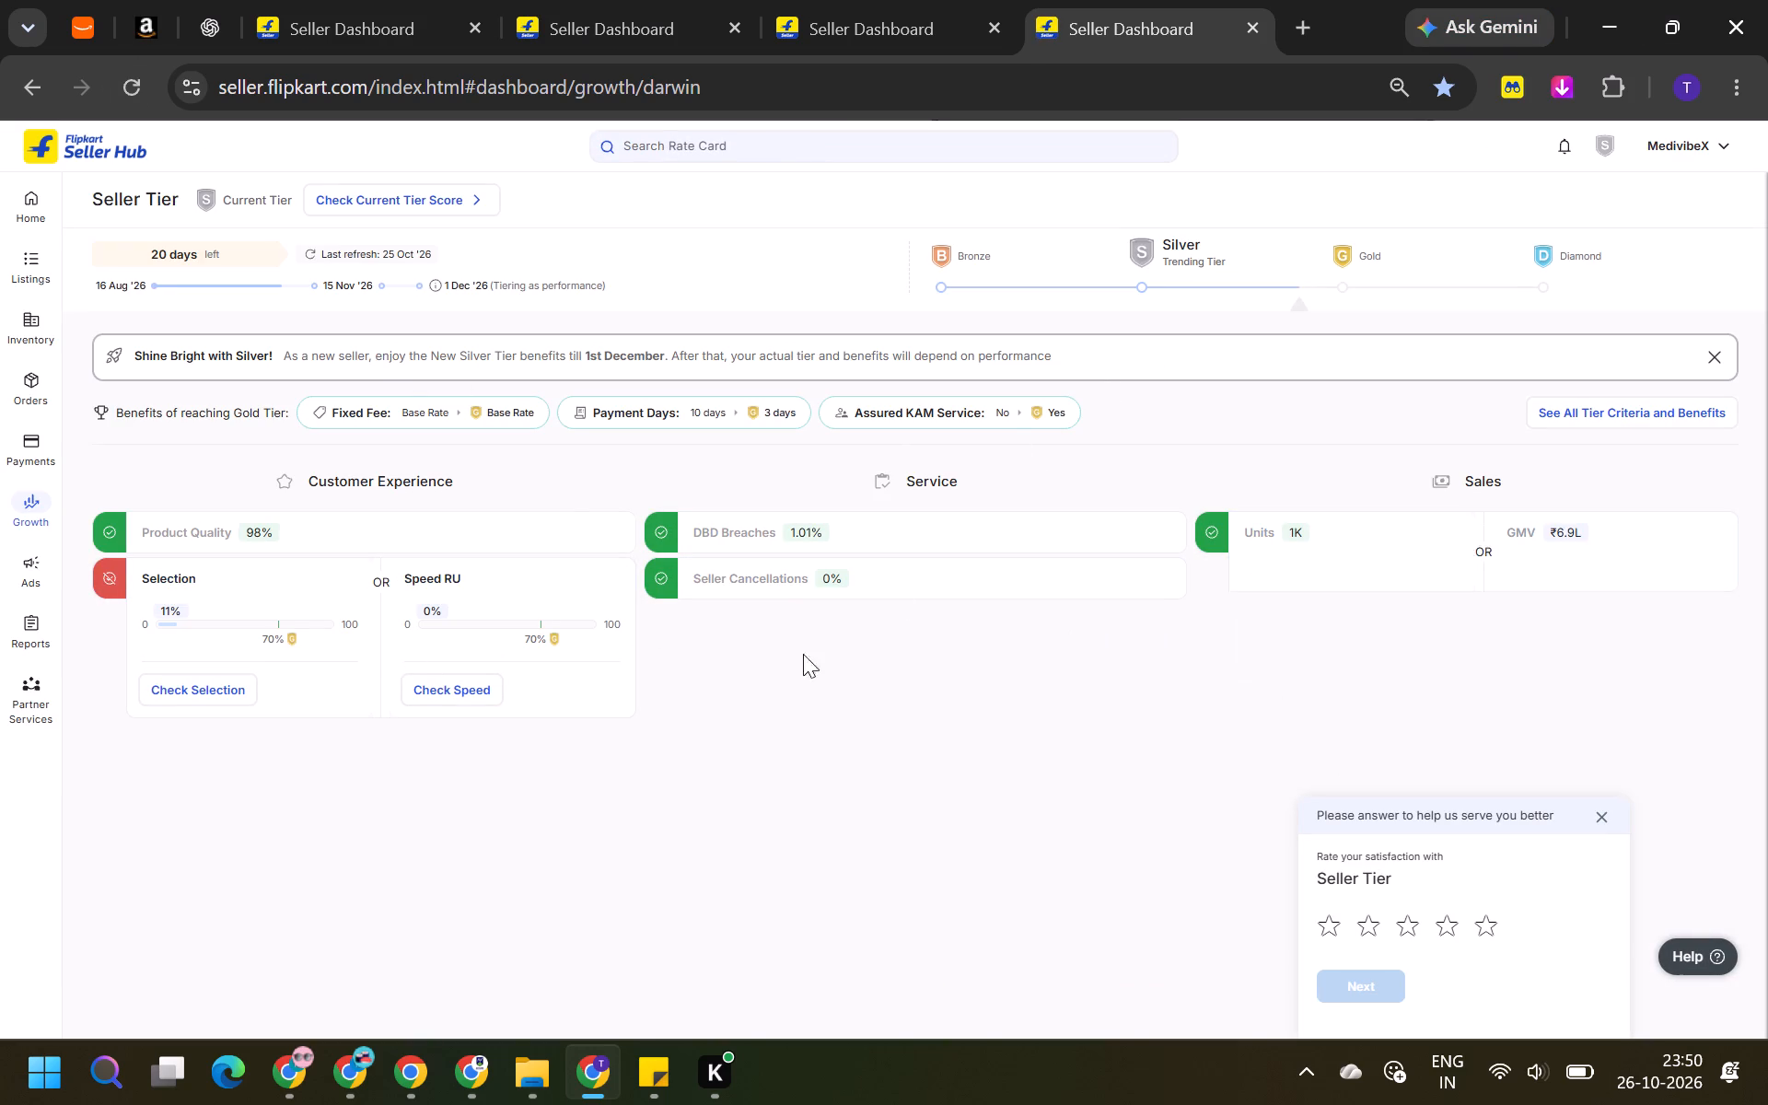
click(5, 212)
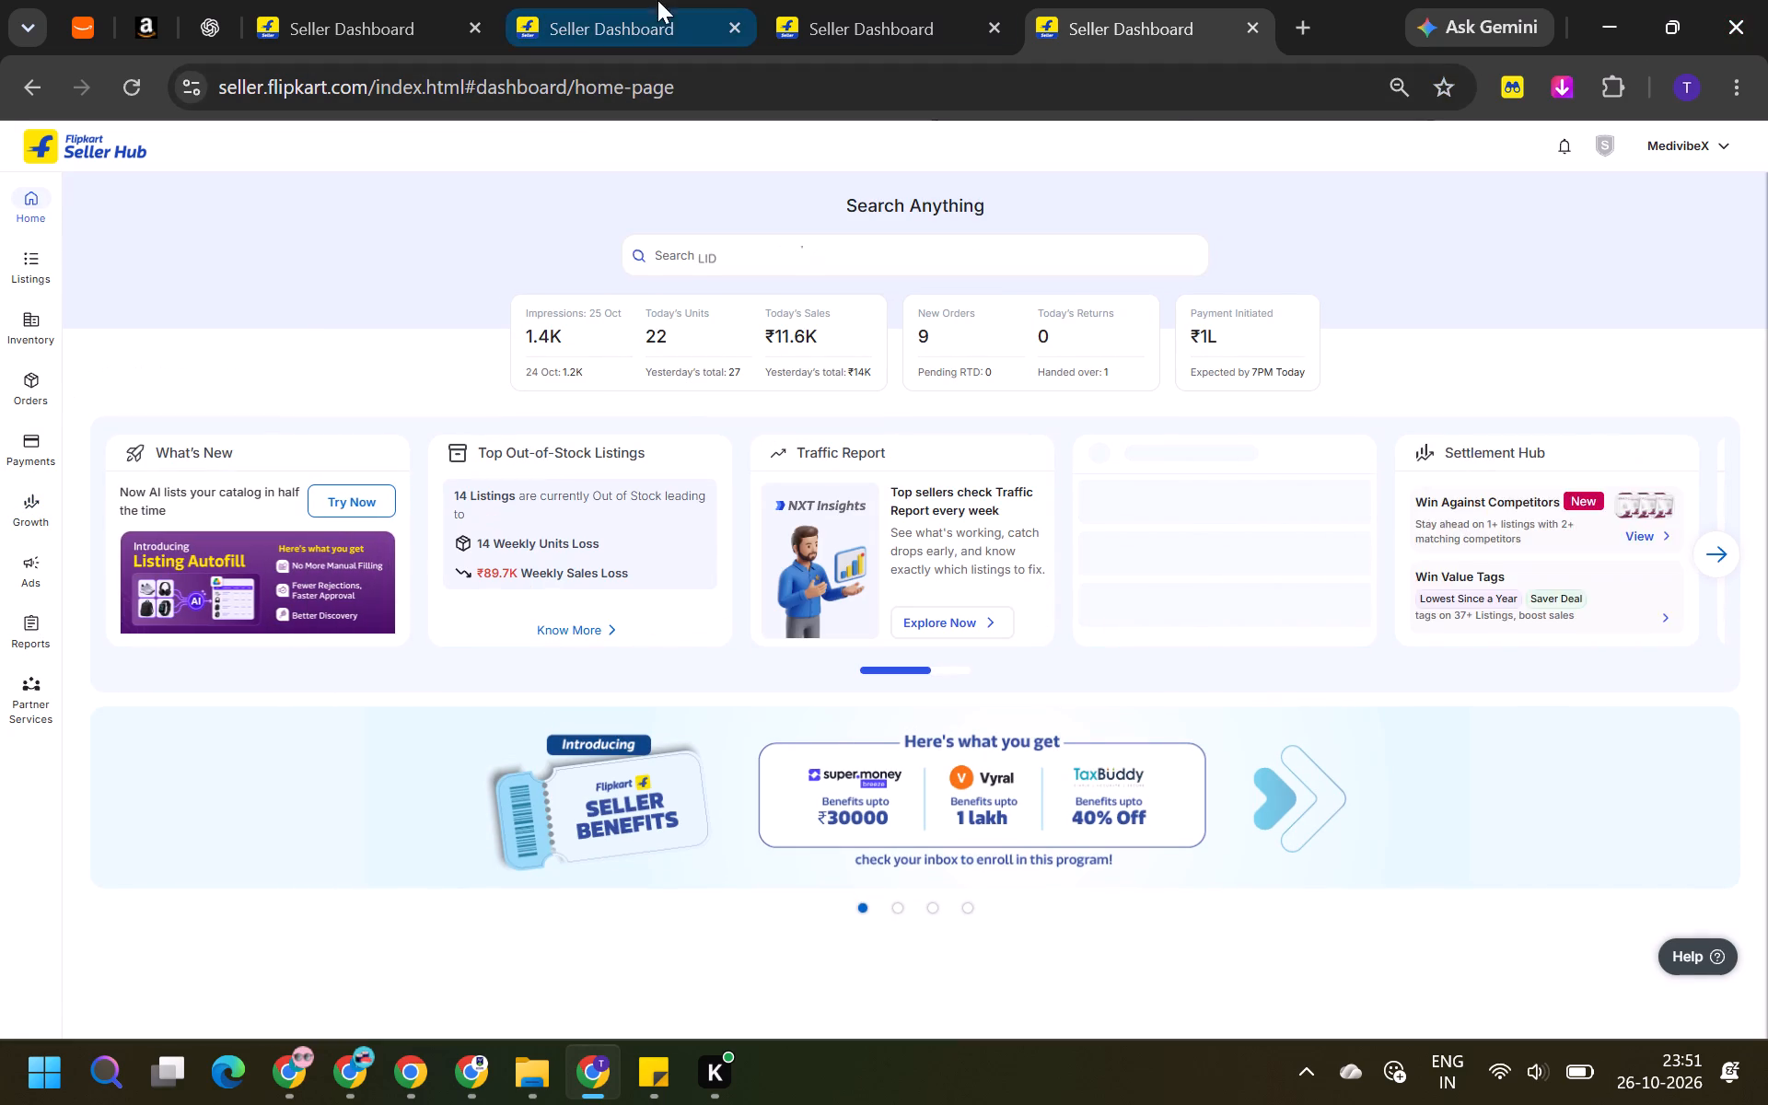
click(1766, 0)
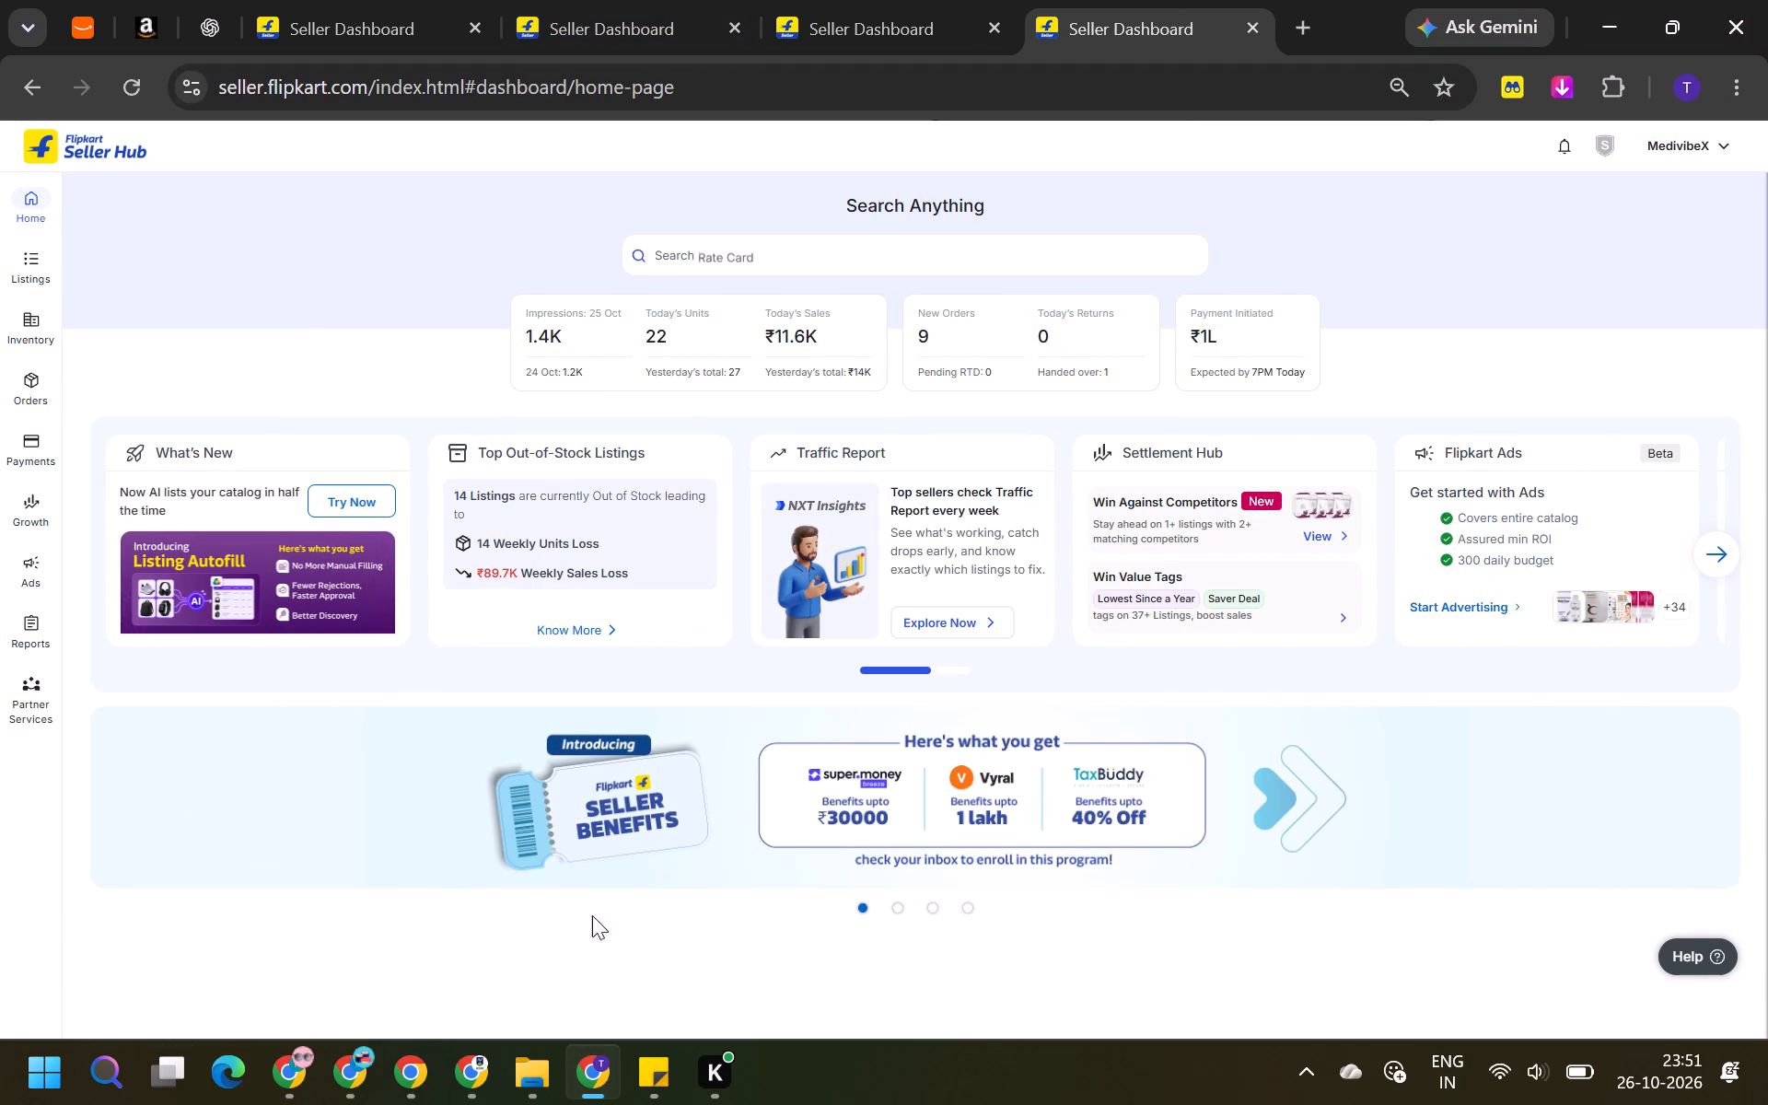
Switch to File Explorer and cut the New folder containing the 150-piece art set images from Downloads.
click(471, 1077)
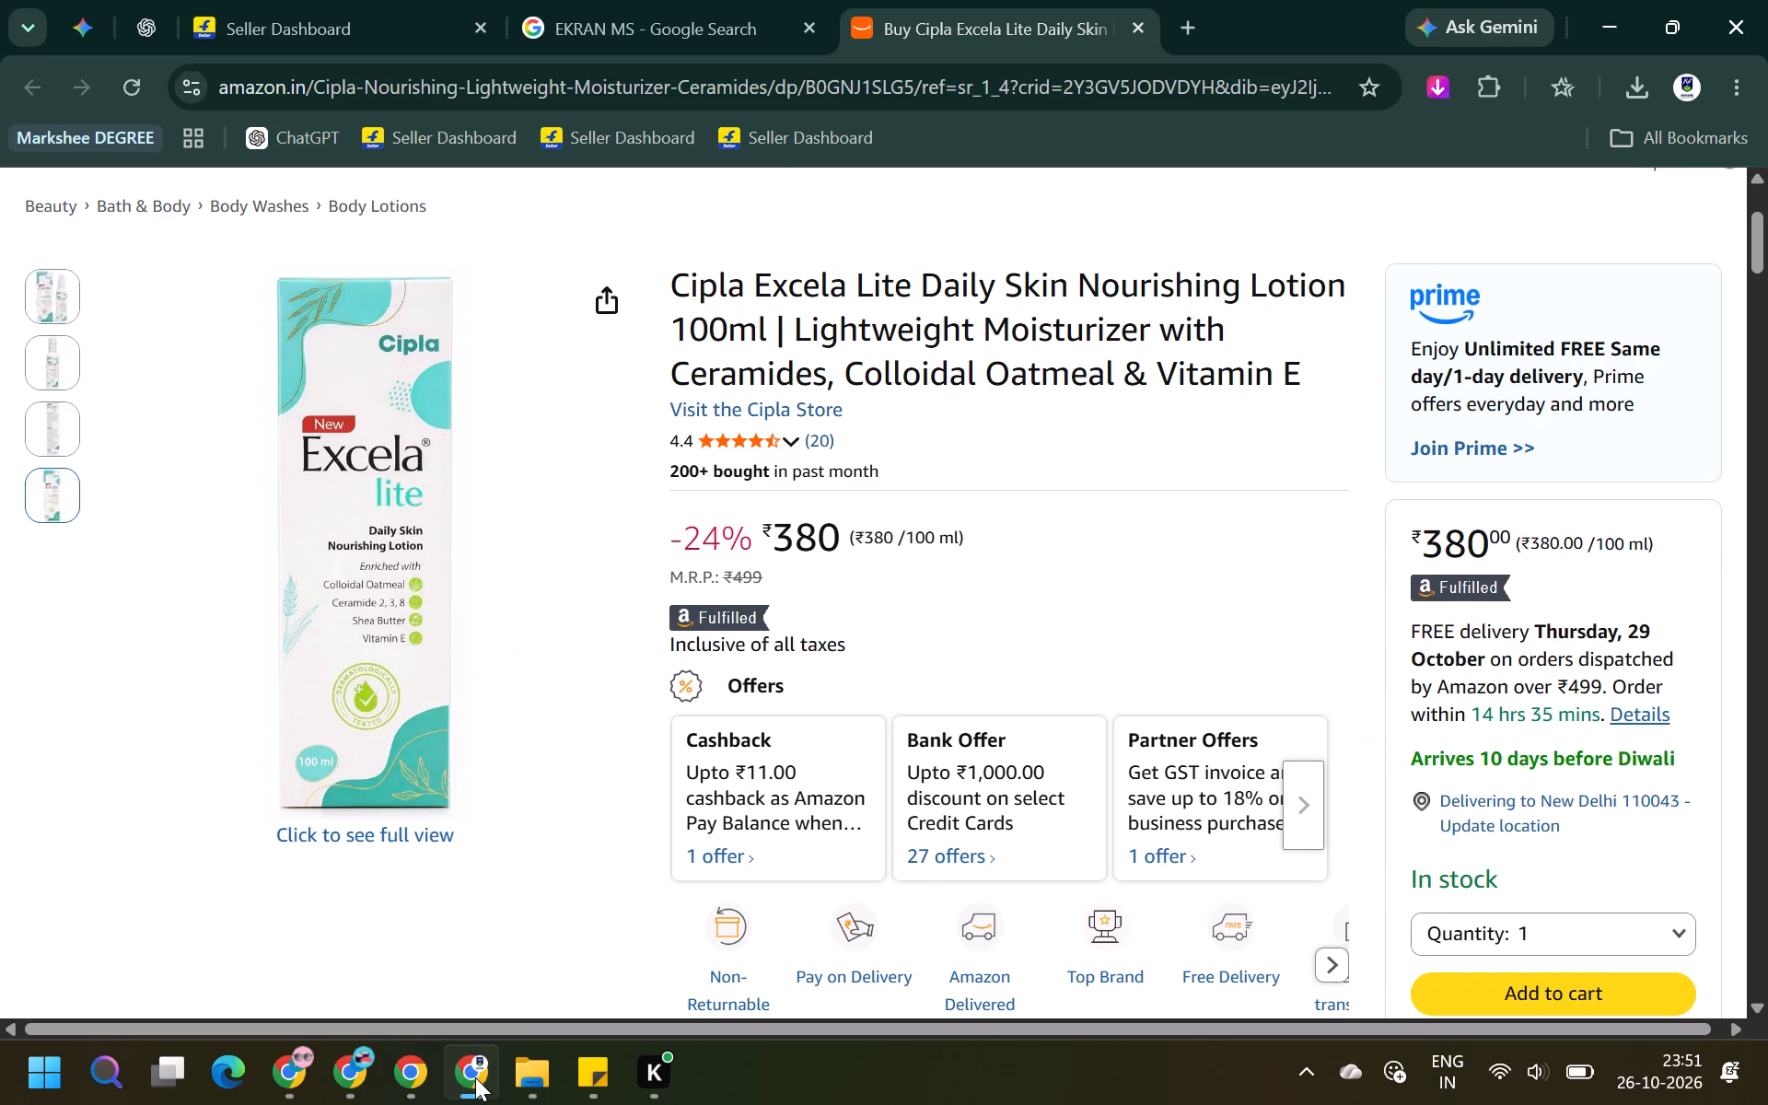
click(572, 1075)
click(551, 1074)
click(543, 631)
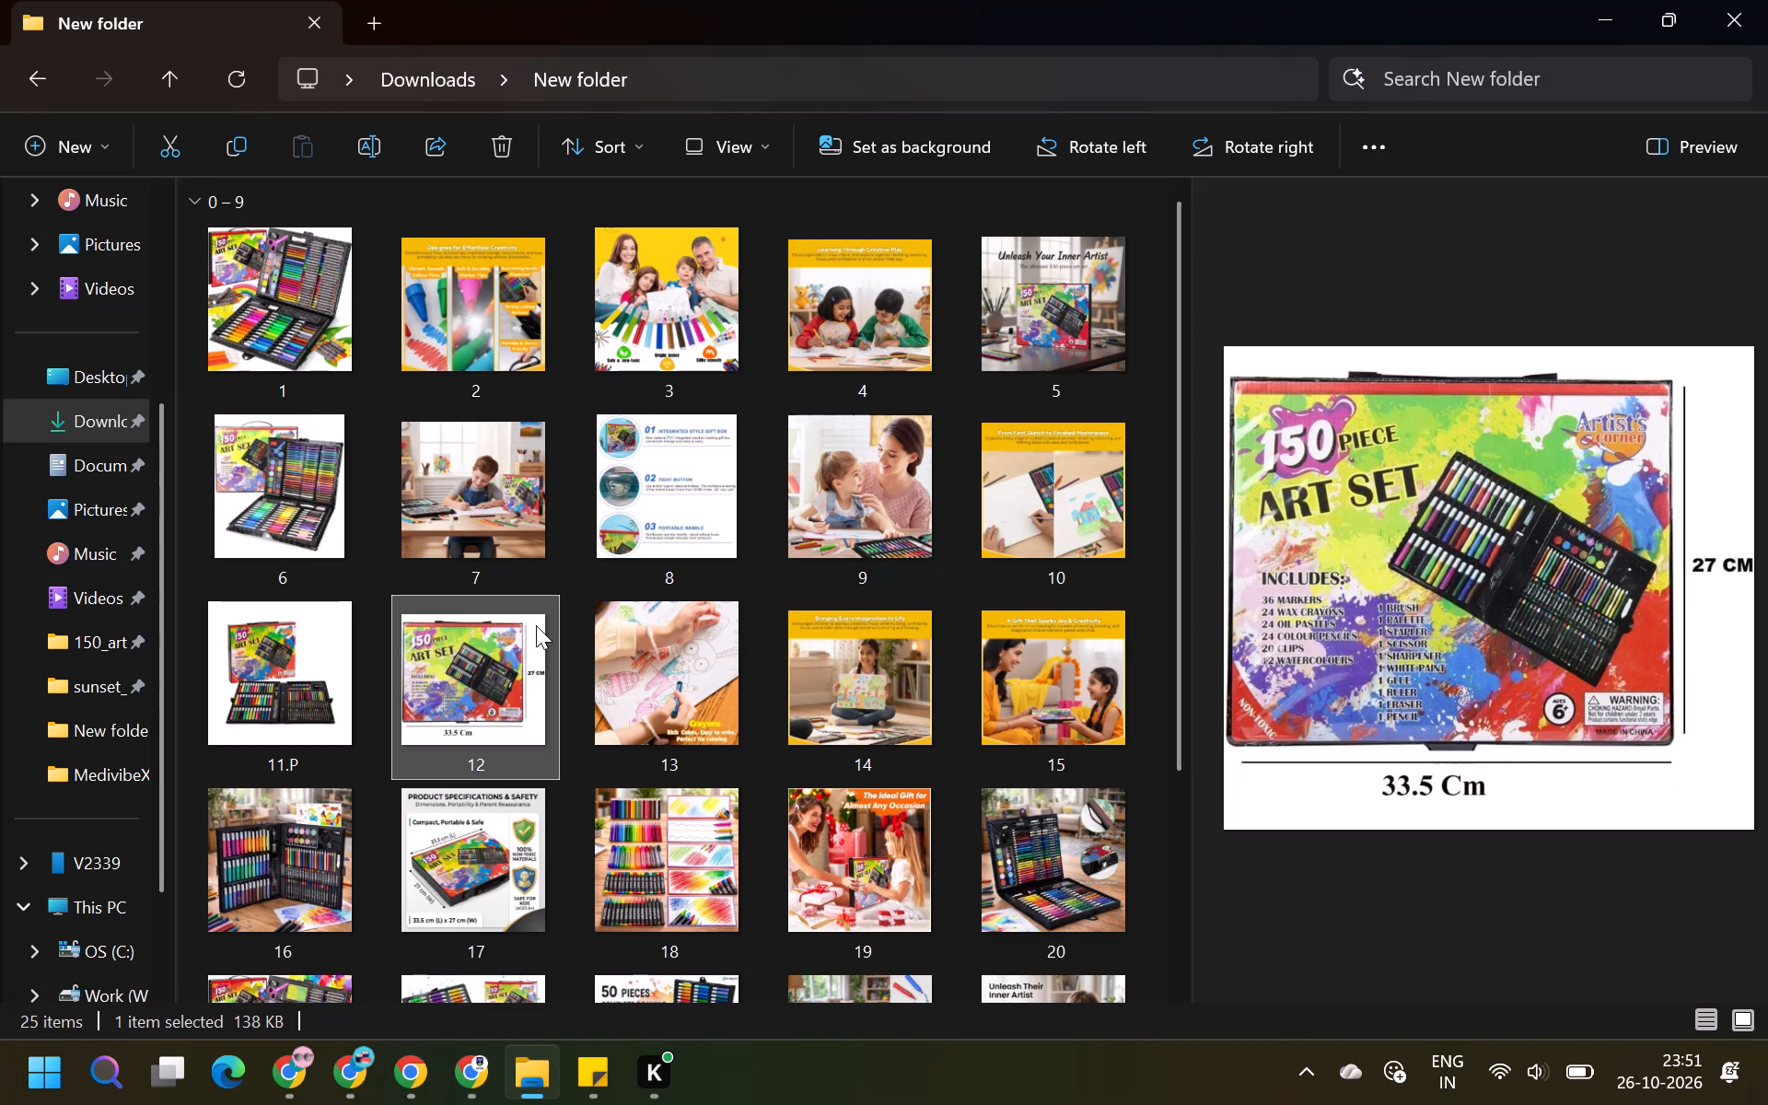
key(BackSpace)
click(273, 551)
key(ctrl+x)
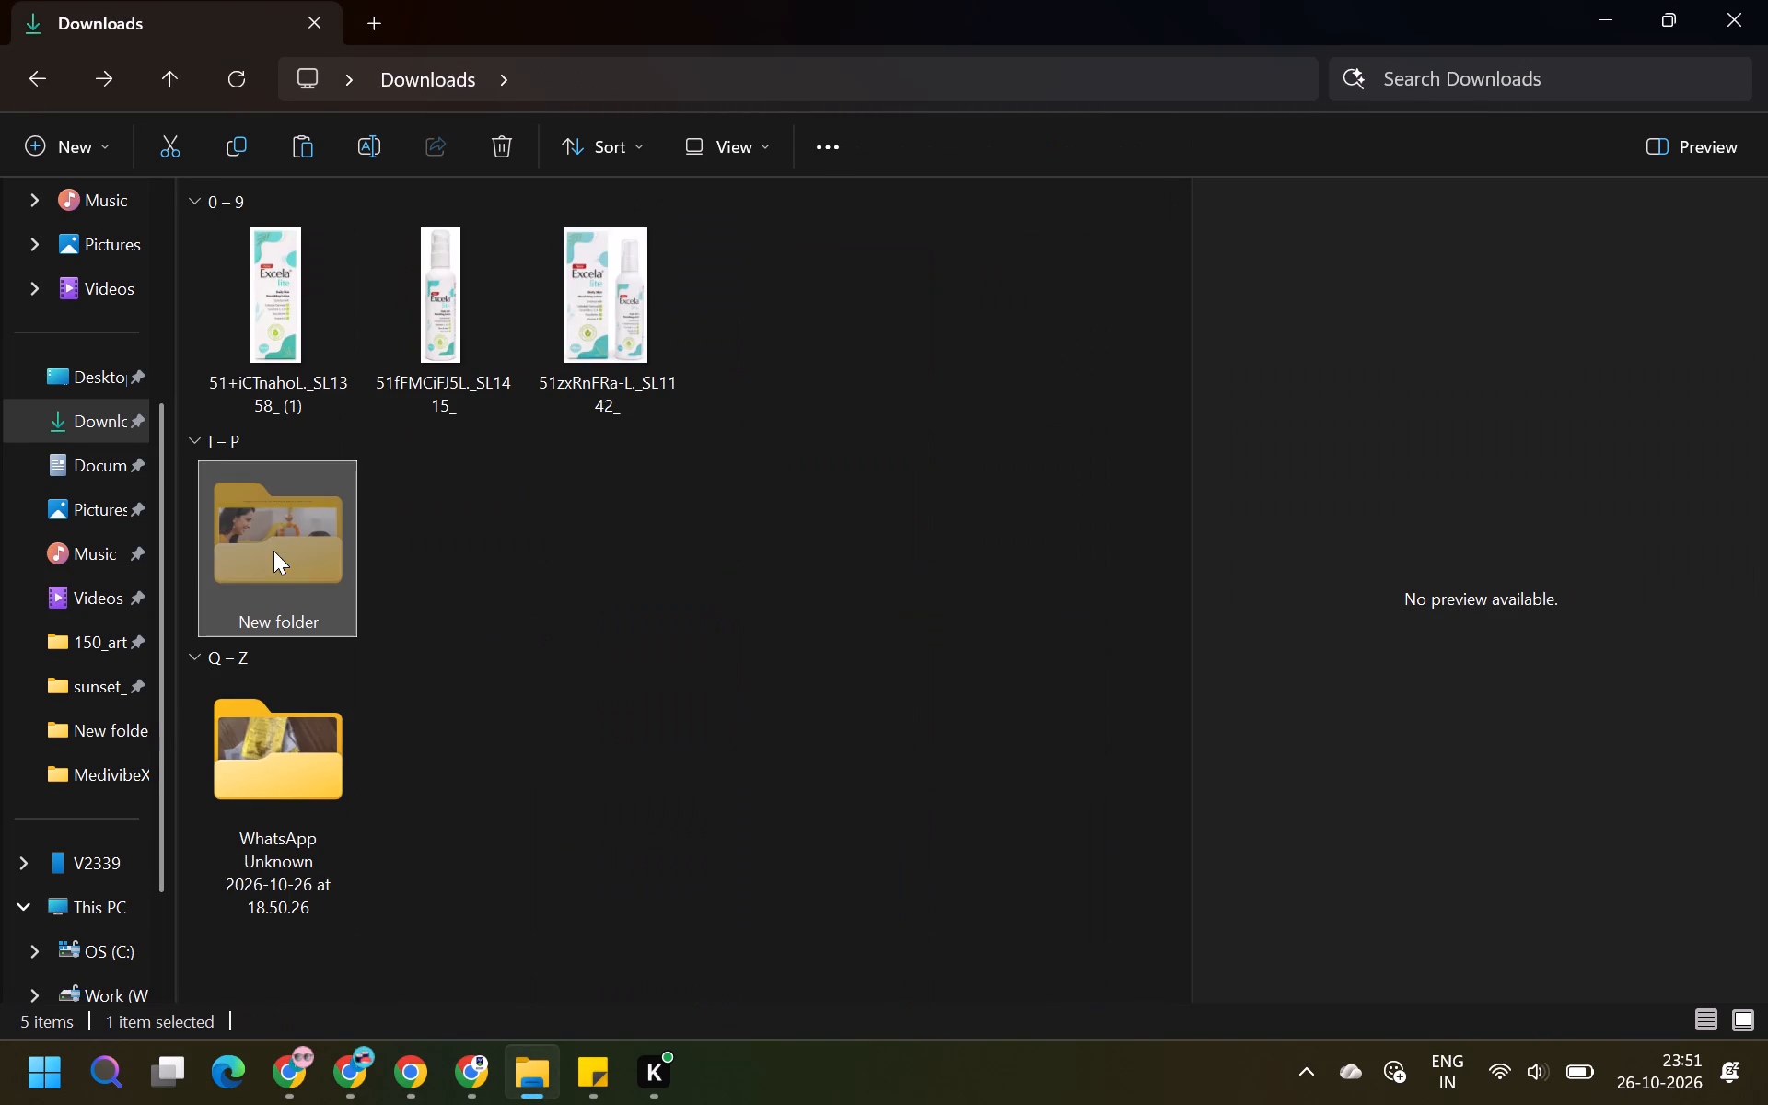
Paste the New folder into the 150_art_set folder under AAA new listing's listing folder and close the File Explorer window.
scroll(44, 912, down, 3)
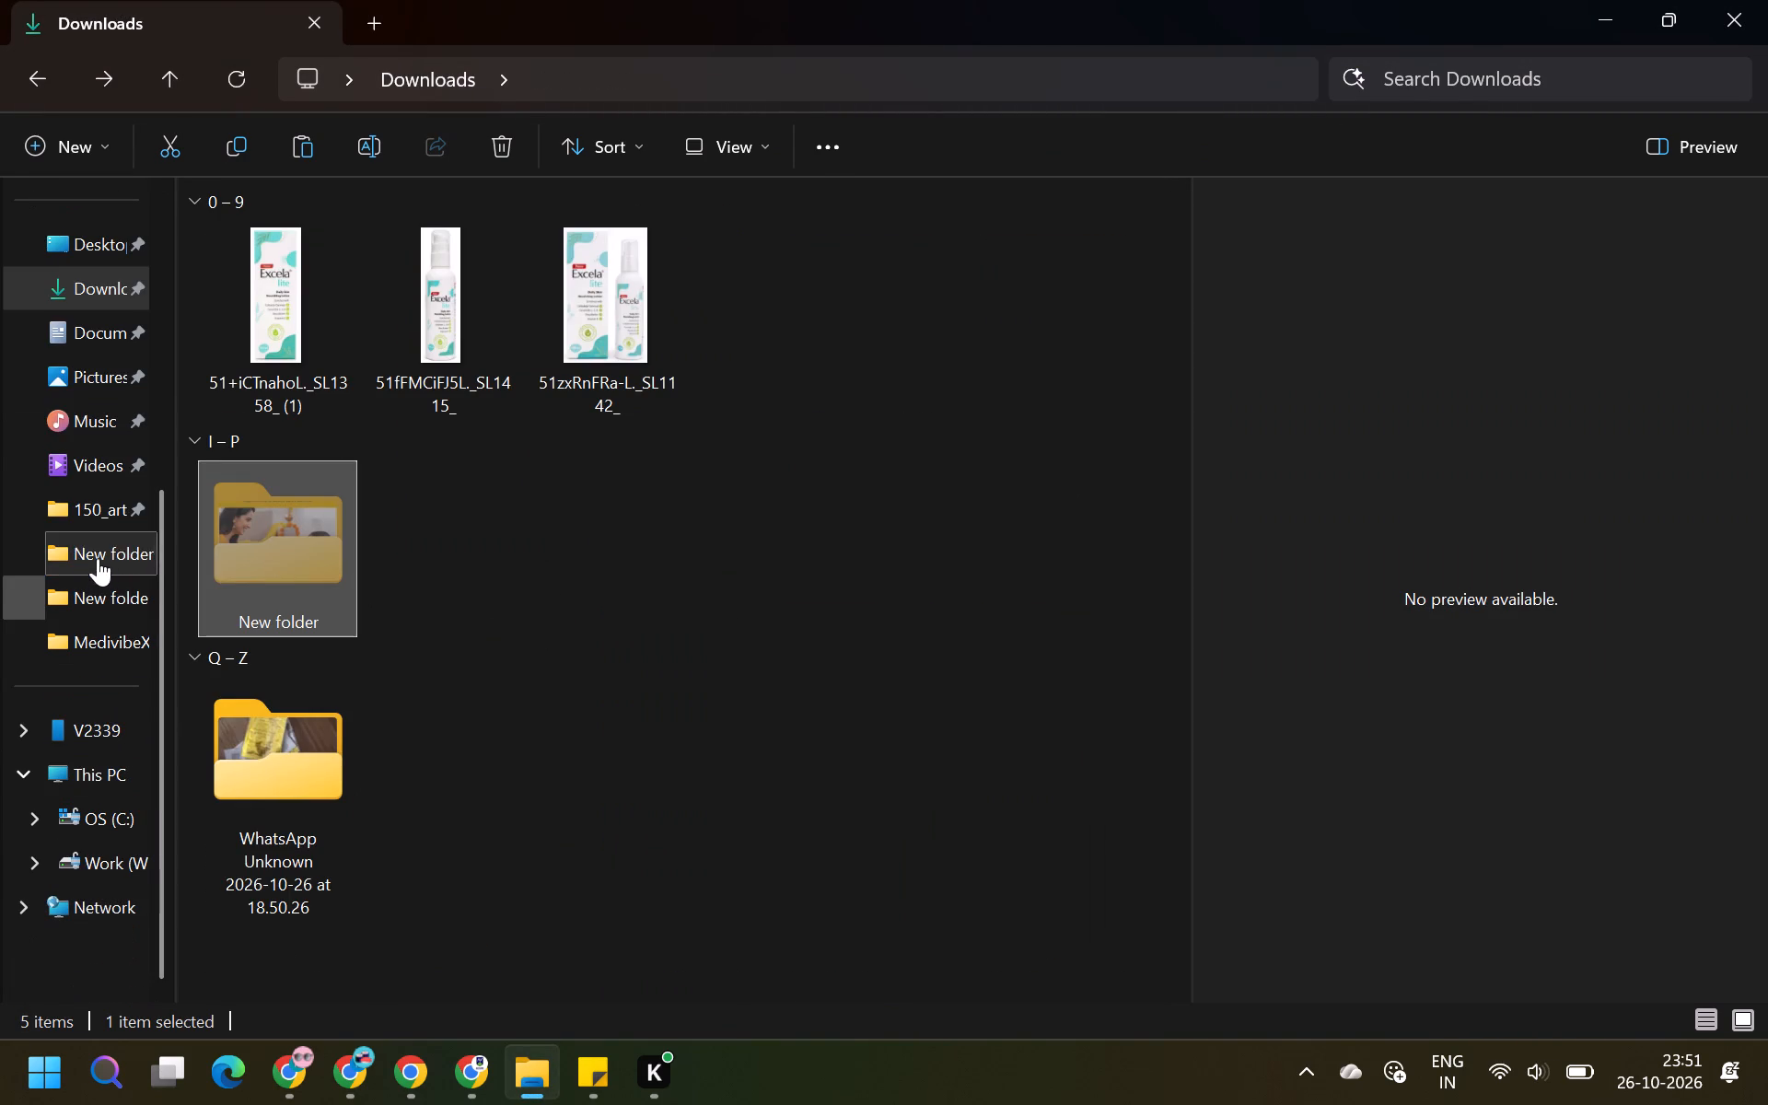
click(97, 555)
click(794, 72)
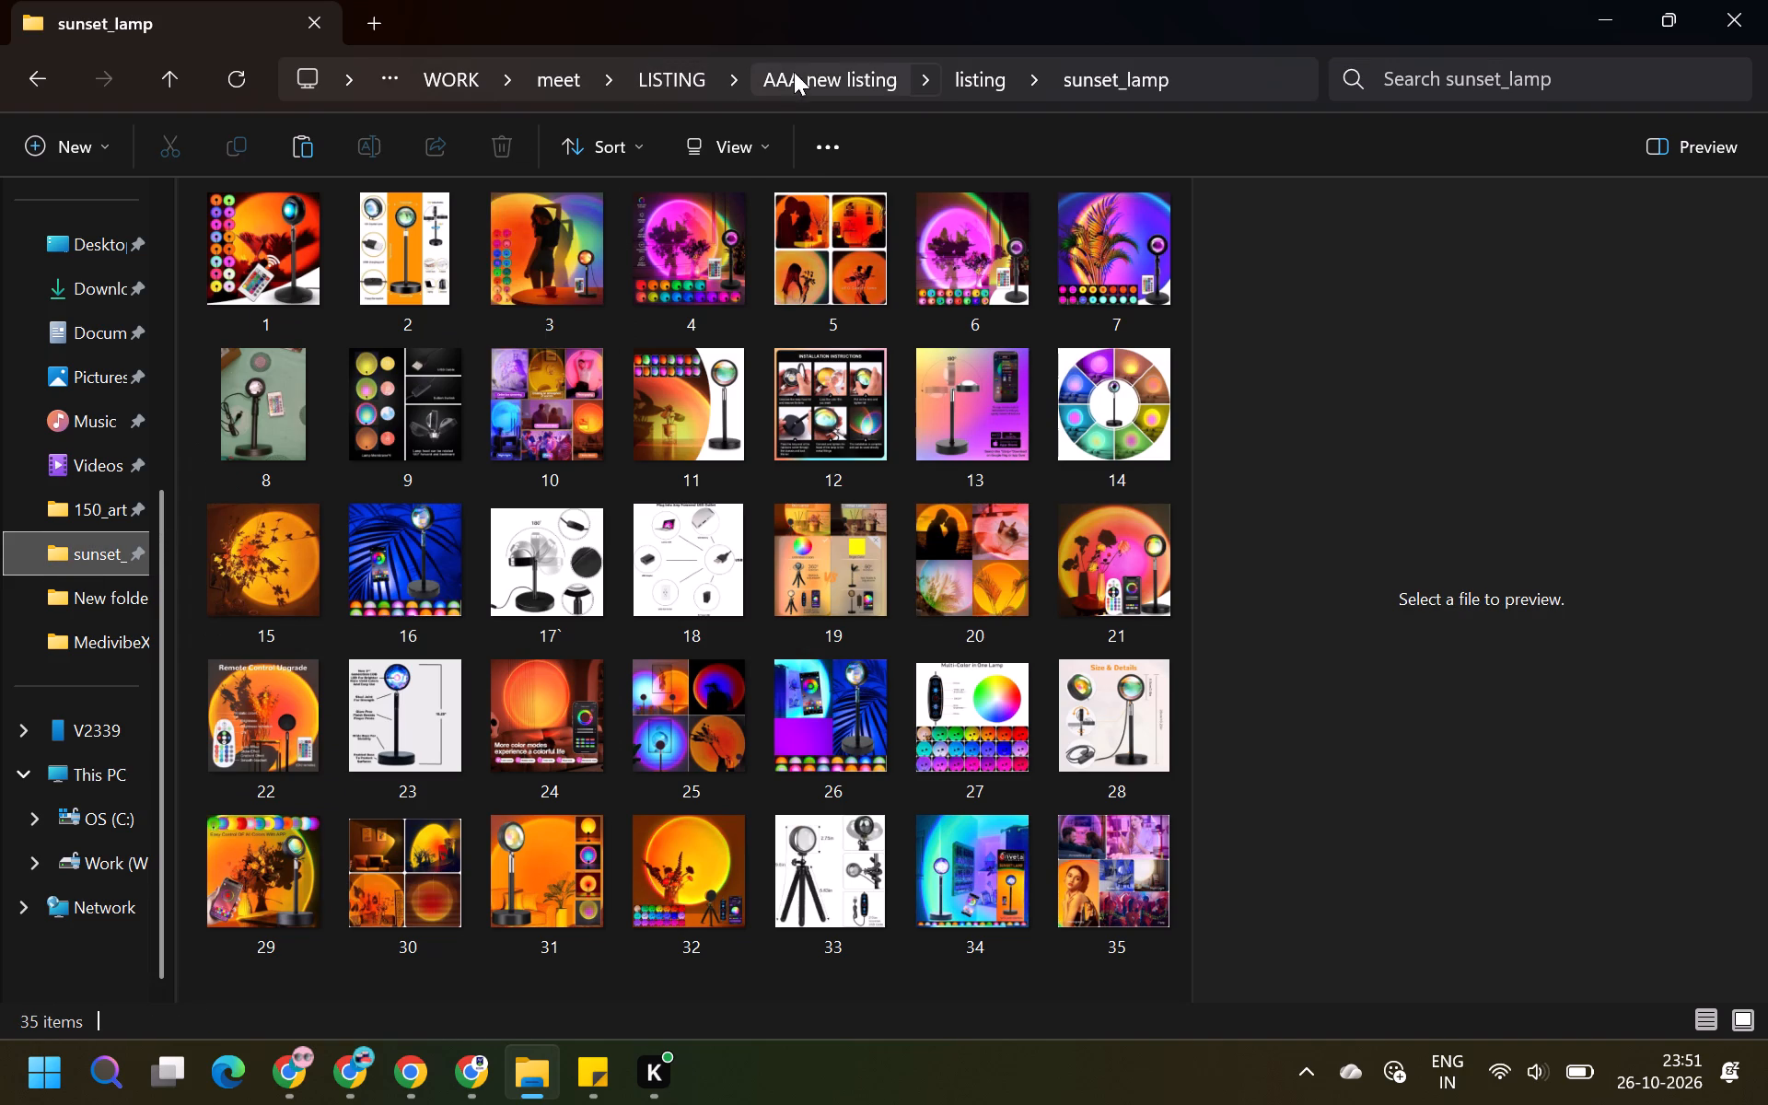
triple_click(366, 266)
triple_click(366, 262)
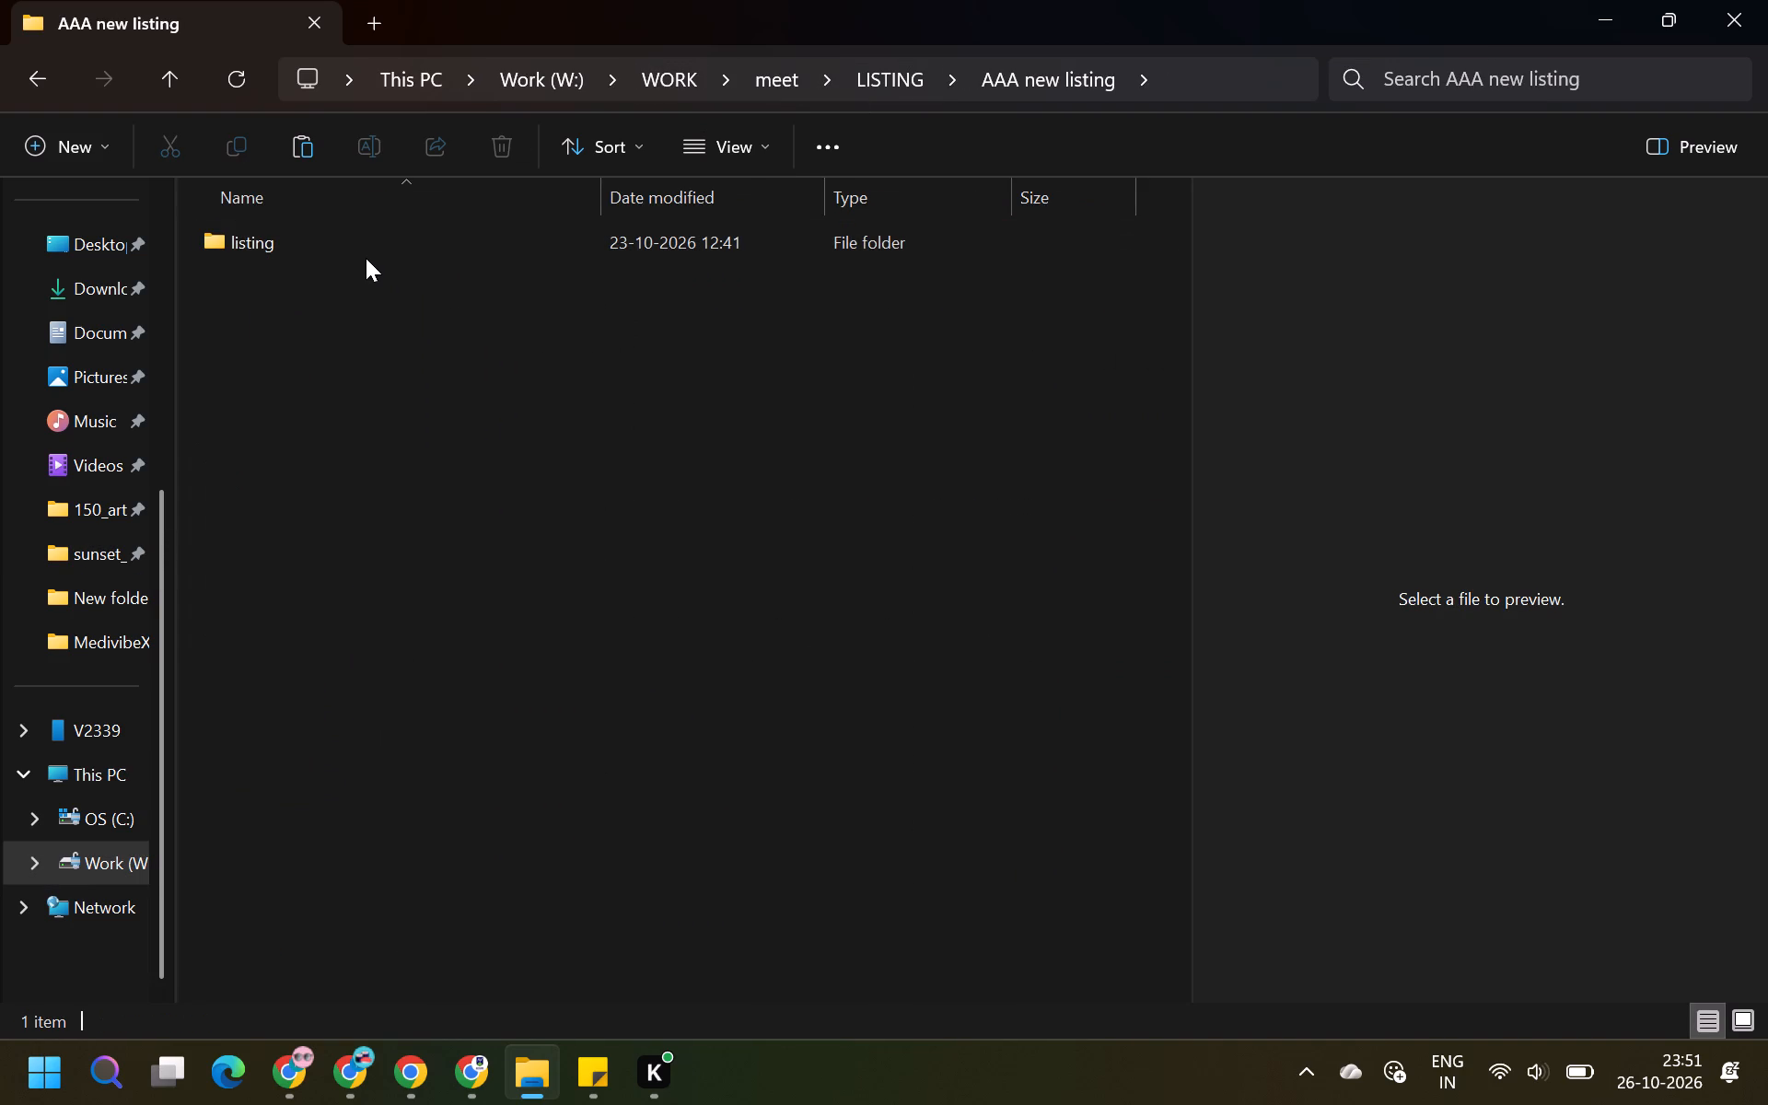
triple_click(366, 258)
click(366, 256)
double_click(366, 256)
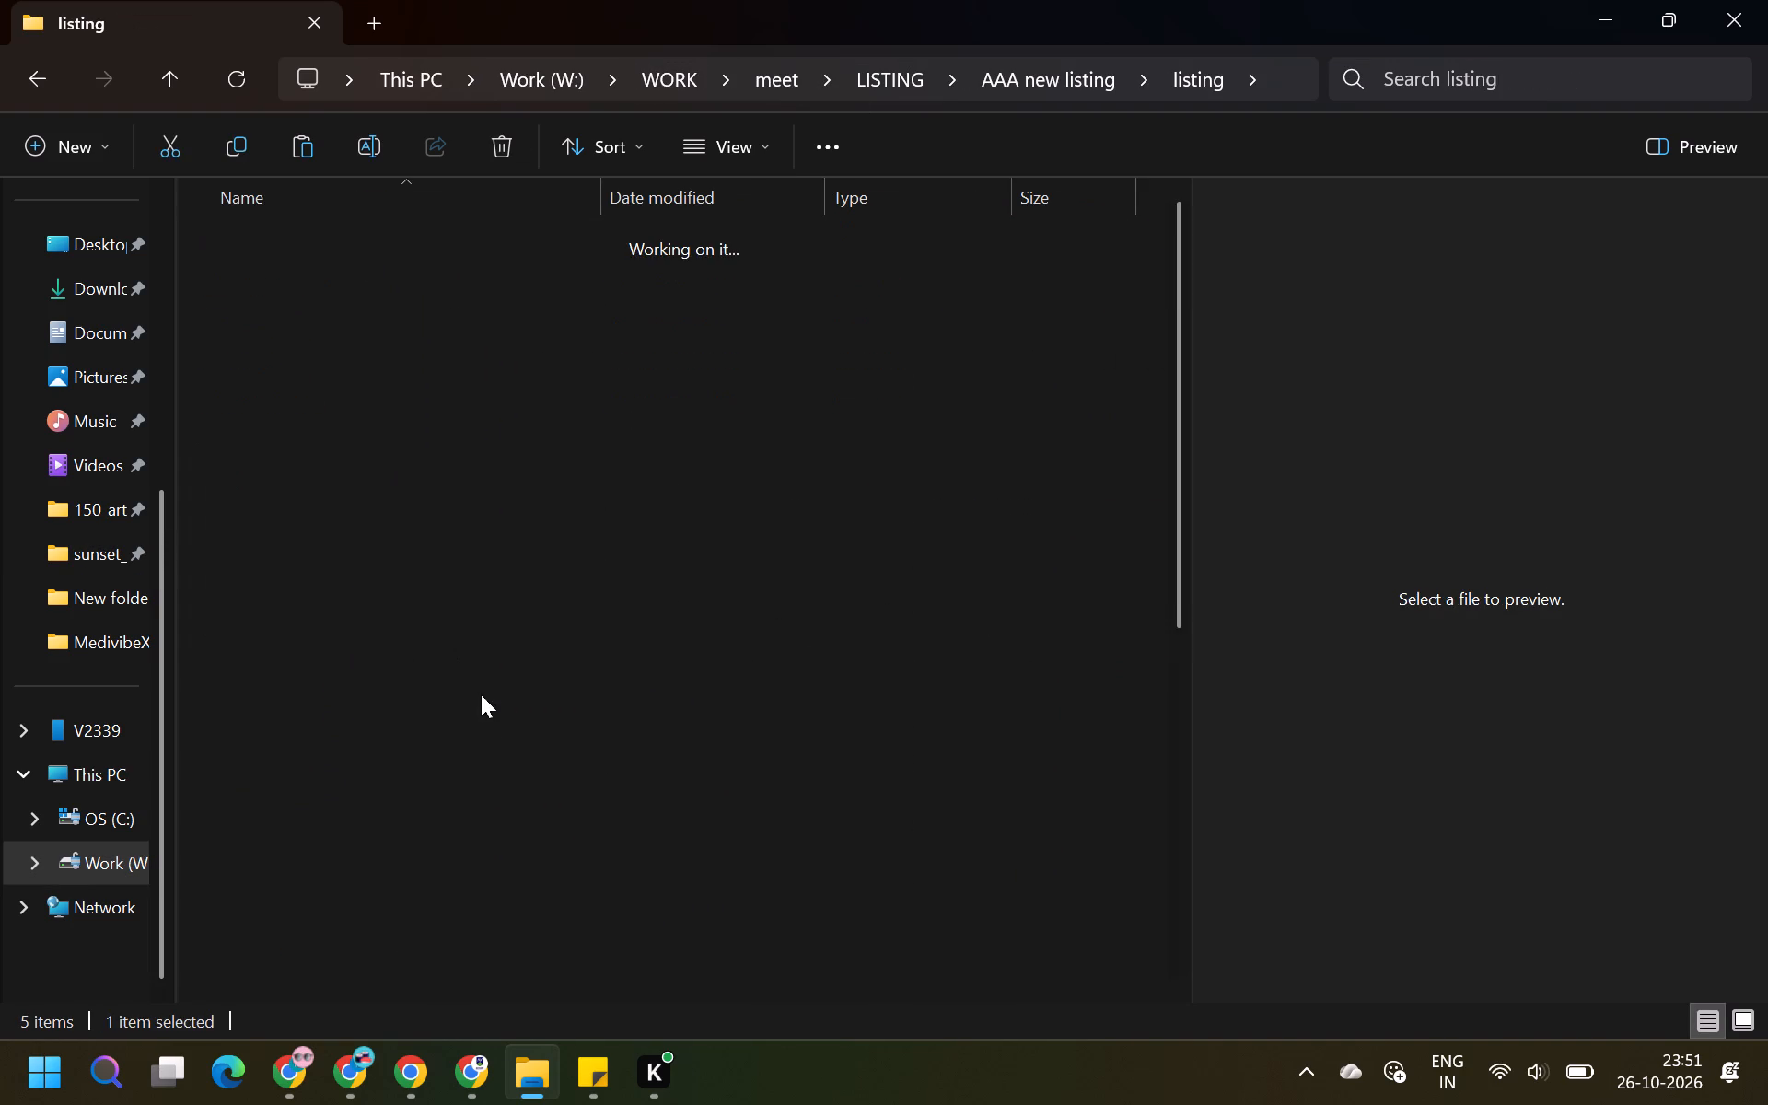
click(493, 704)
key(ctrl+v)
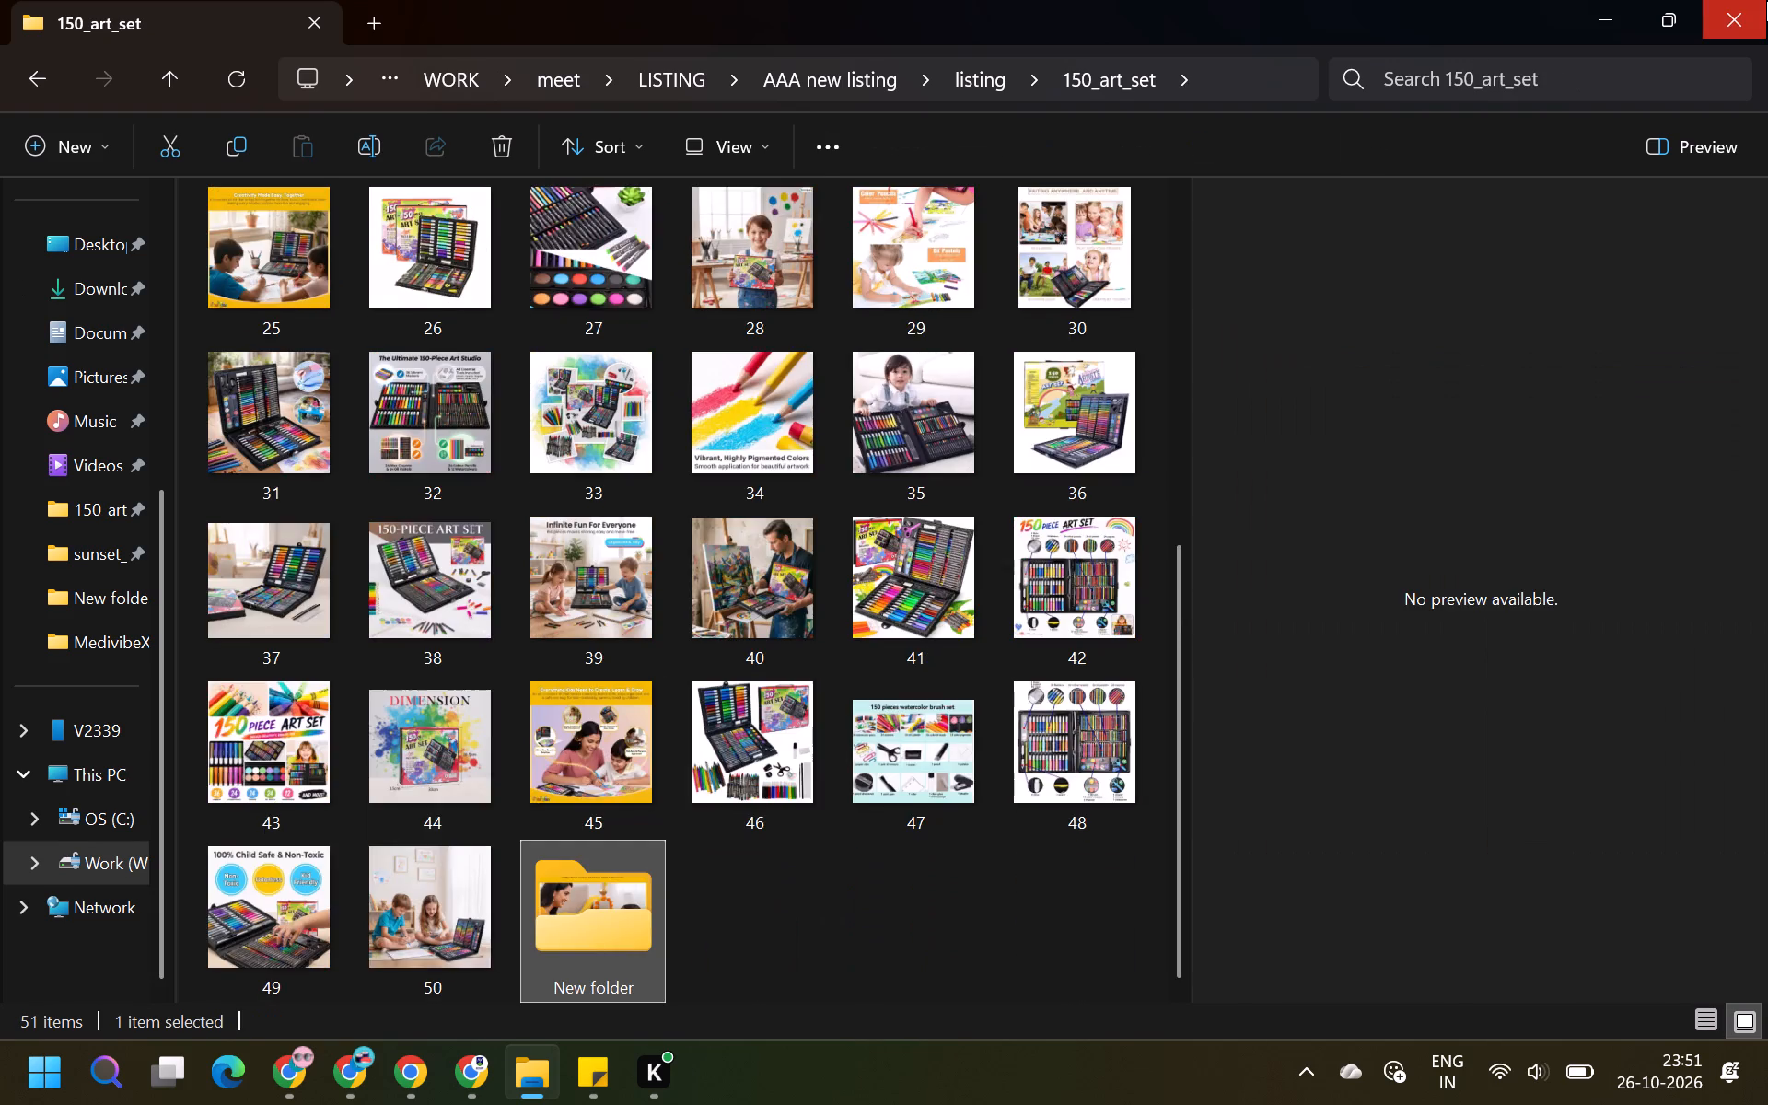
click(1766, 0)
Delete the three Excela product images from Downloads, and close the File Explorer window and the sticky note.
click(592, 1080)
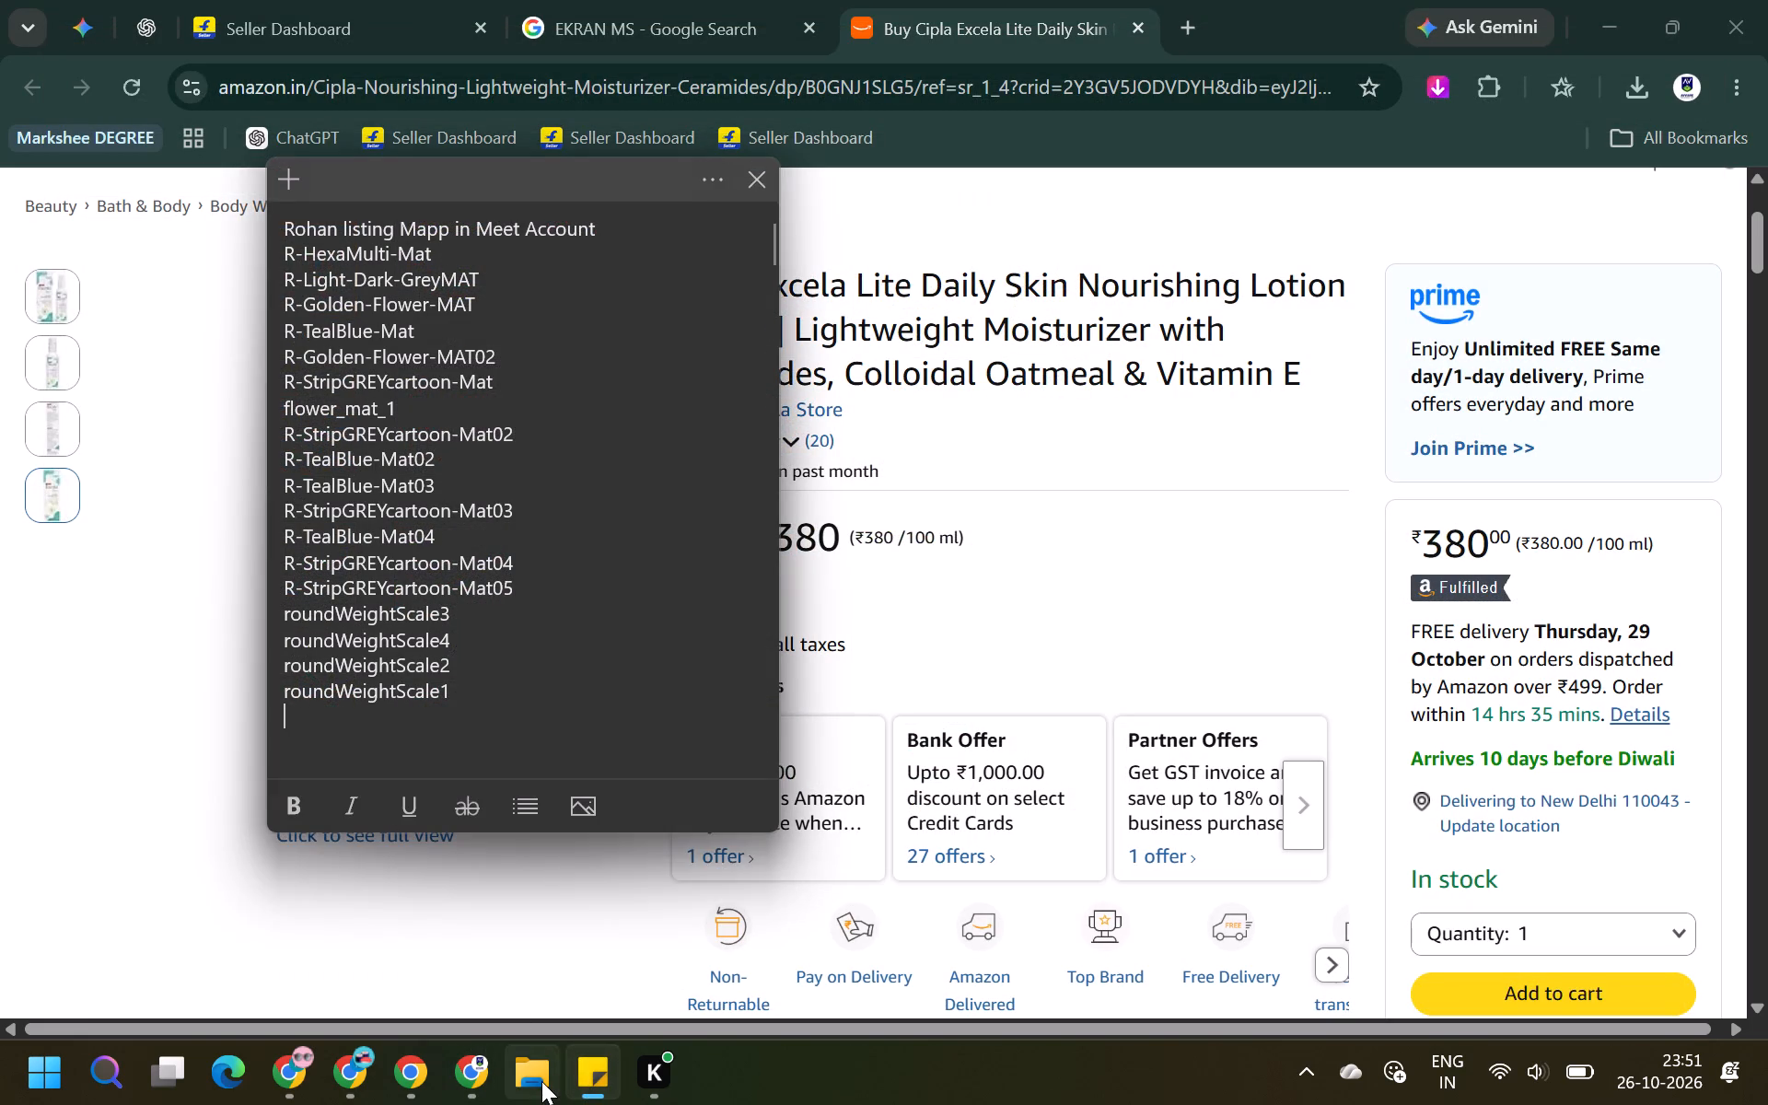
click(541, 1081)
double_click(798, 259)
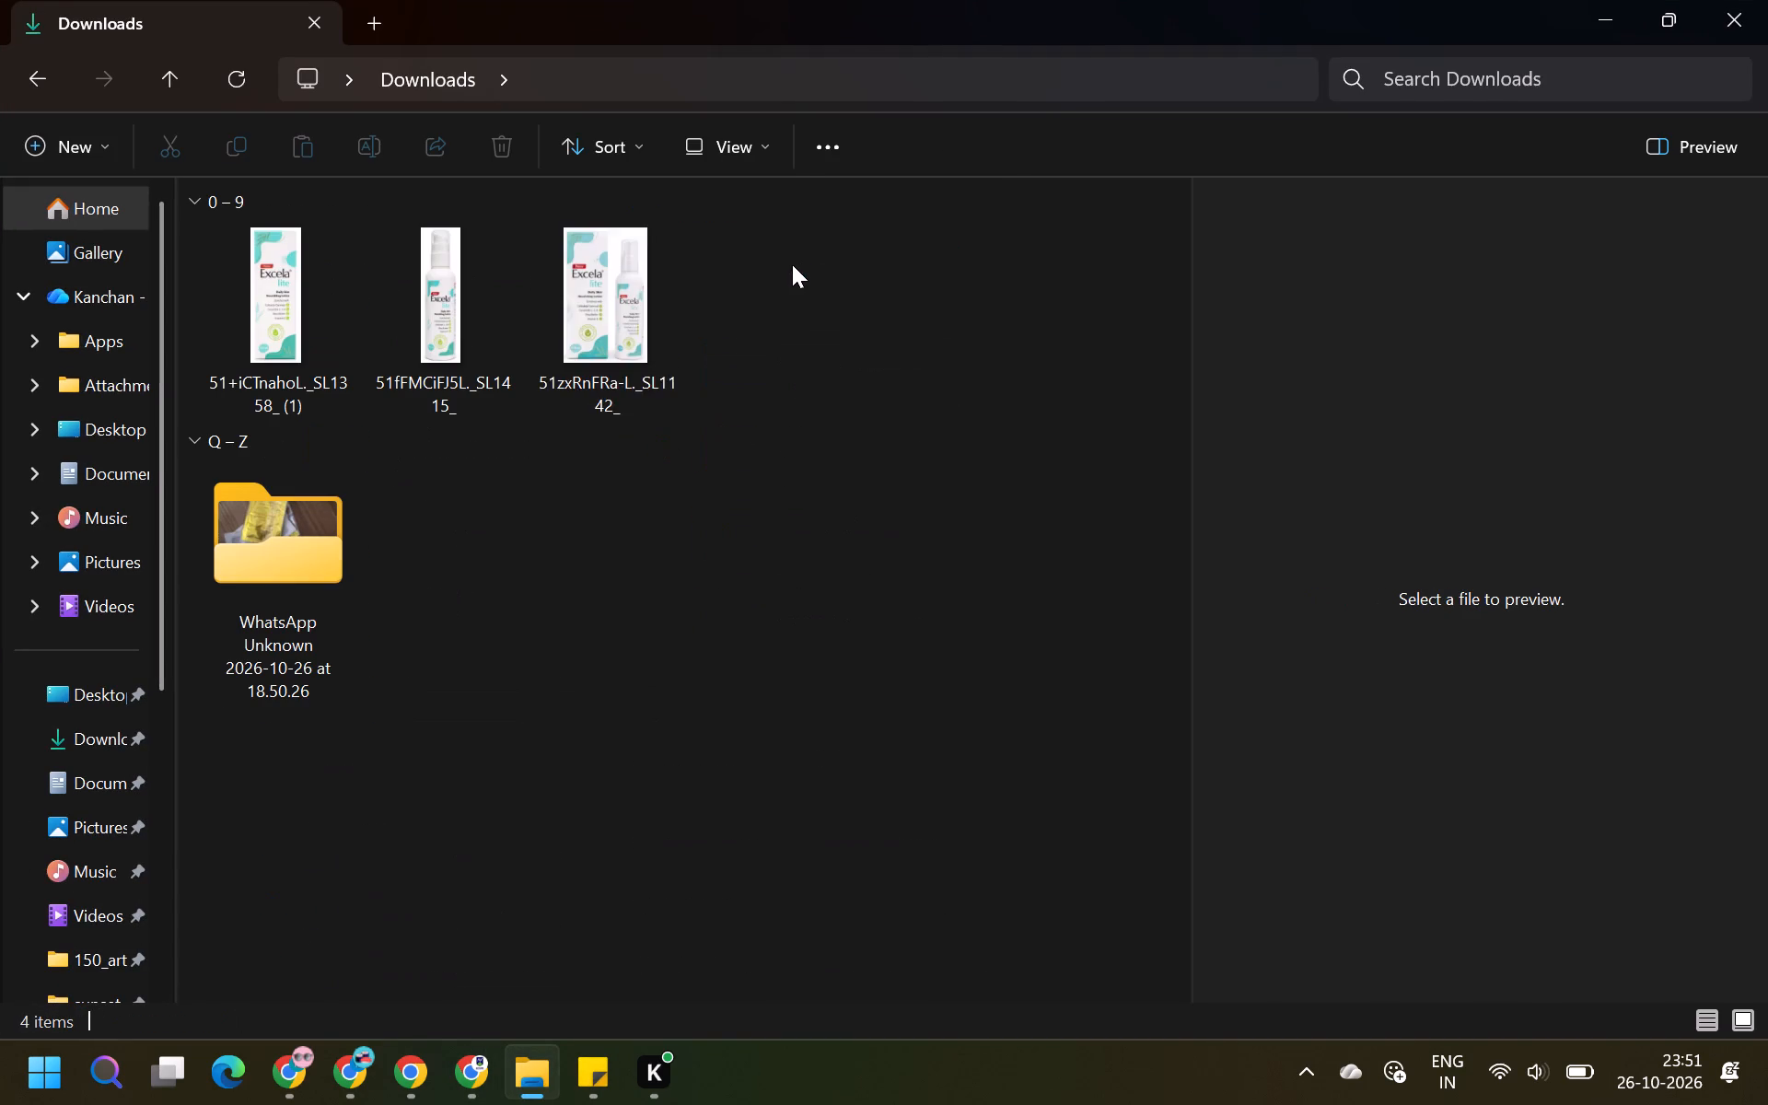
drag(815, 362, 128, 311)
key(Delete)
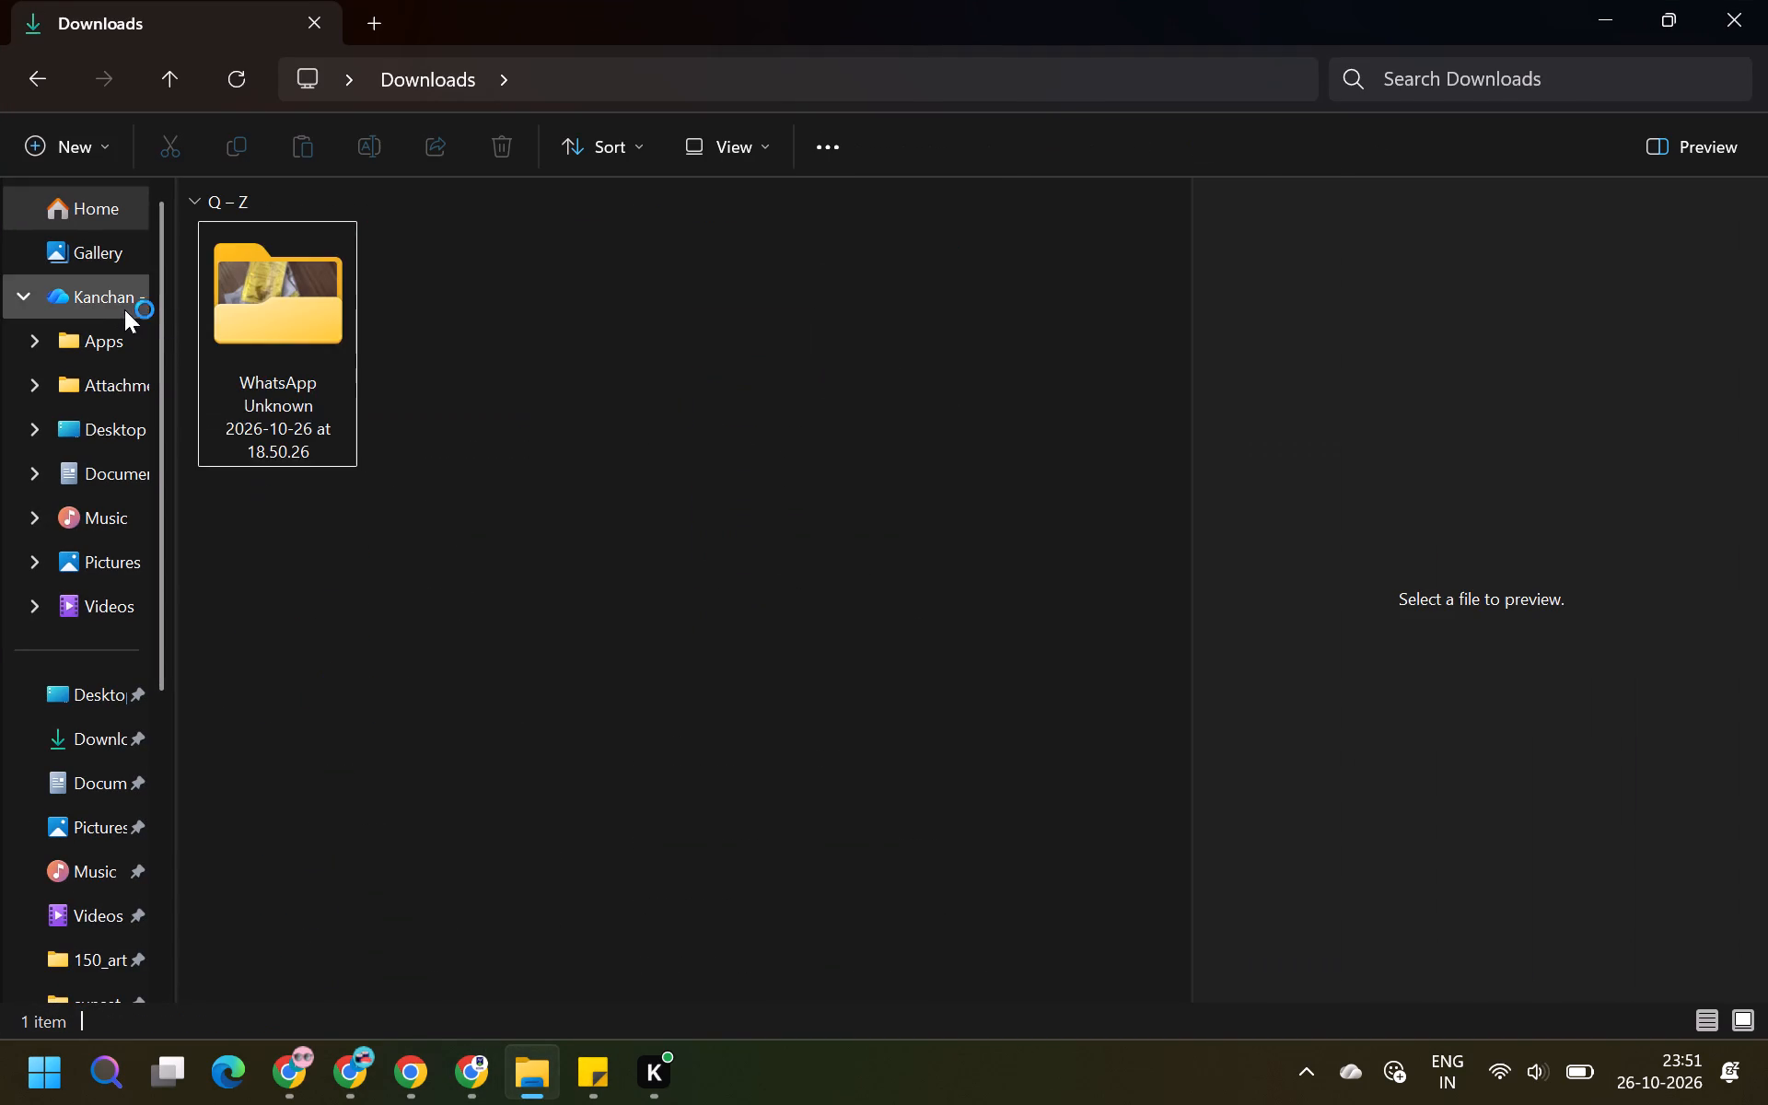
click(1752, 13)
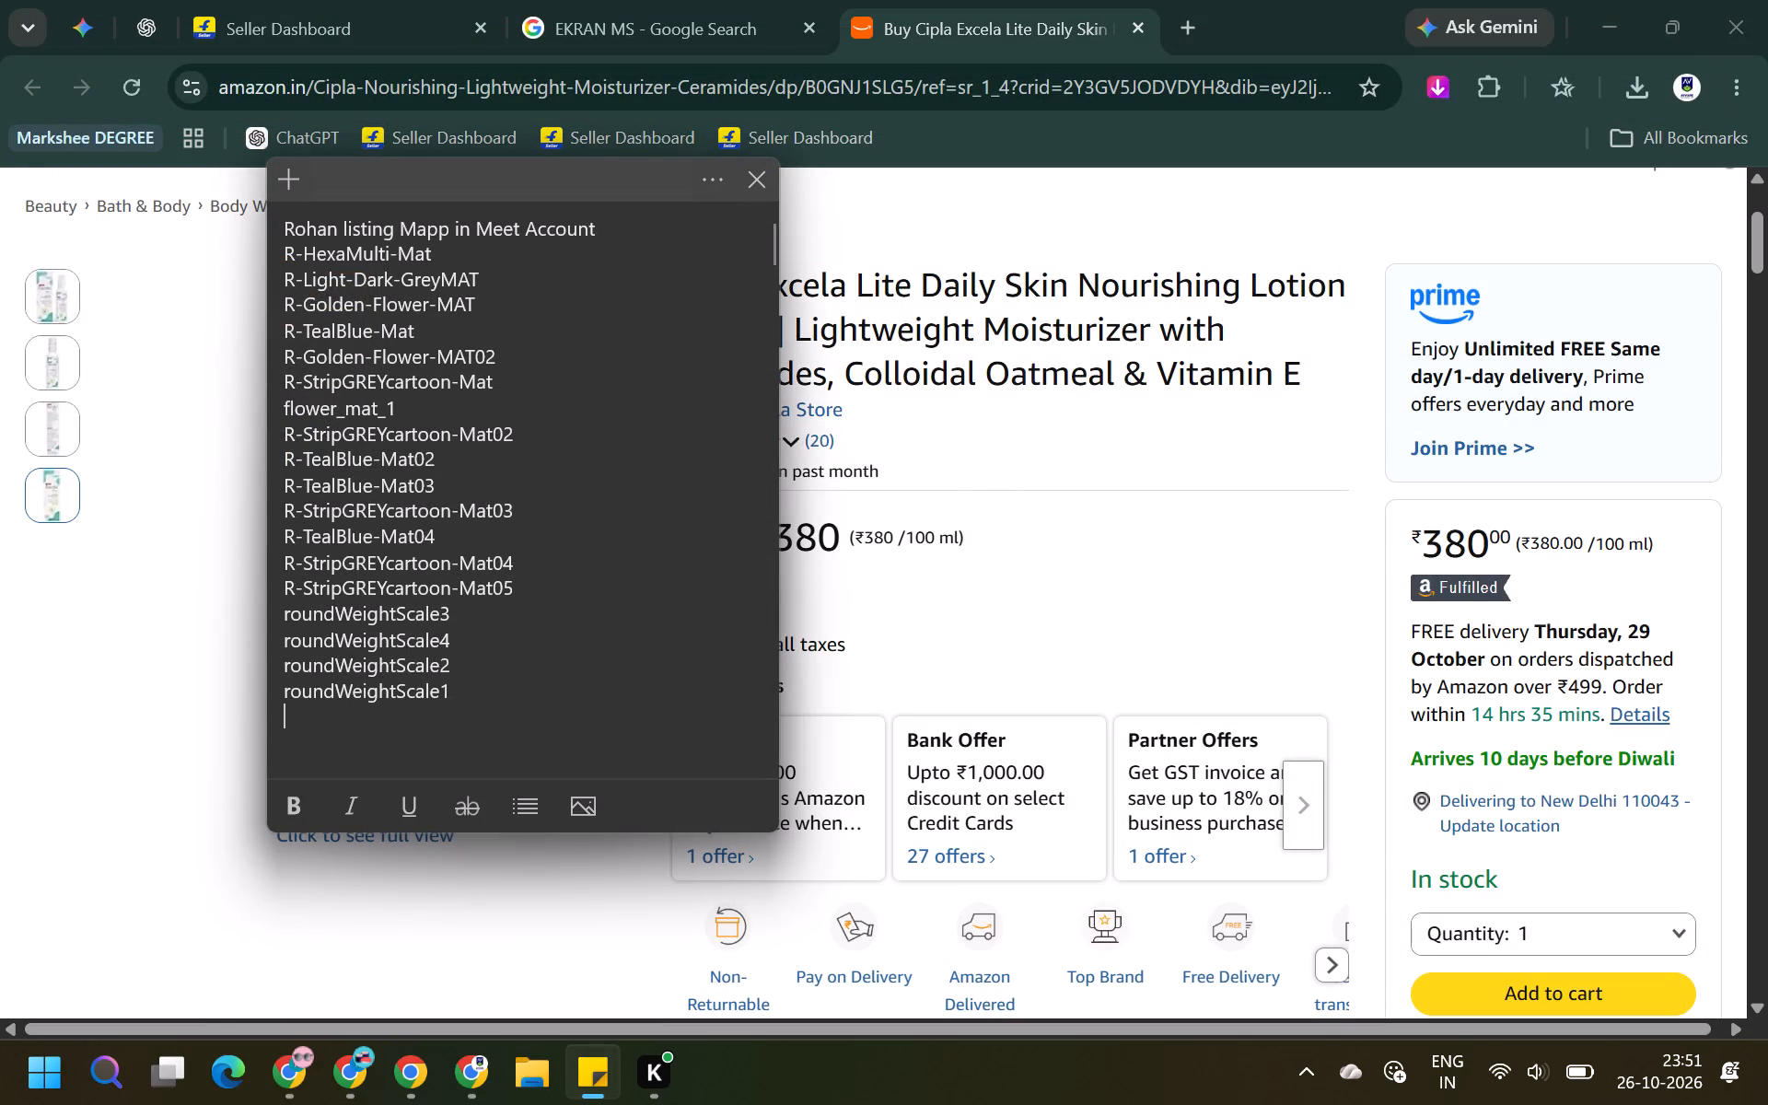
click(750, 182)
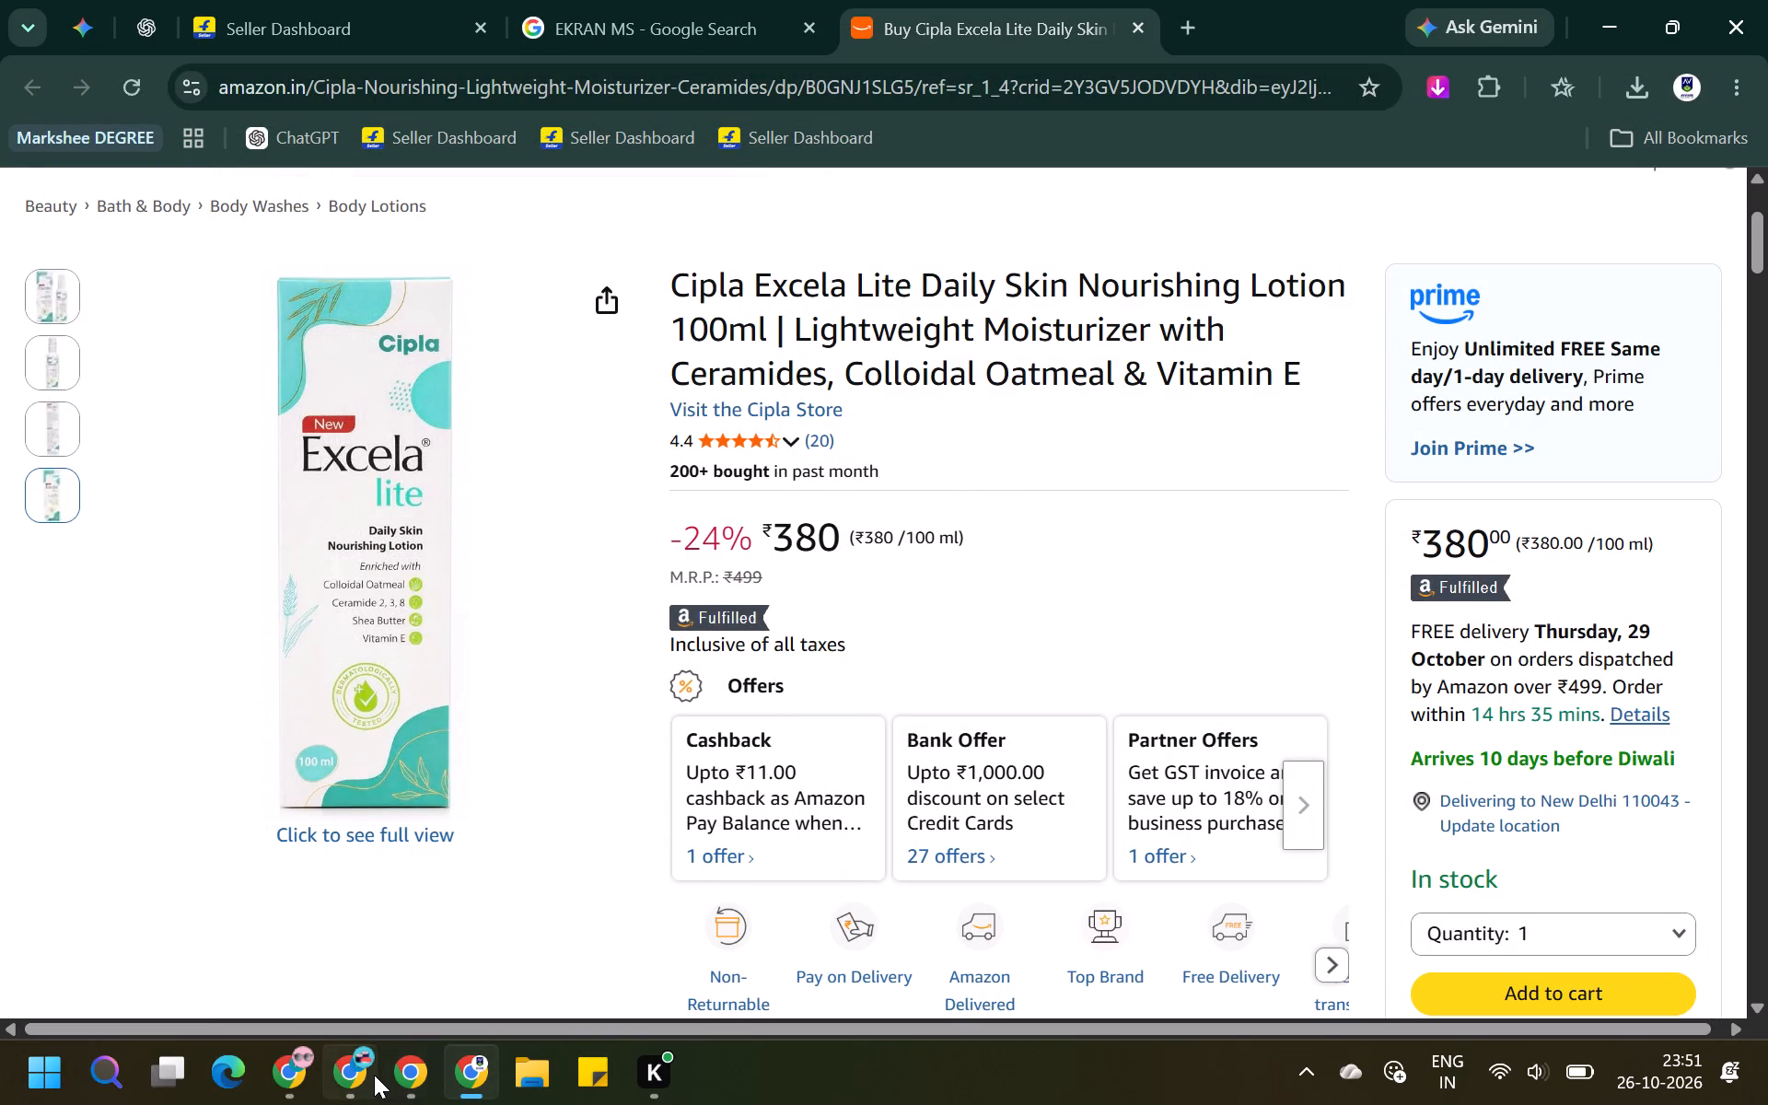
Switch to the LIANAFASHION browser window and move its taskbar icon past the Sticky Notes icon.
click(366, 1073)
drag(365, 1072, 369, 1072)
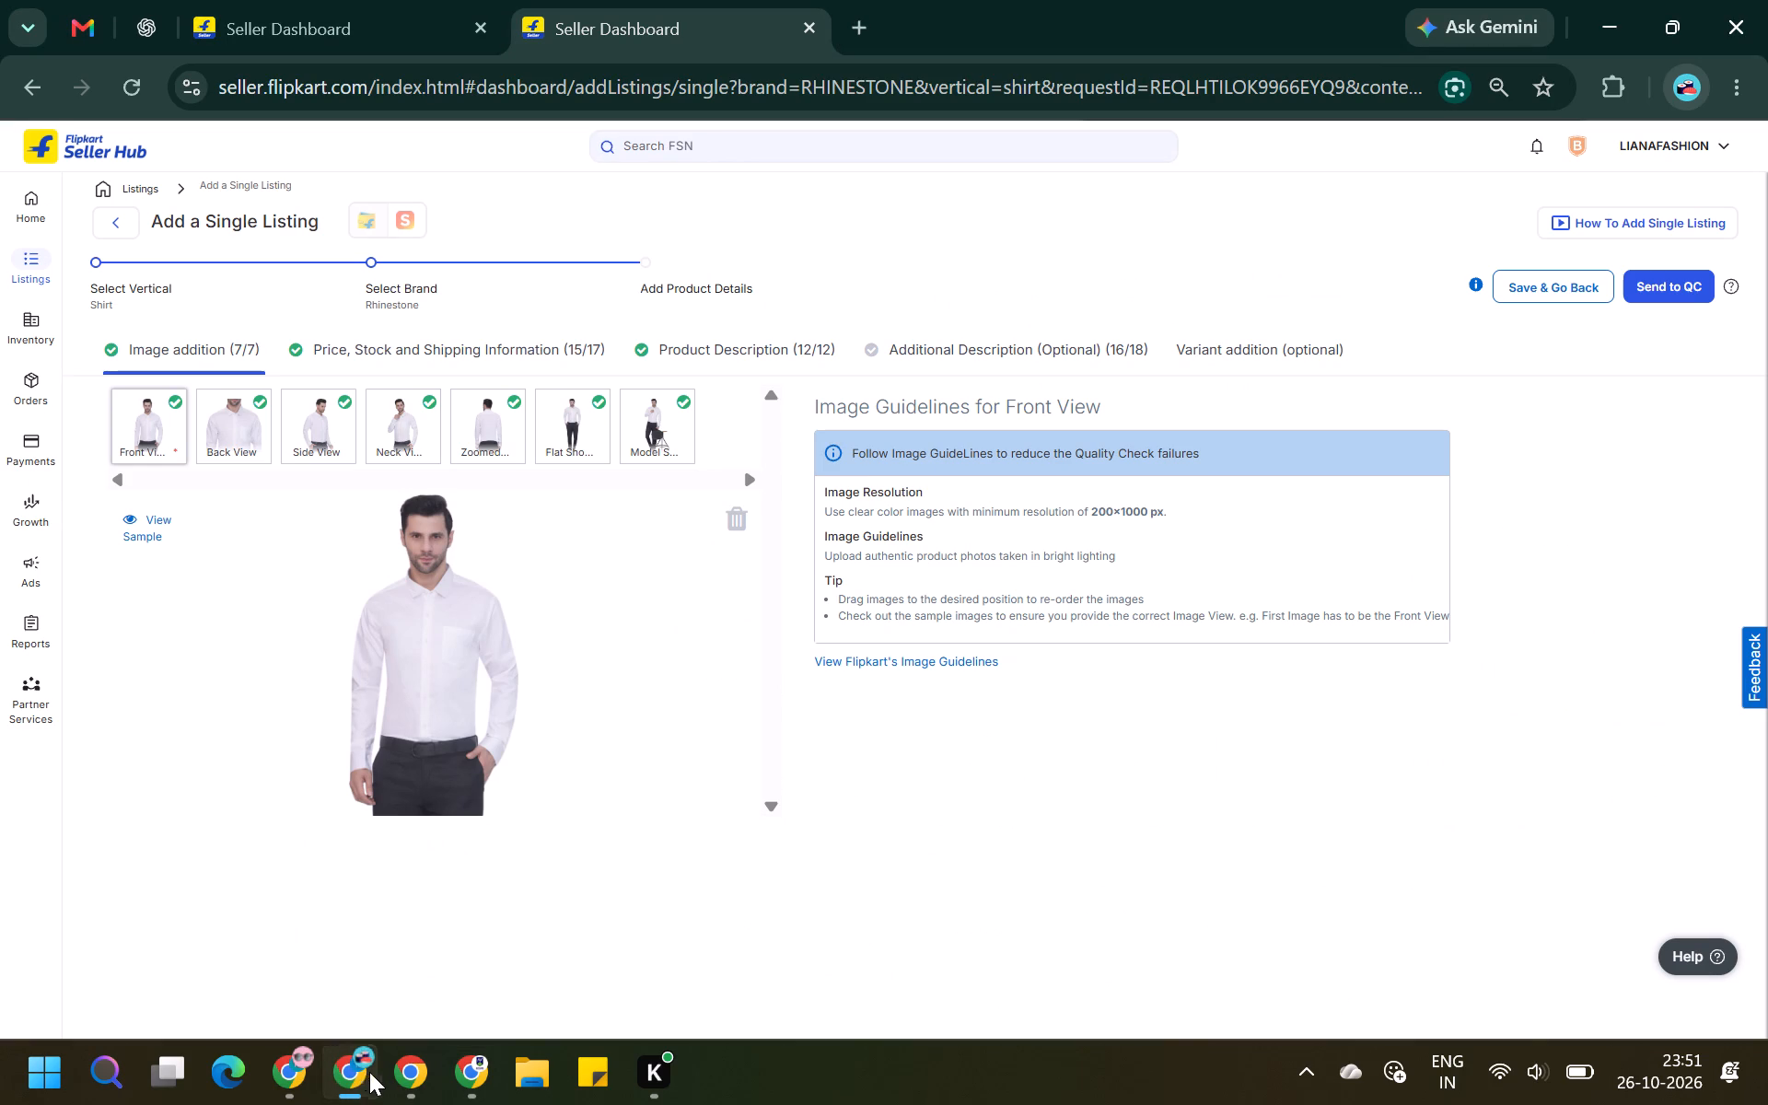
drag(369, 1072, 584, 1088)
Switch to SIKAAMI's browser window and refresh its Amazon Seller Central business dashboard.
click(298, 1070)
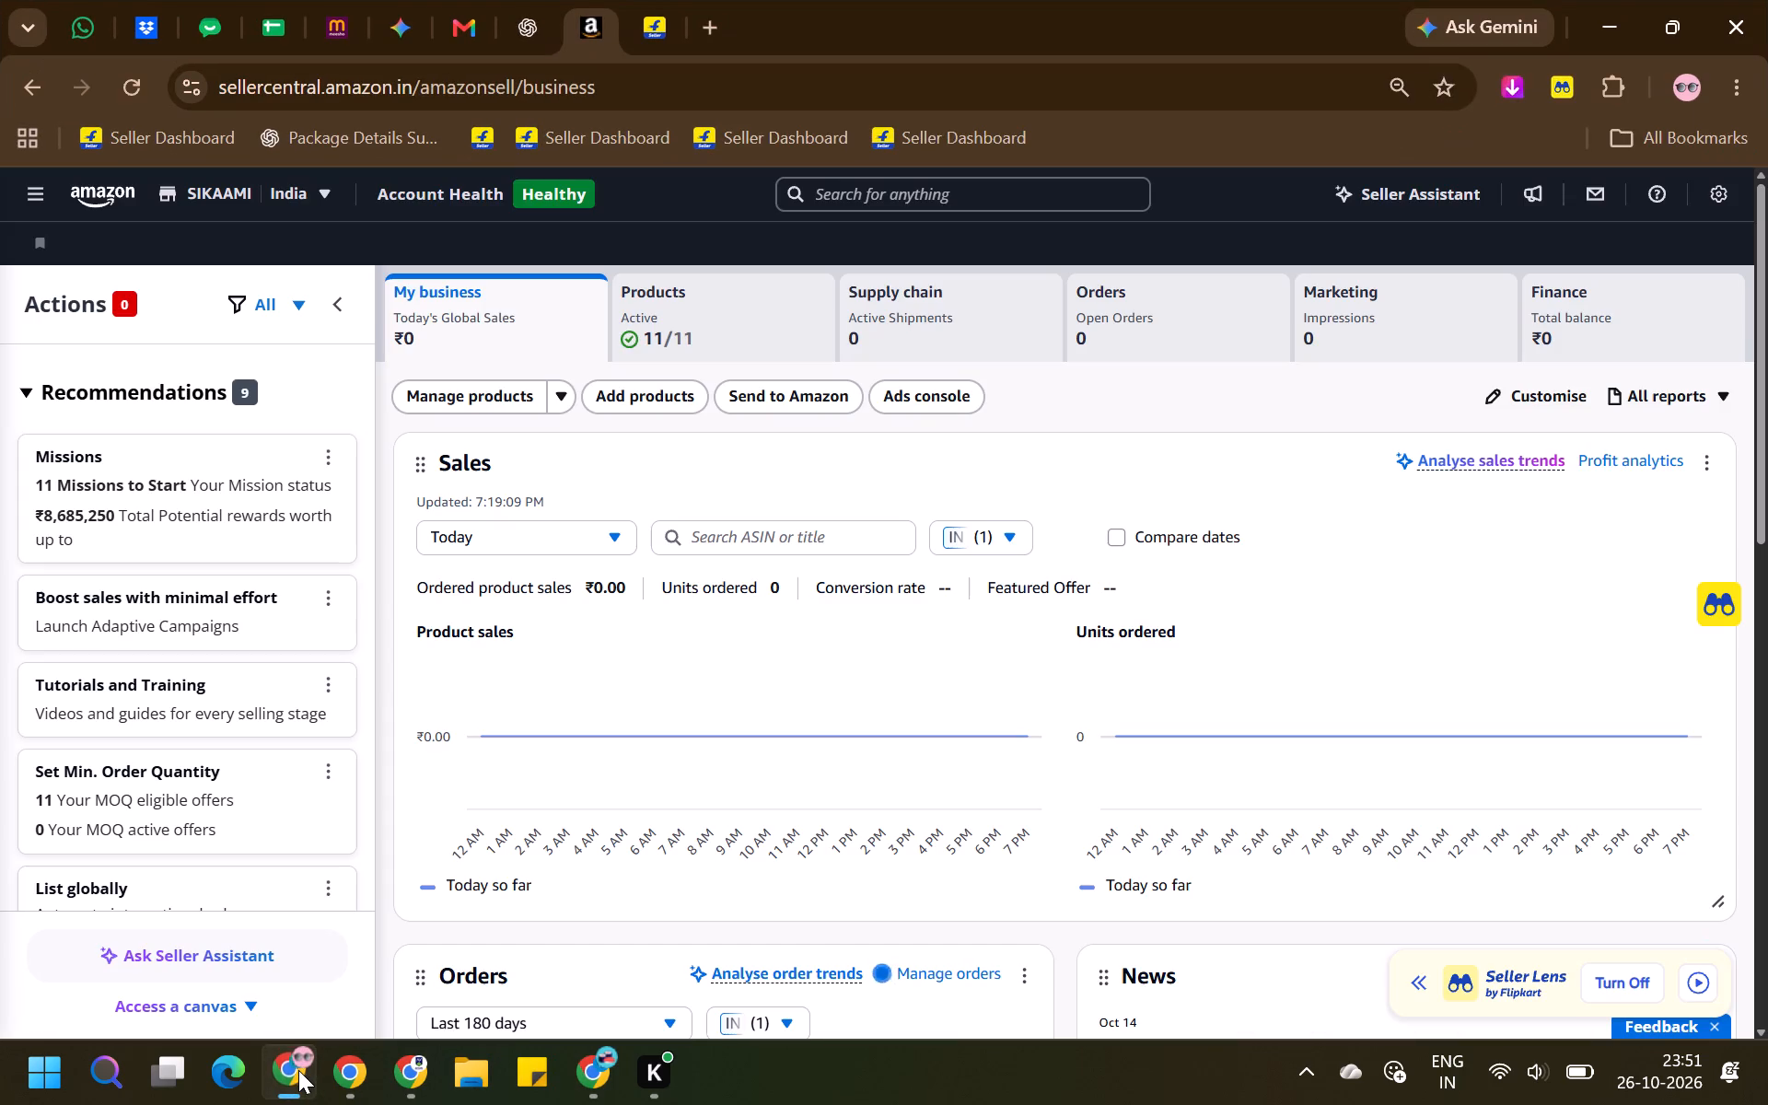
click(130, 85)
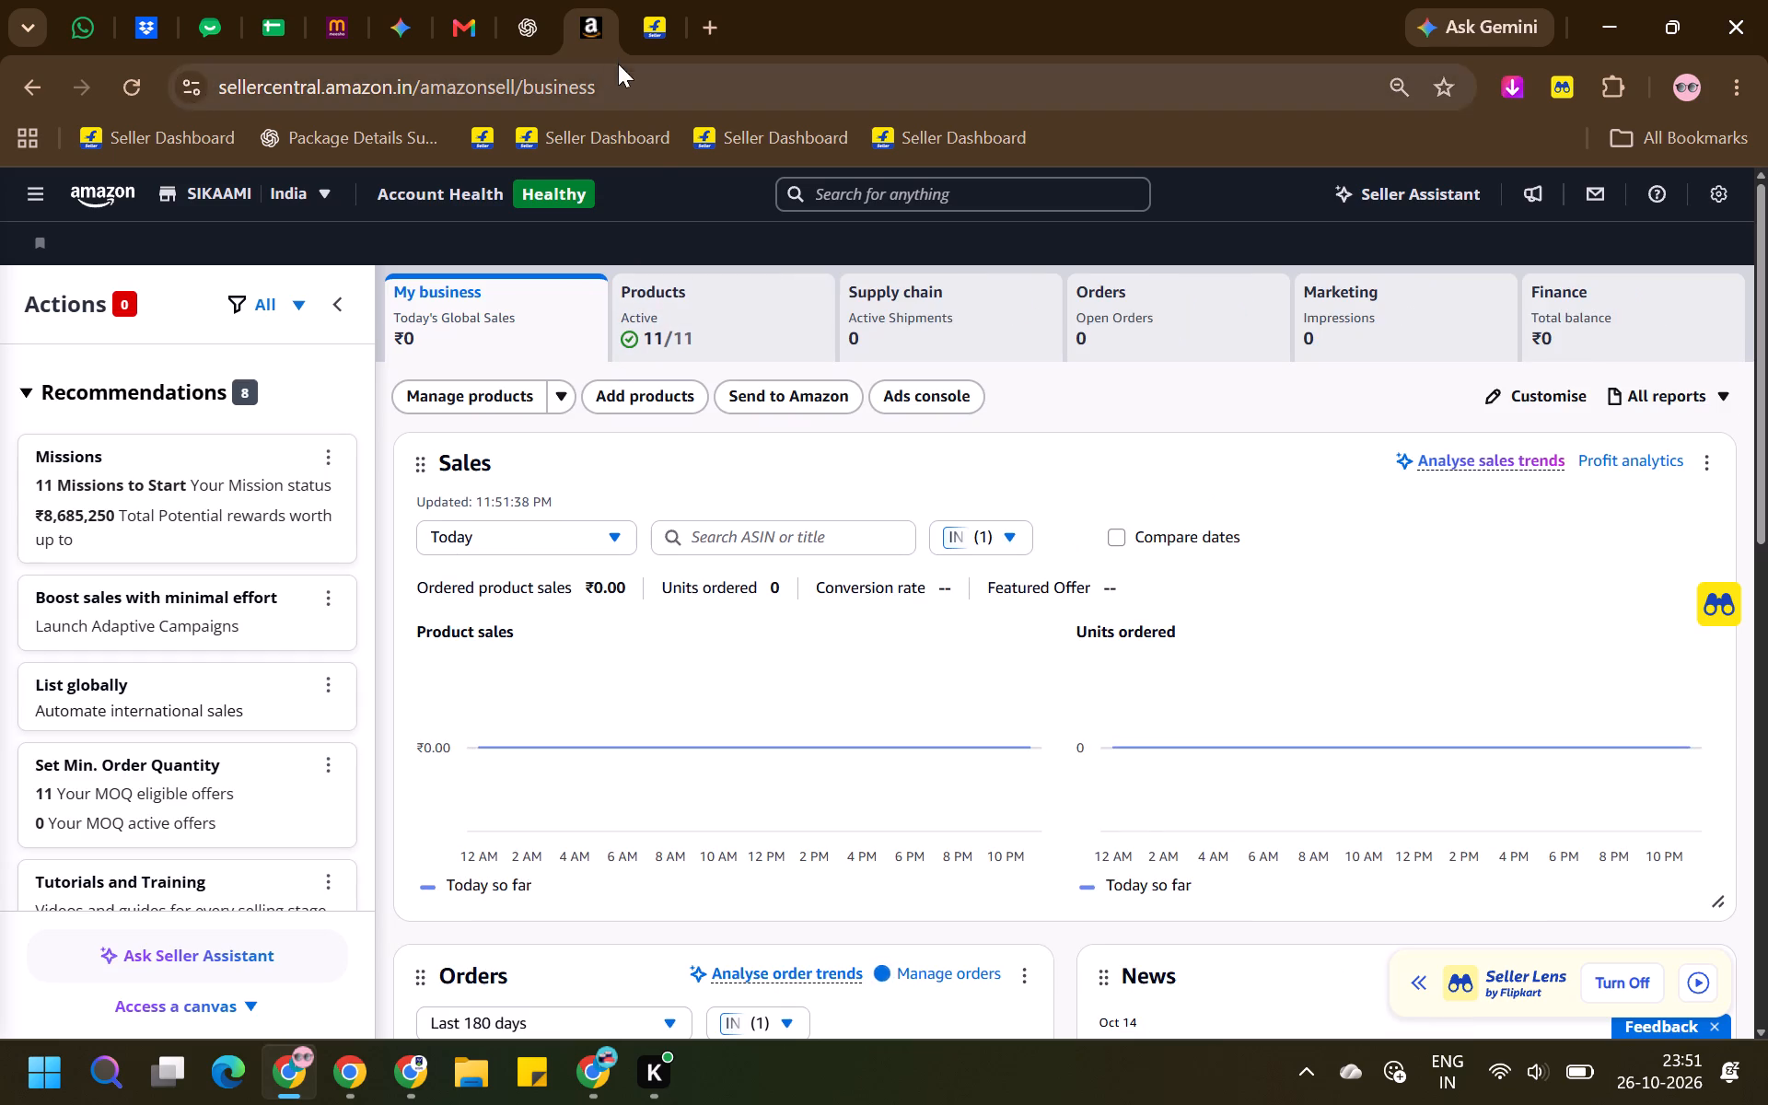
Refresh SIKAAMI's Flipkart Seller Hub home page, decline the notification request and close the browser window.
click(658, 19)
key(ctrl+r)
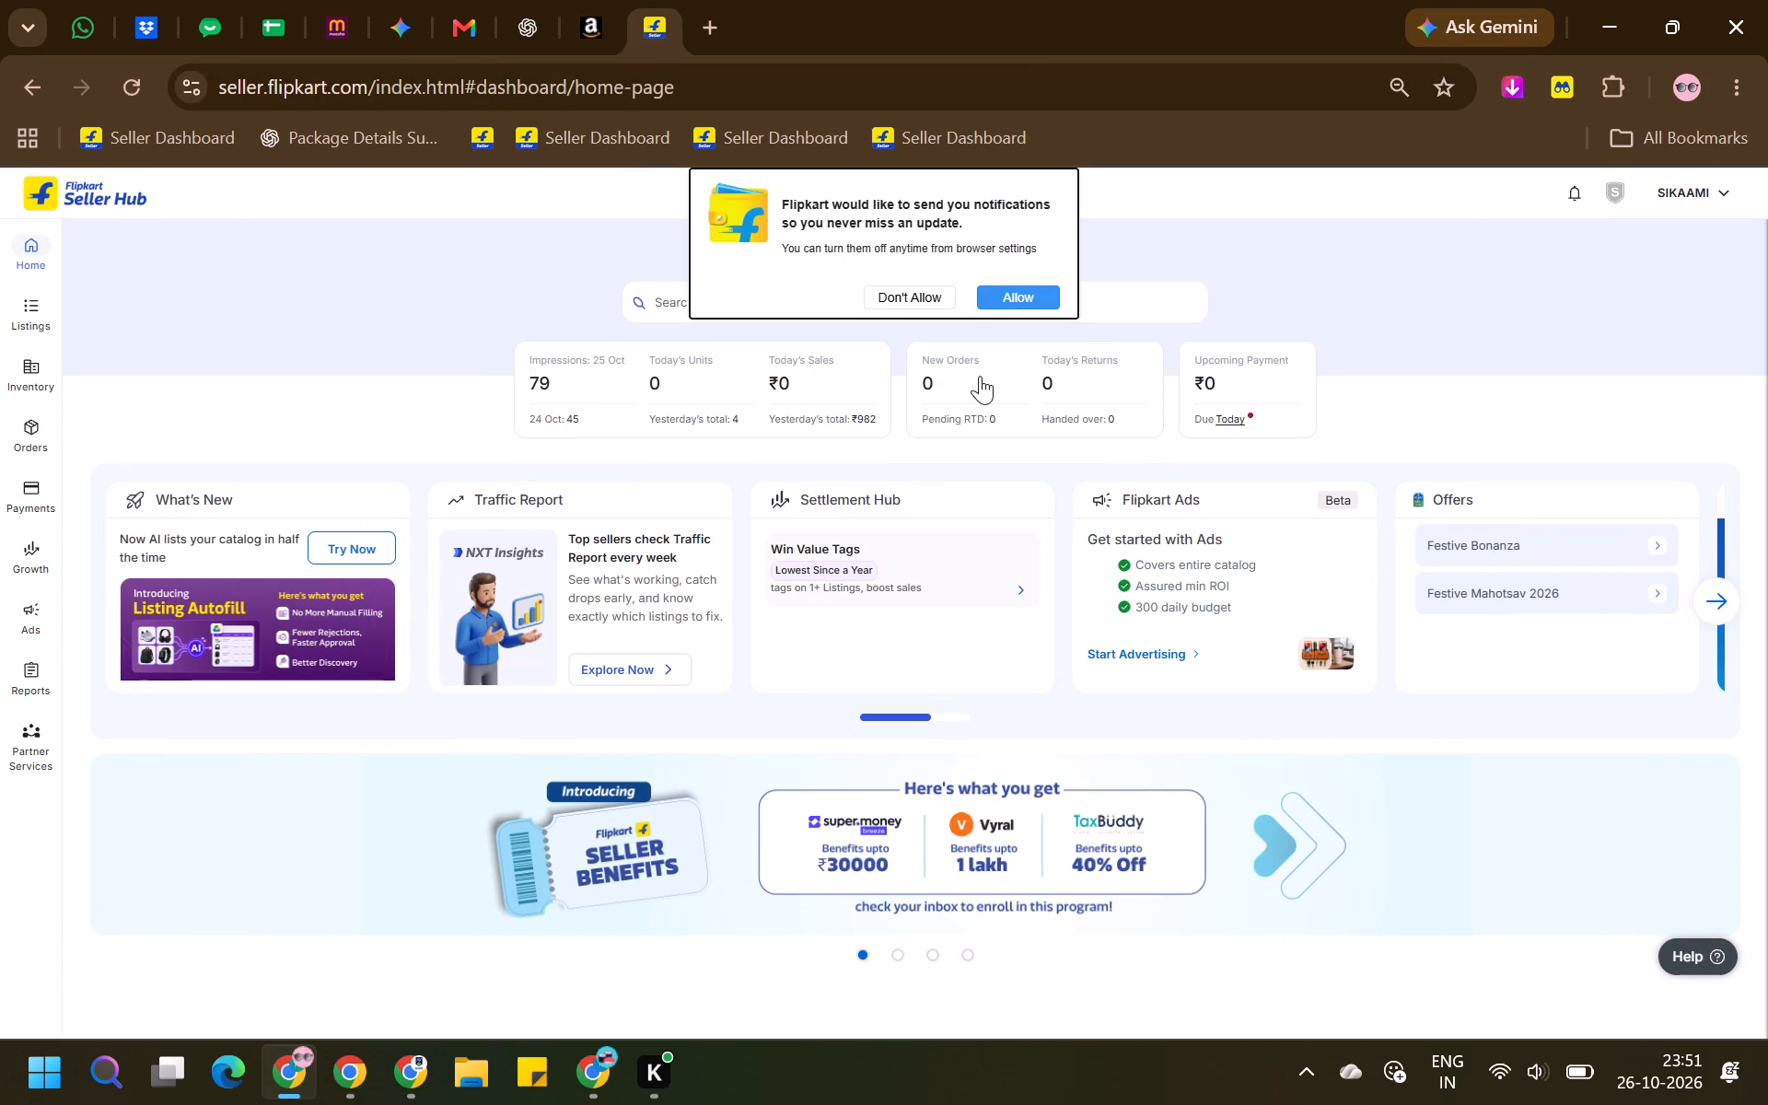
click(902, 282)
click(908, 297)
click(1767, 0)
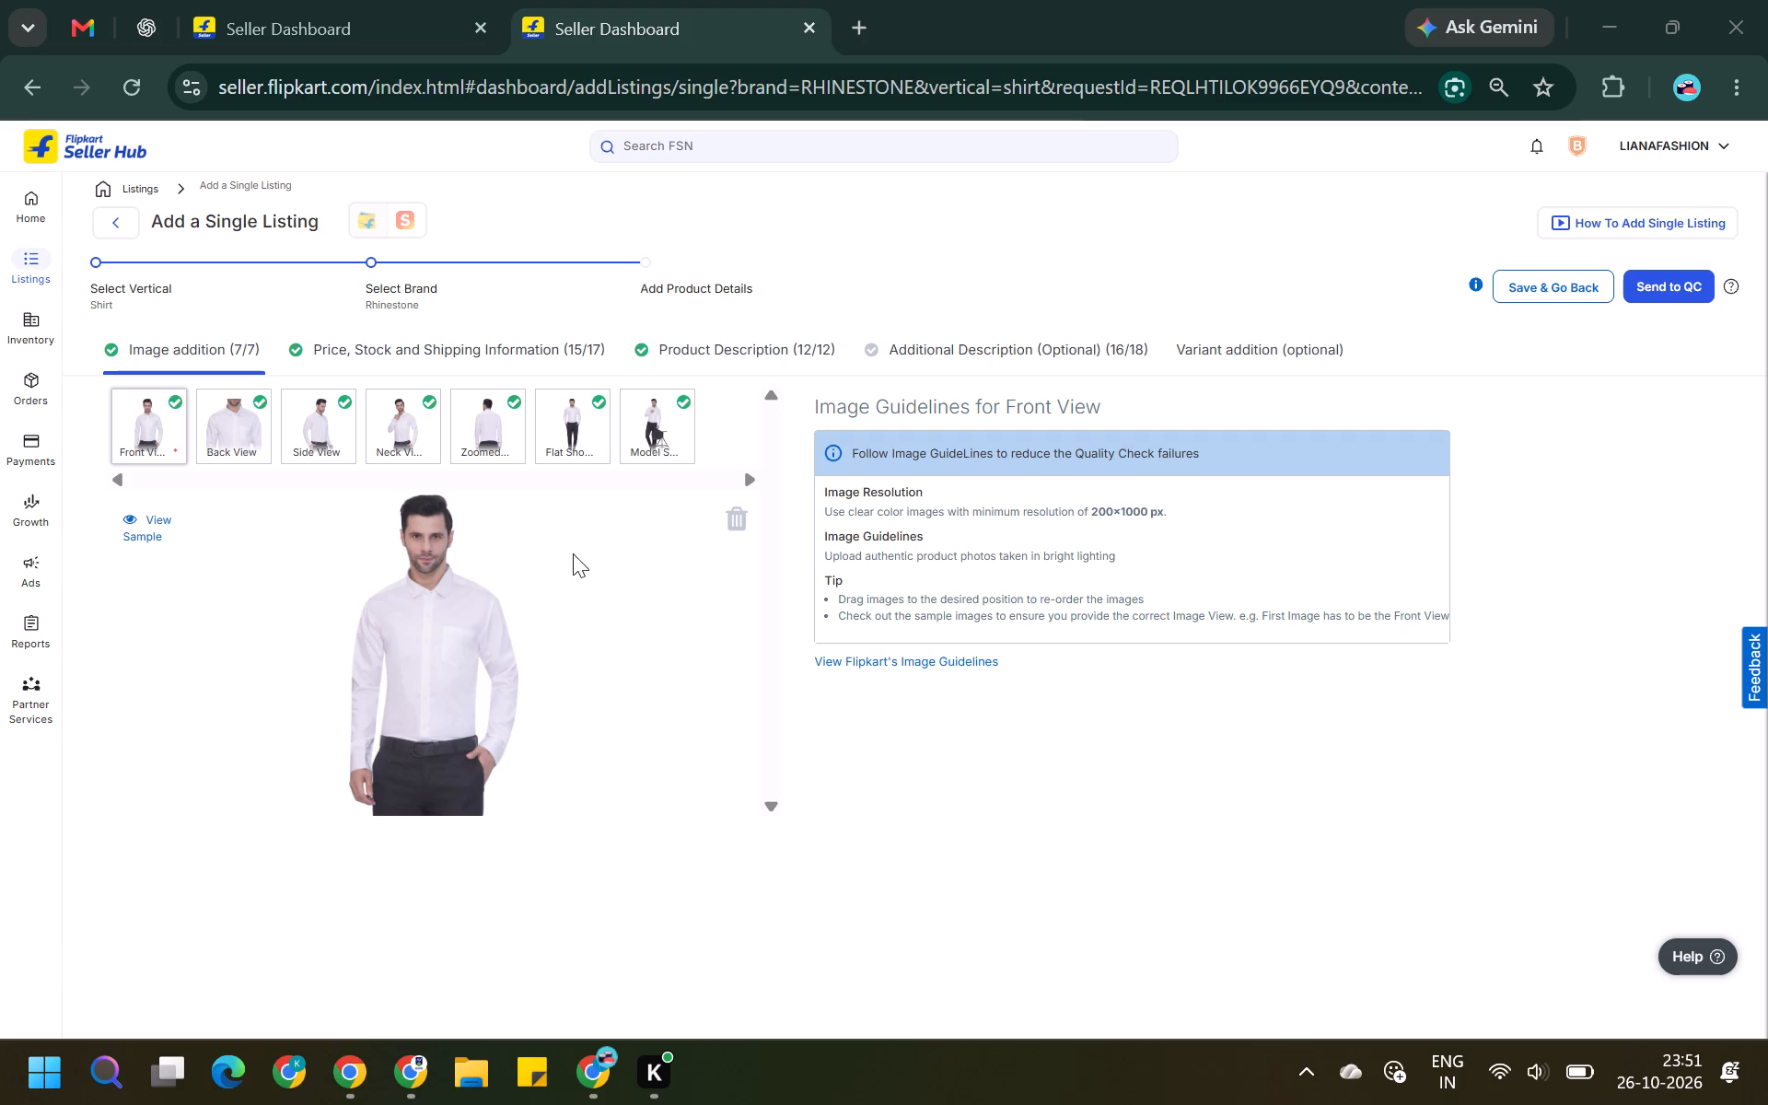
Go through the Rhinestone shirt listing's detail sections in the LIANAFASHION account, ending at variant addition's new brand color entry.
click(542, 343)
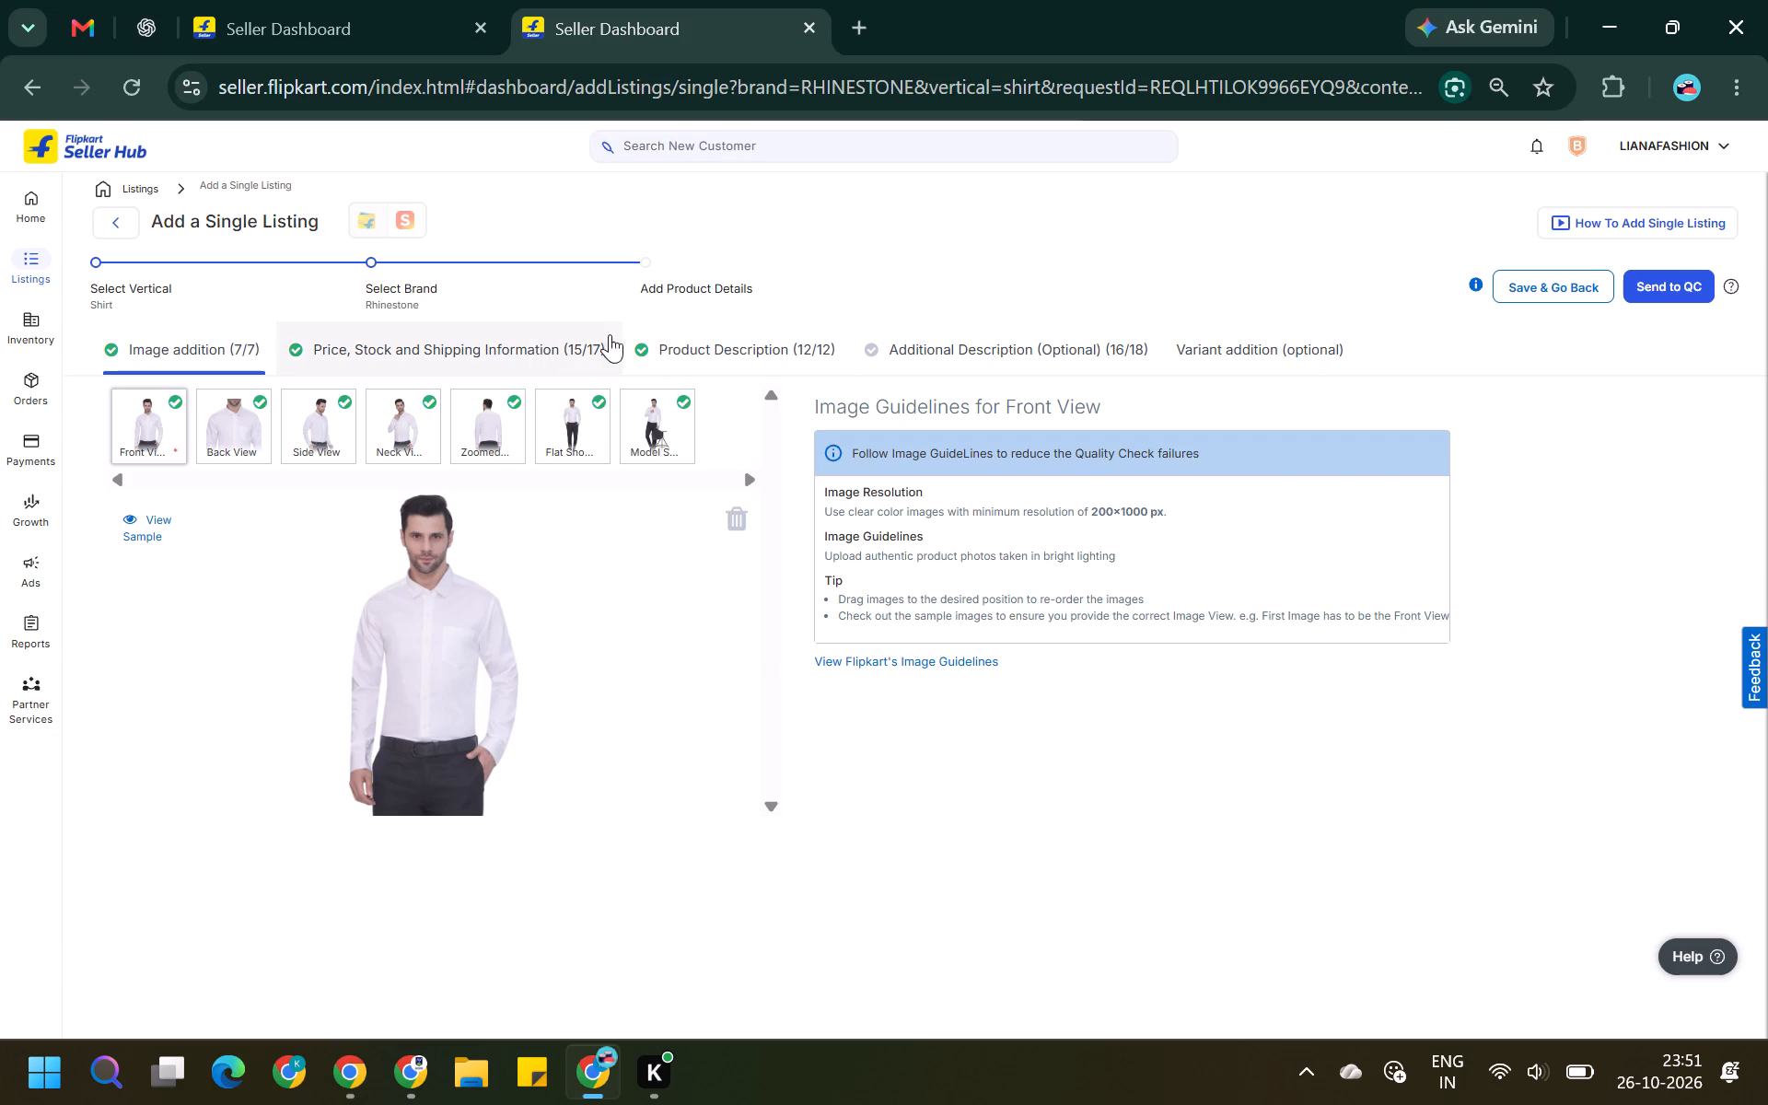
click(736, 337)
click(927, 329)
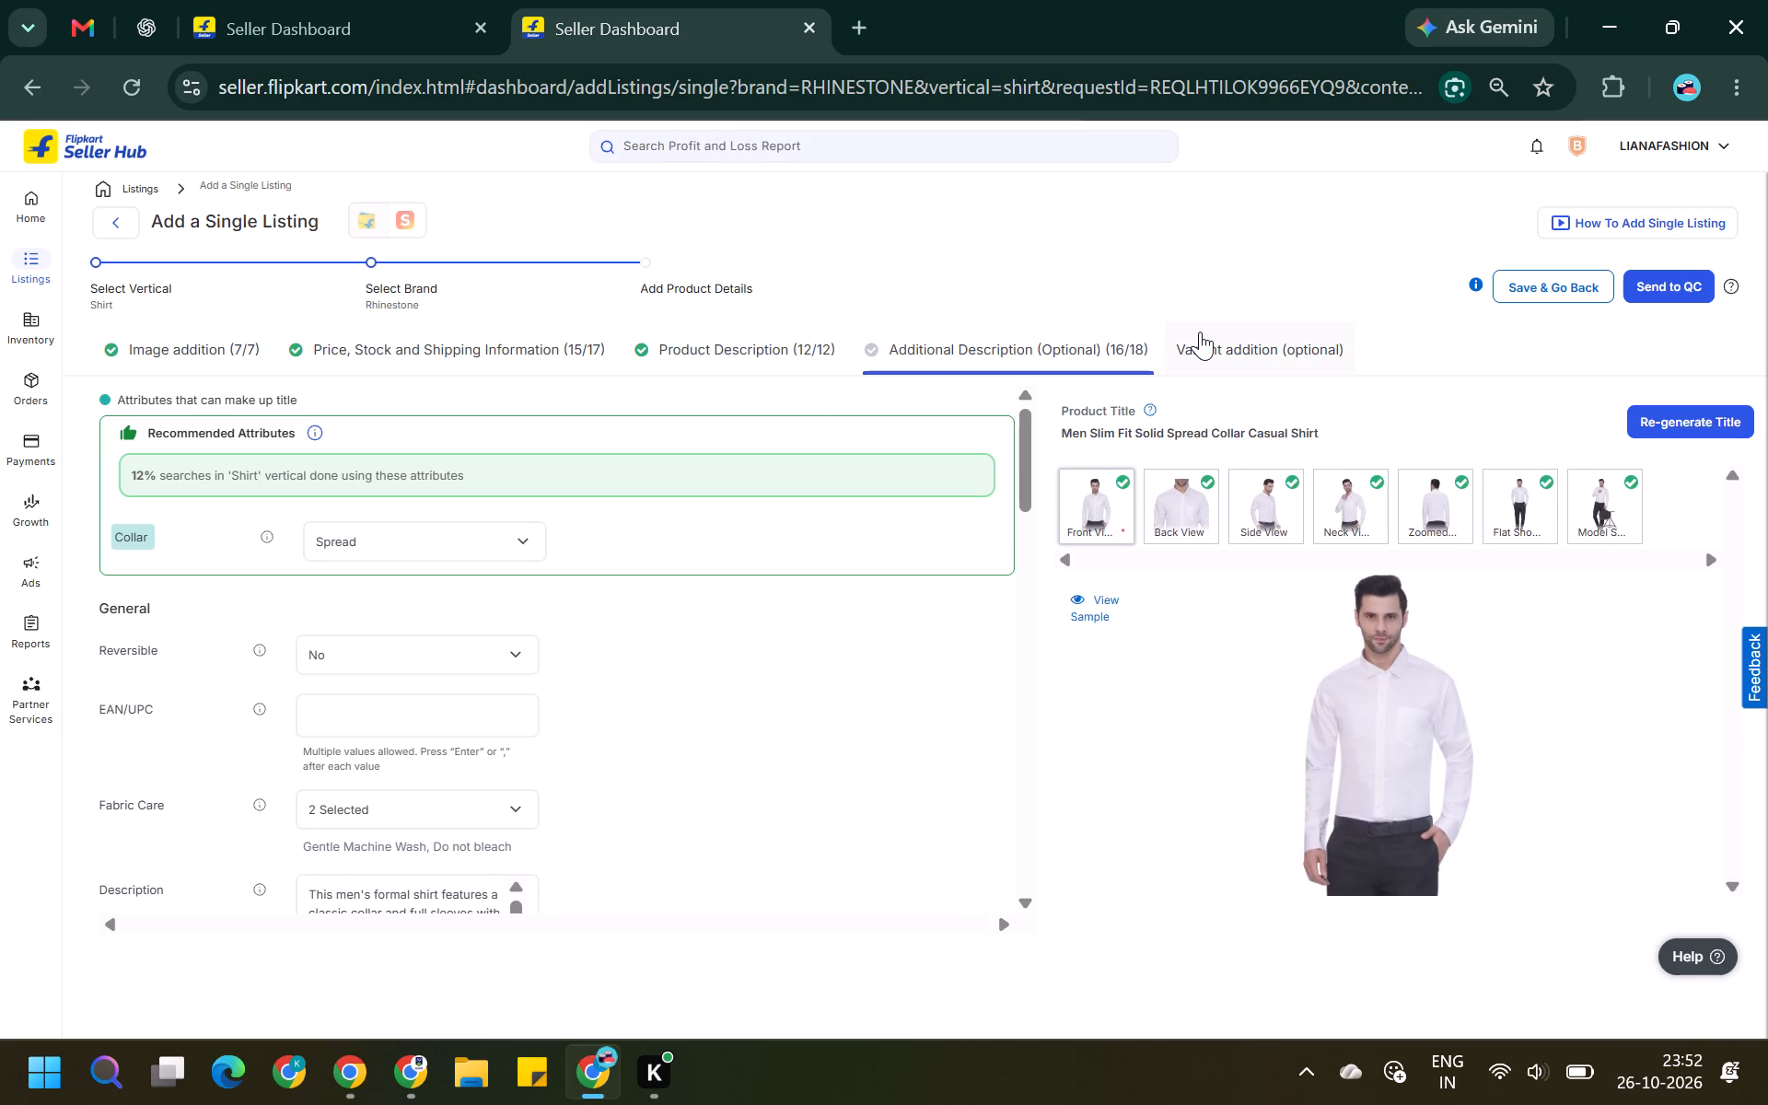
click(1200, 331)
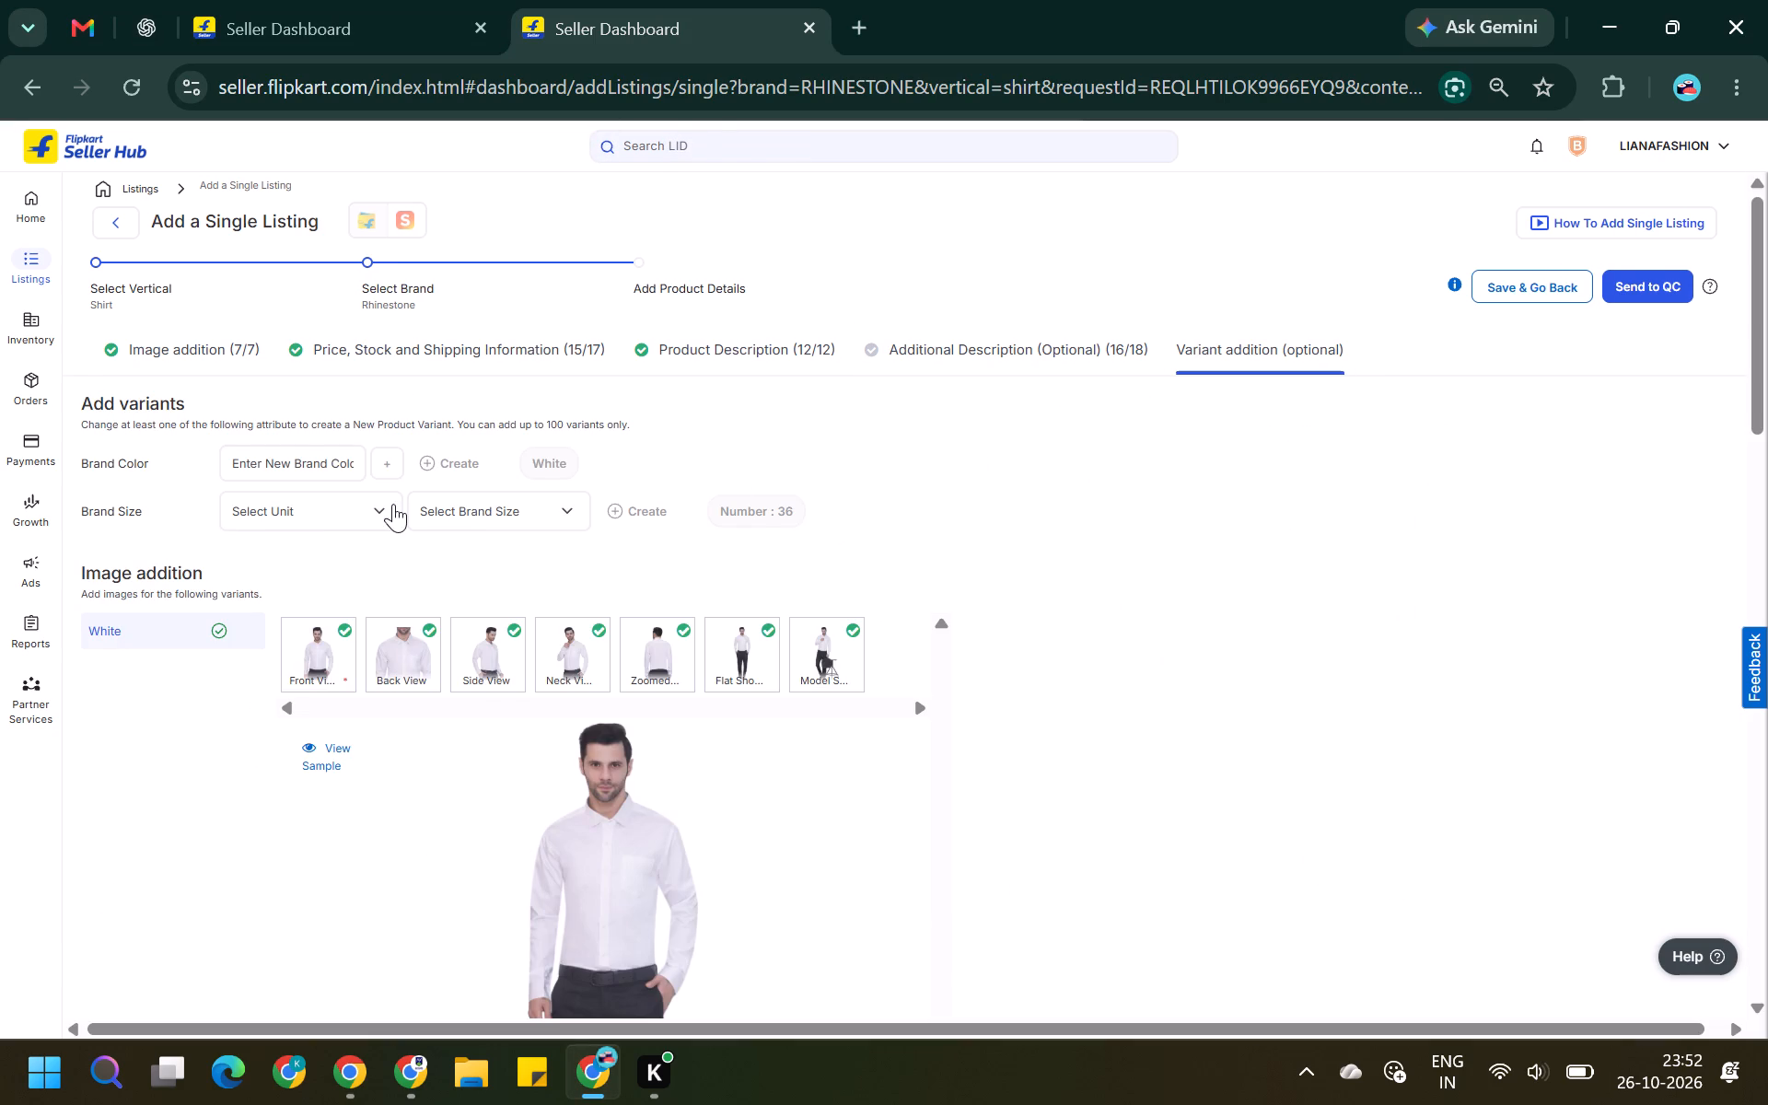
scroll(370, 554, down, 4)
scroll(1010, 522, up, 5)
click(304, 462)
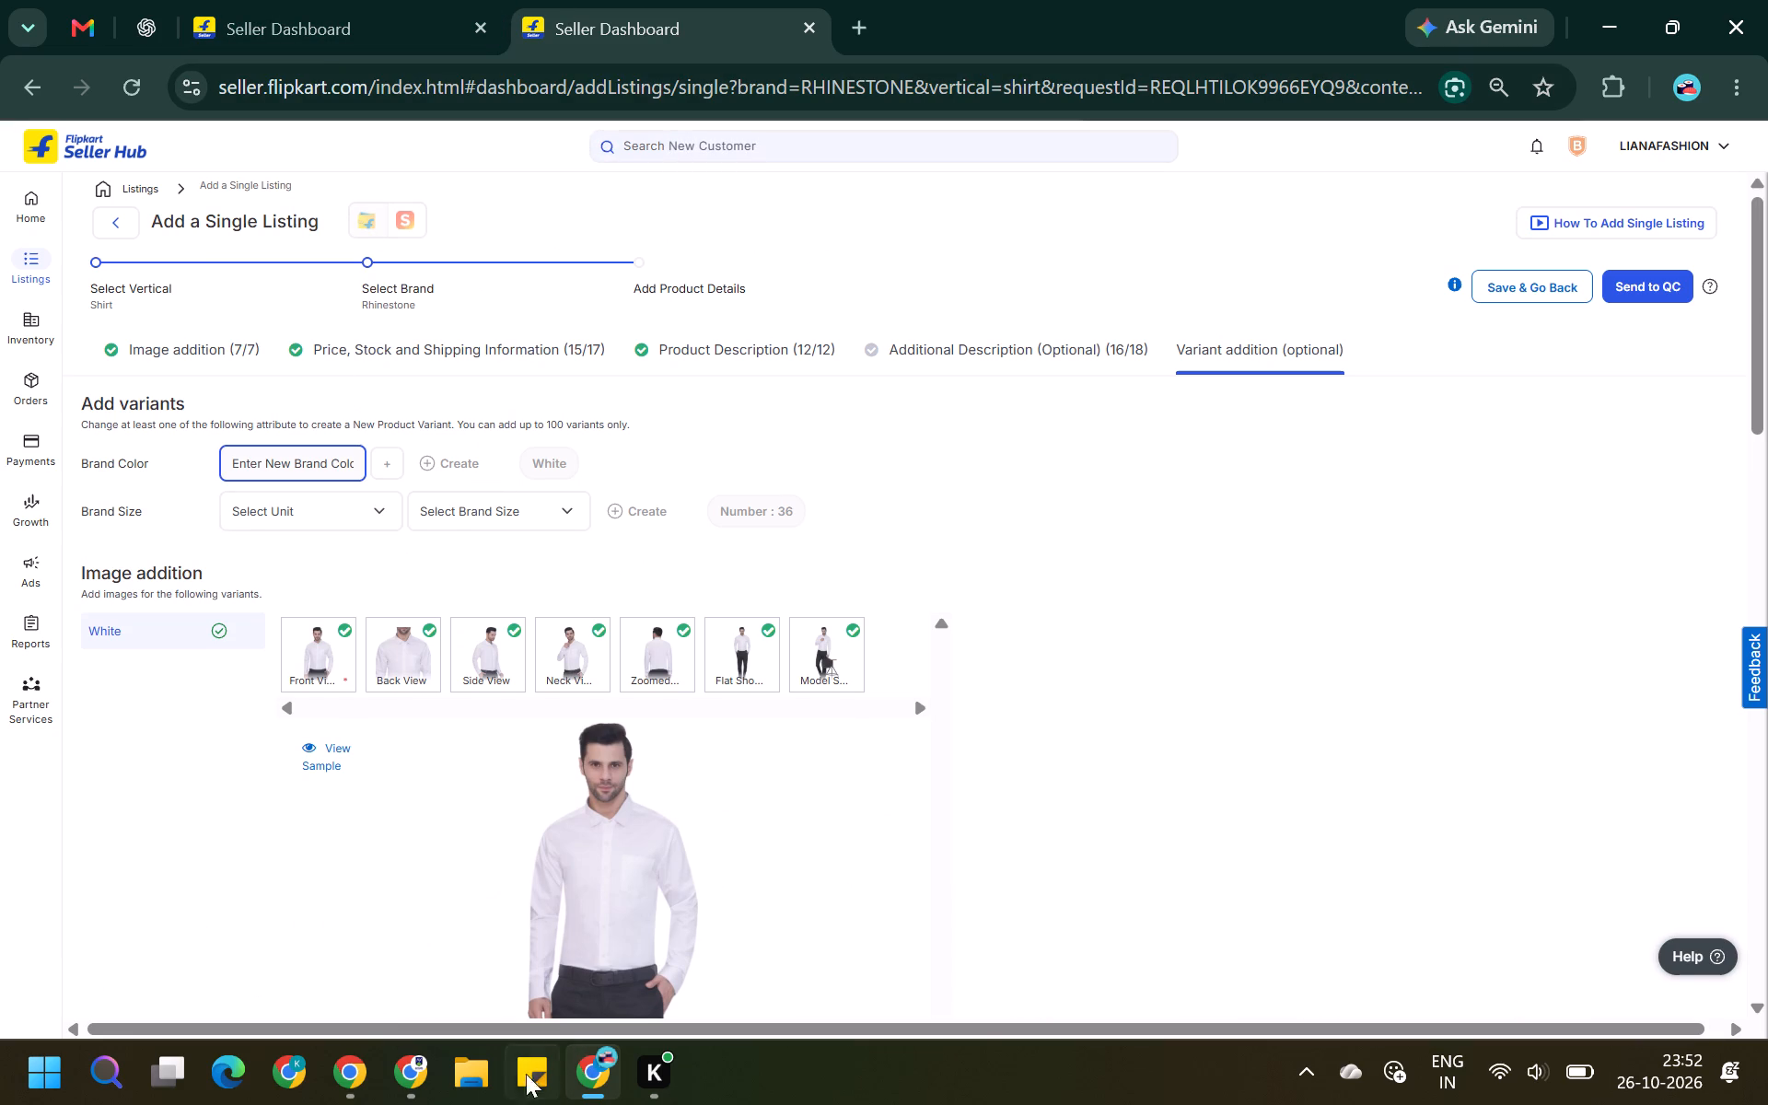
Open the Photoshoot folder of RHINESTONE Mens shirt for listing, inside the liana fashion folder on the Work (W:) drive.
click(482, 1072)
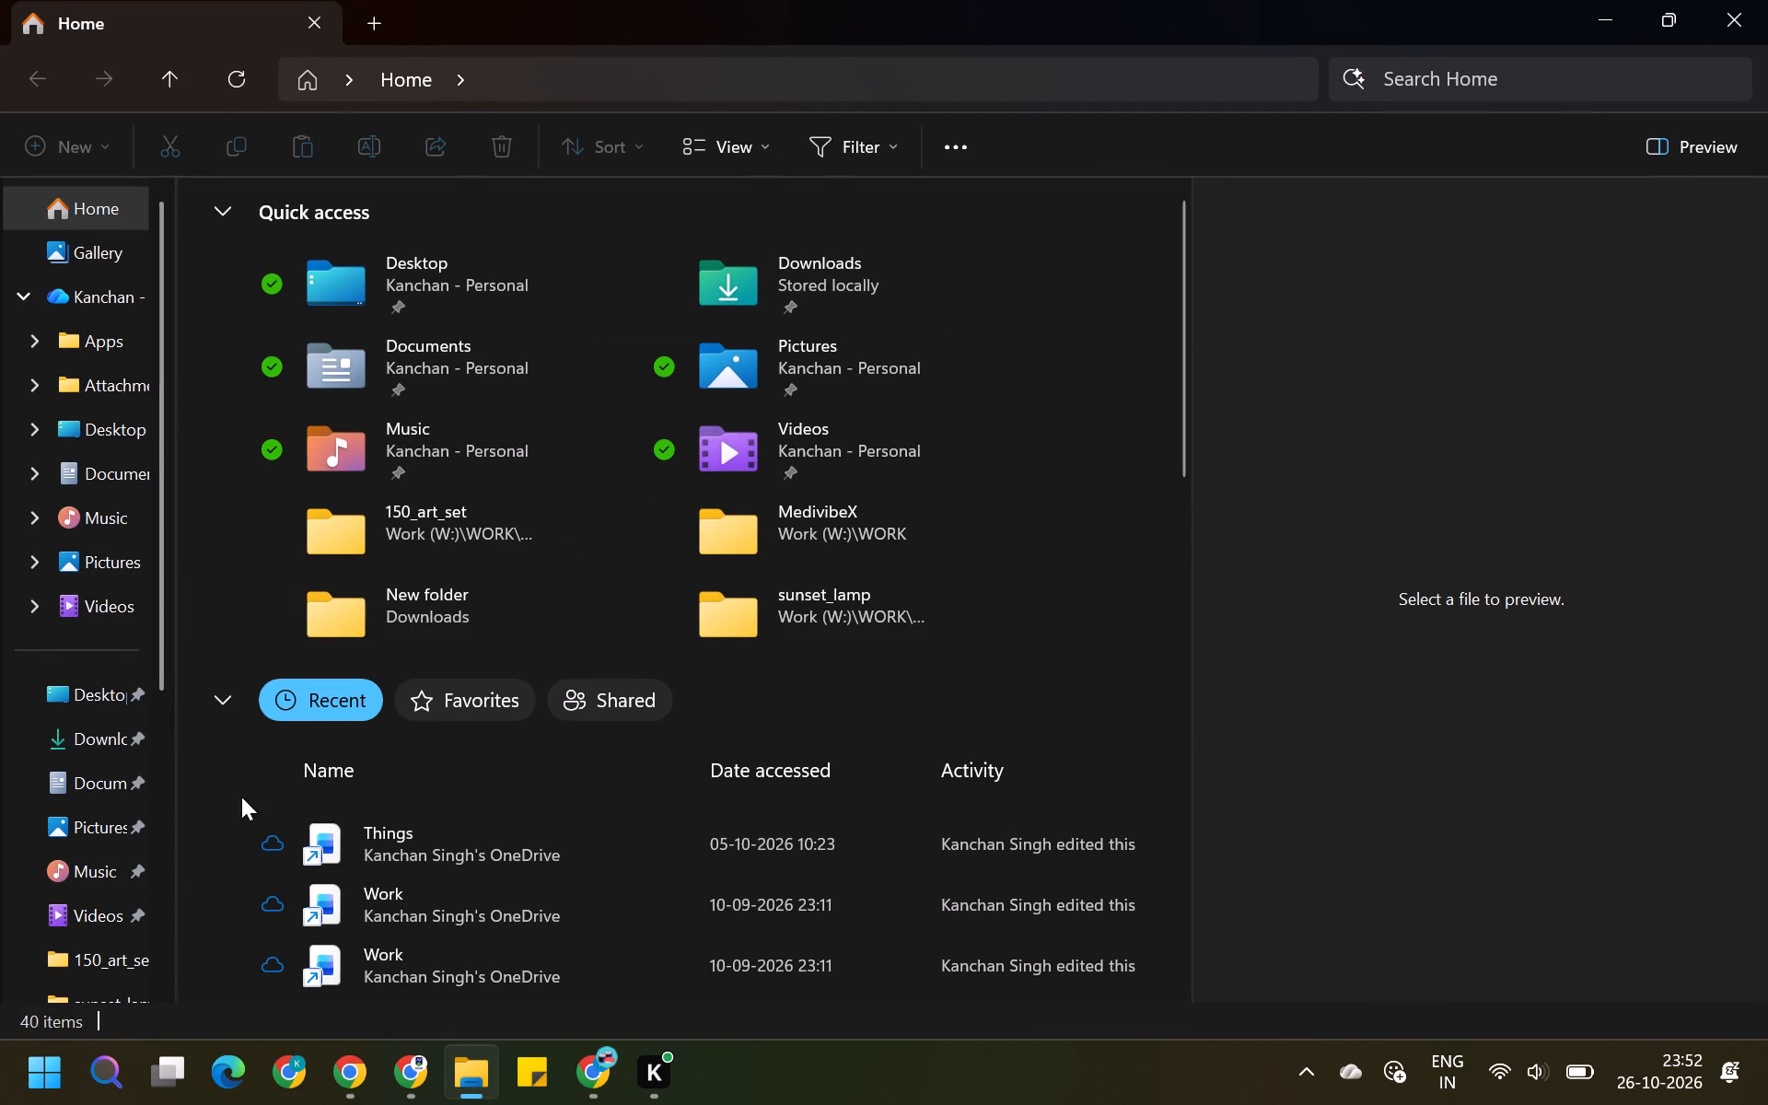
click(98, 735)
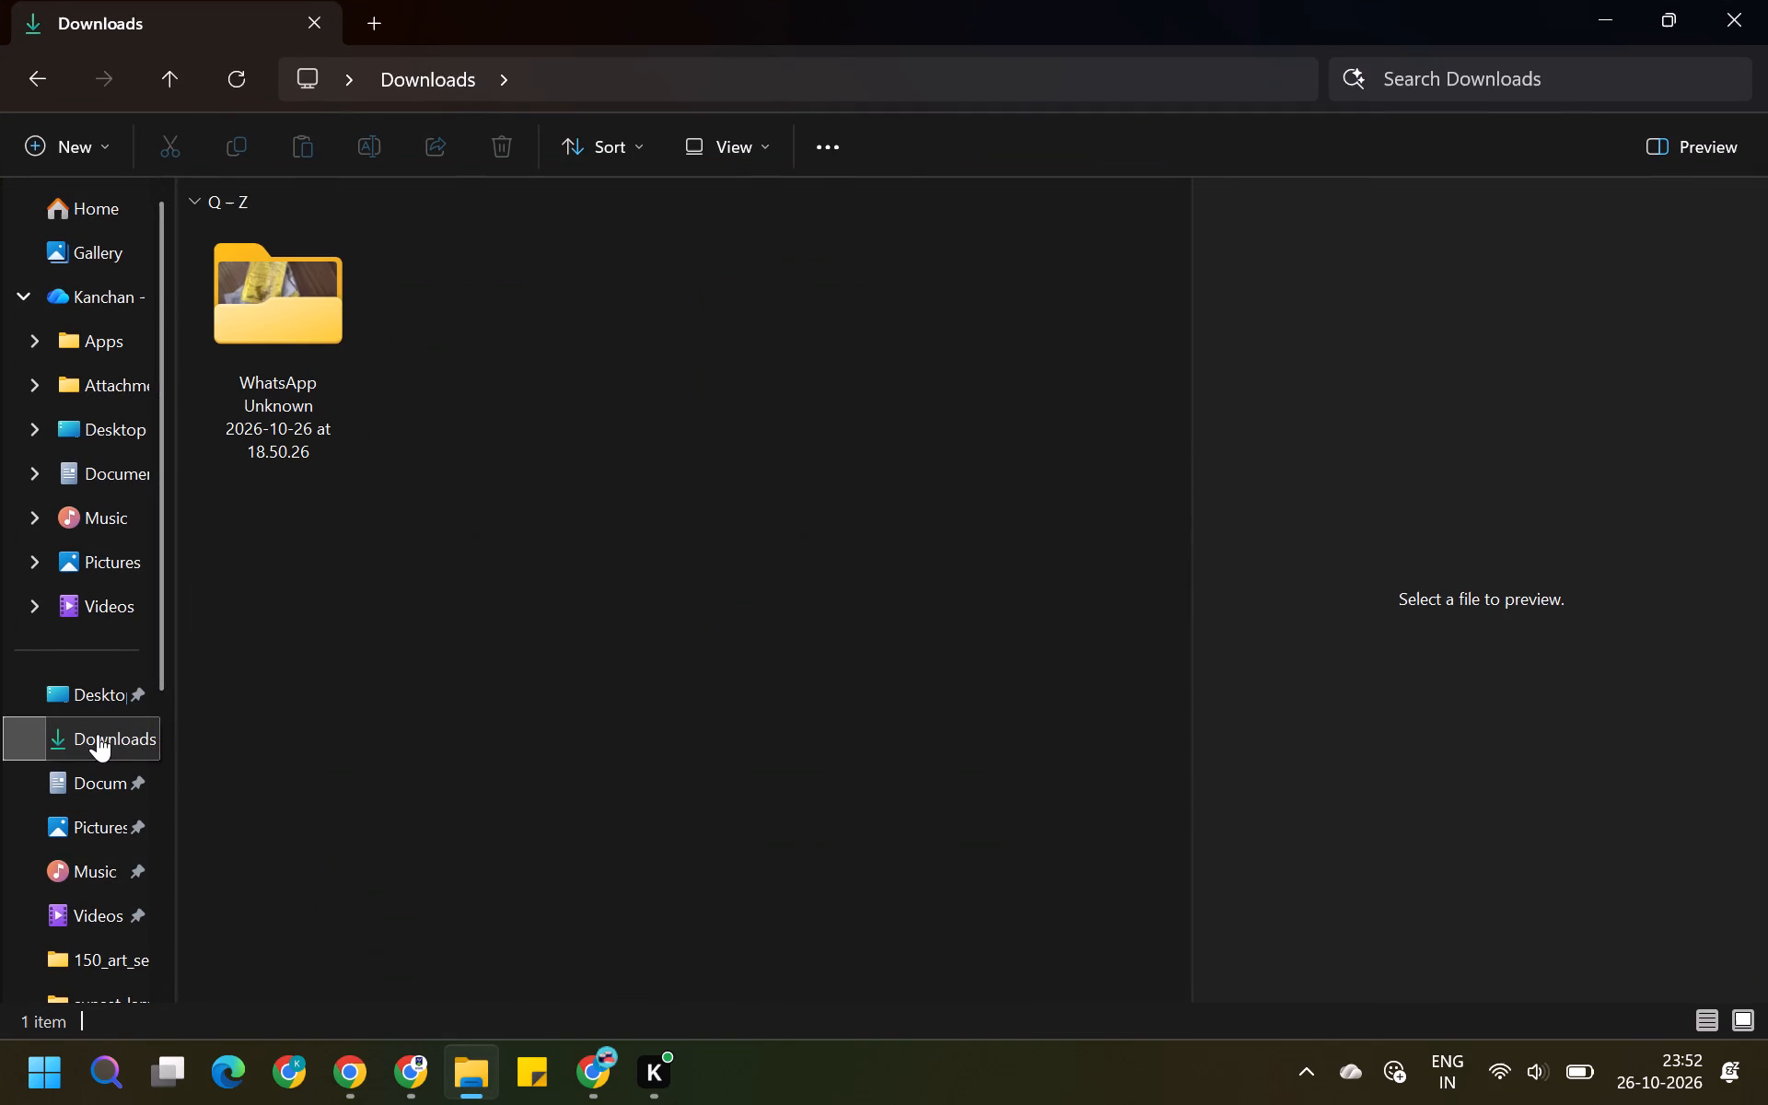
scroll(145, 750, down, 3)
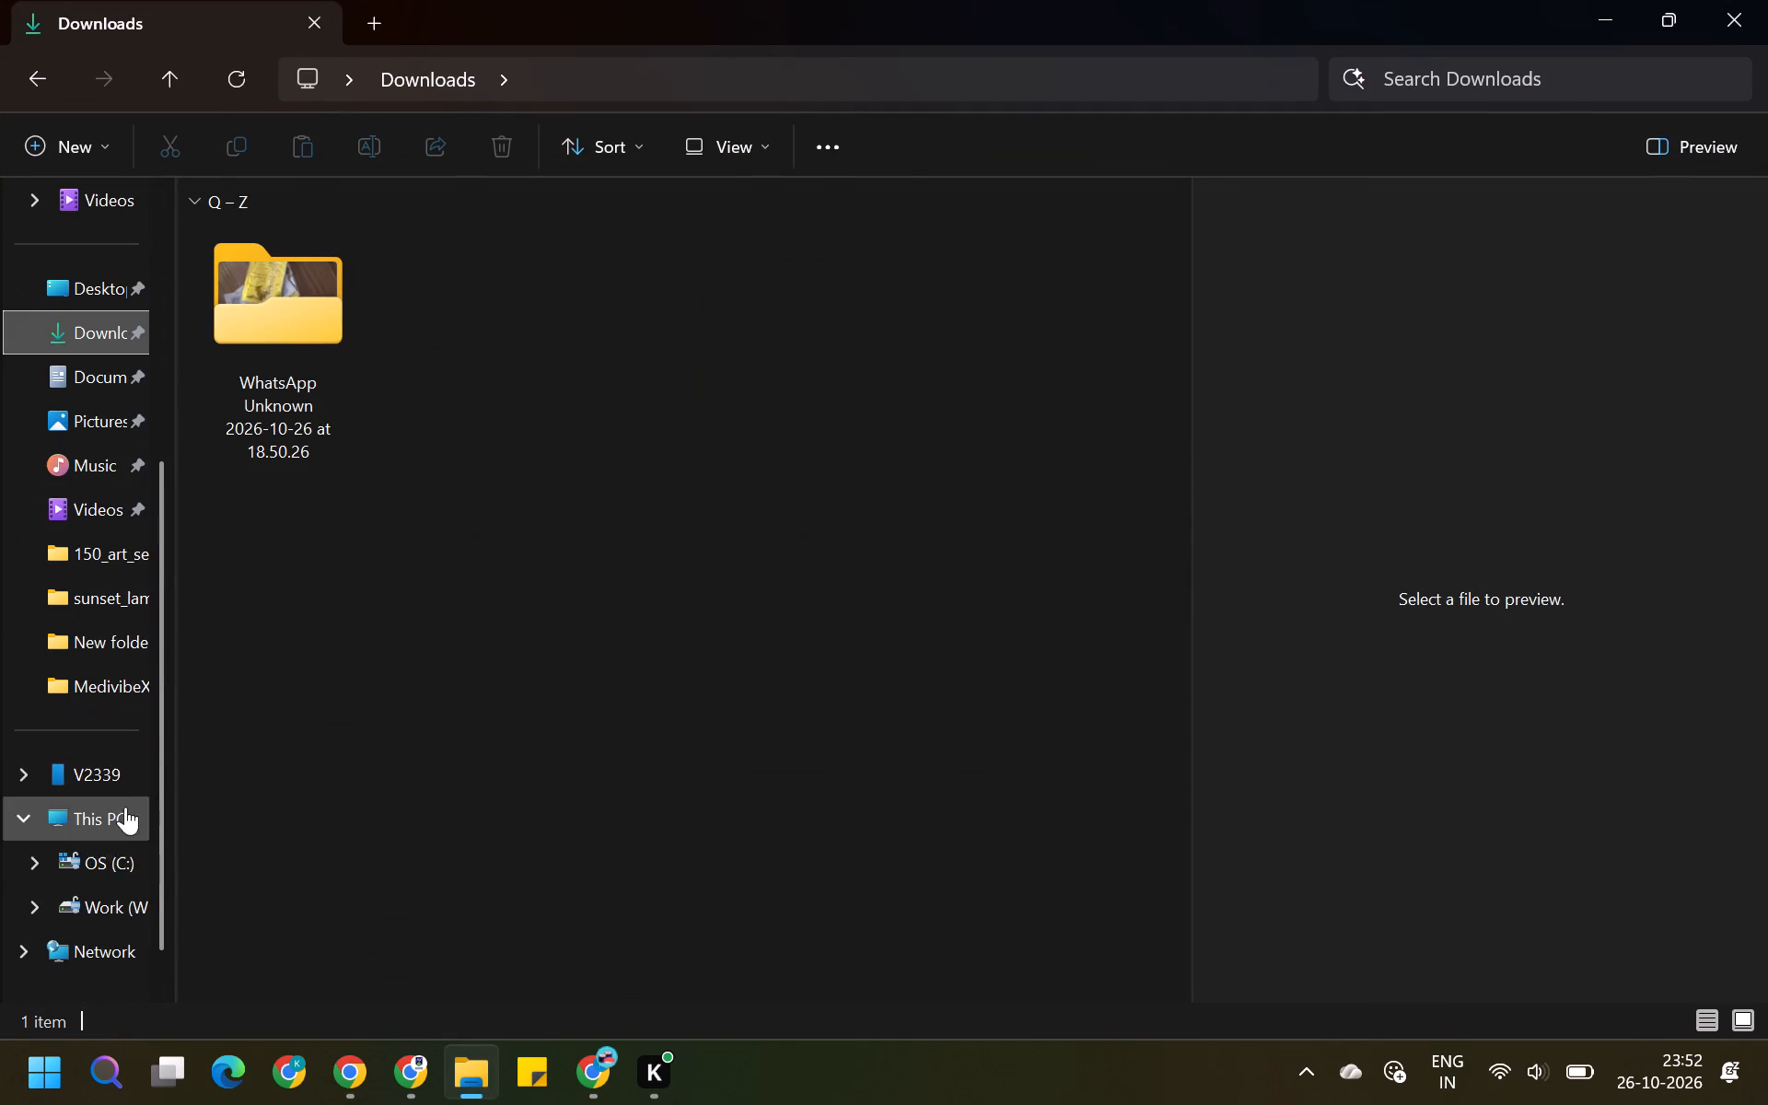
click(128, 909)
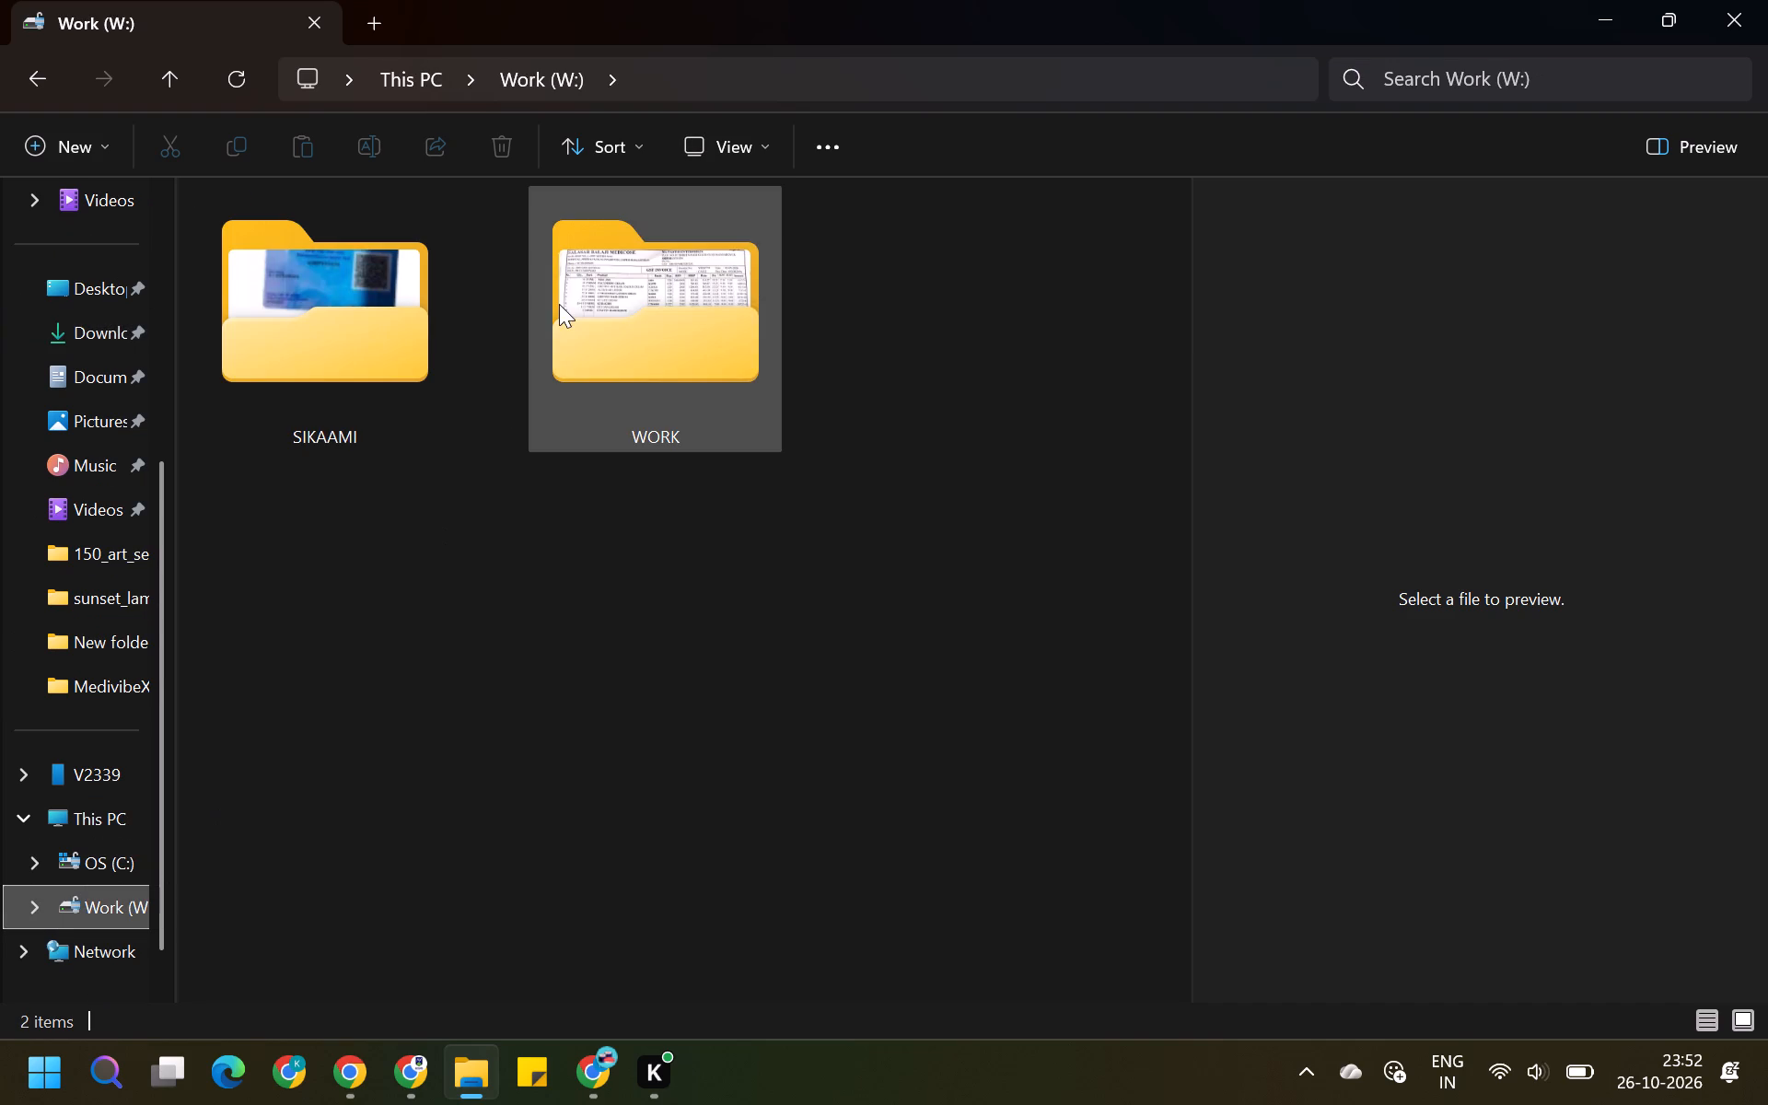
double_click(611, 342)
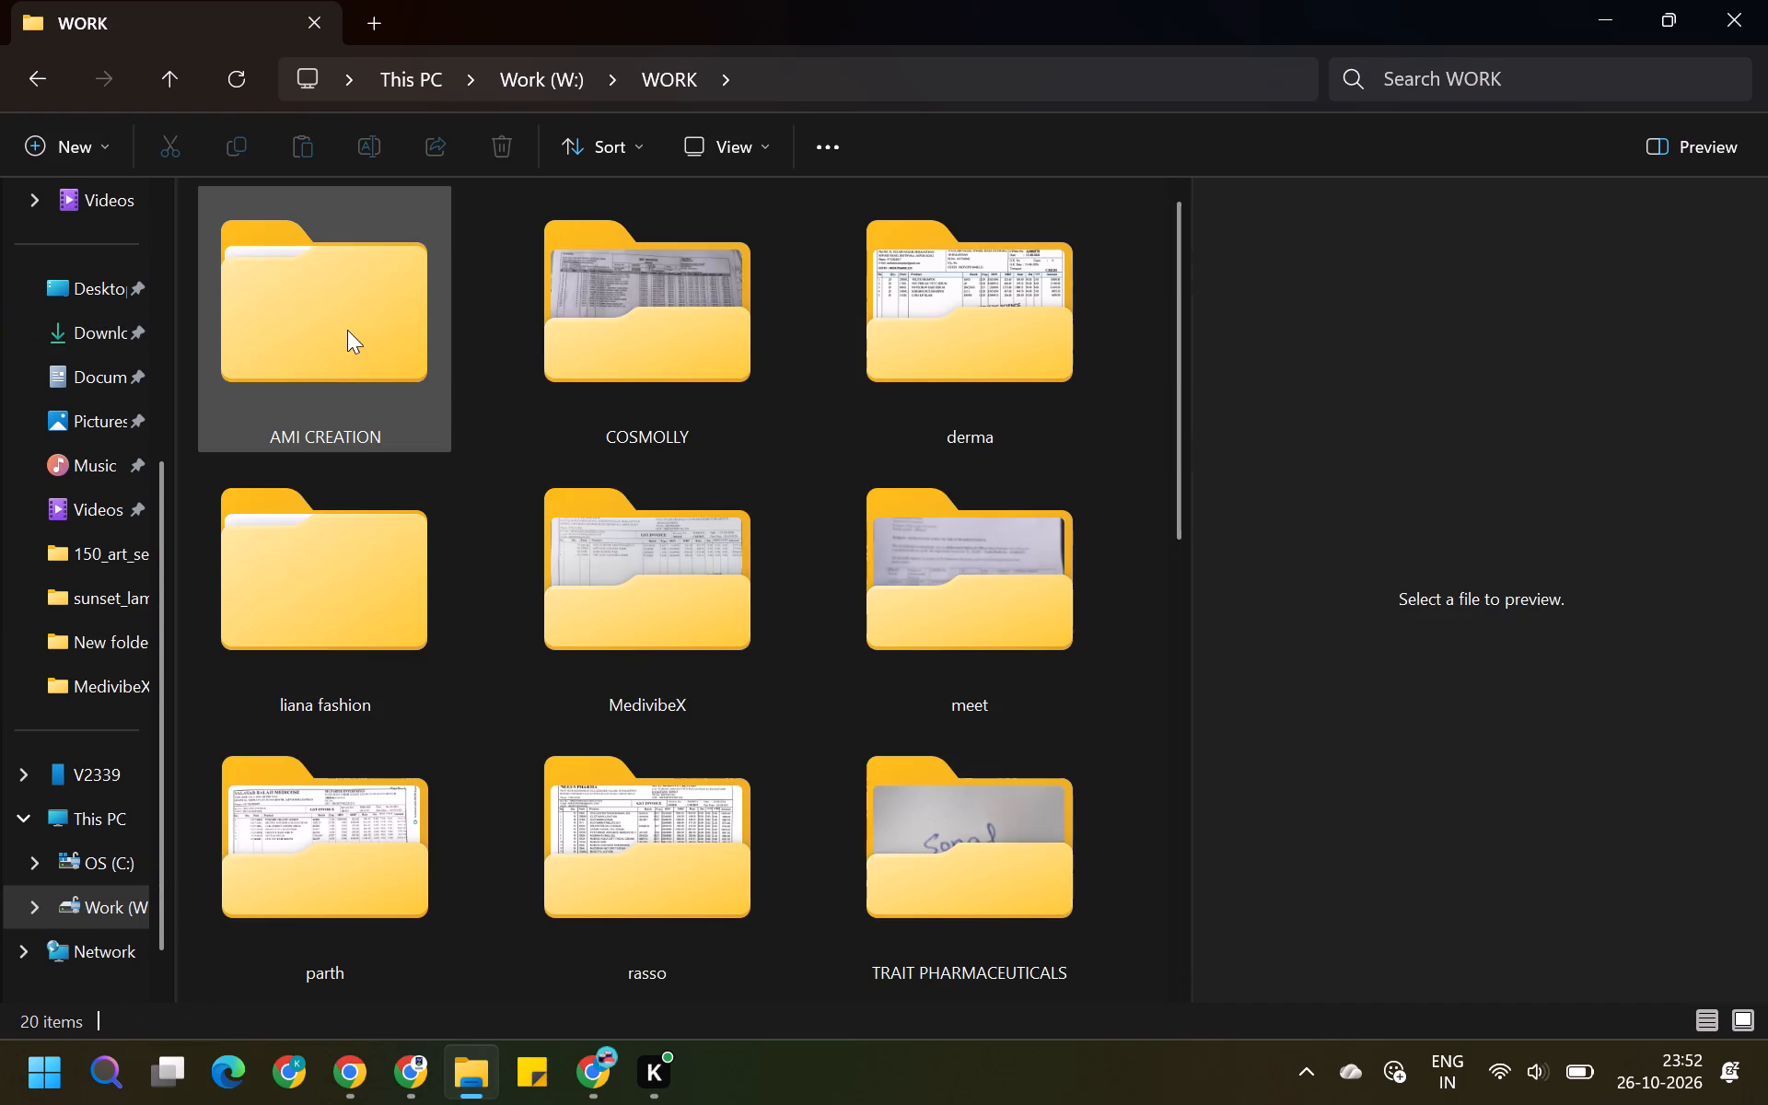
double_click(347, 330)
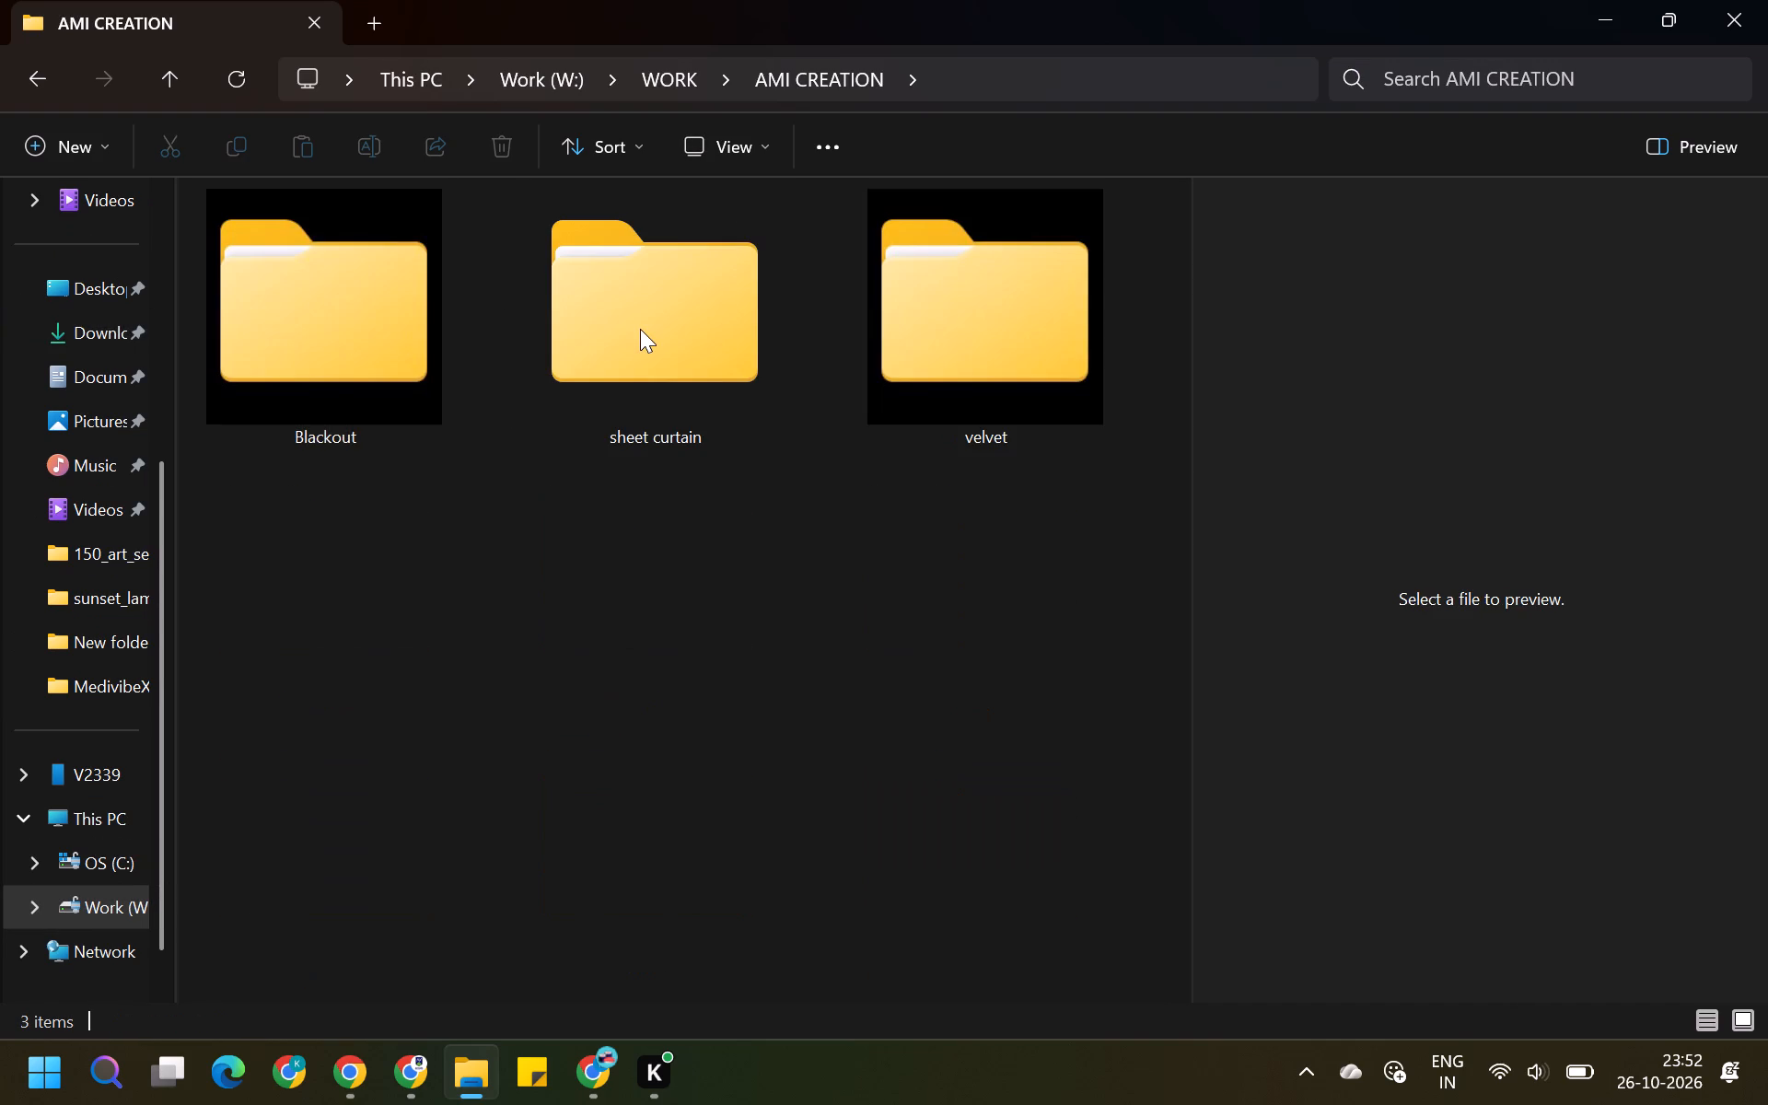
key(BackSpace)
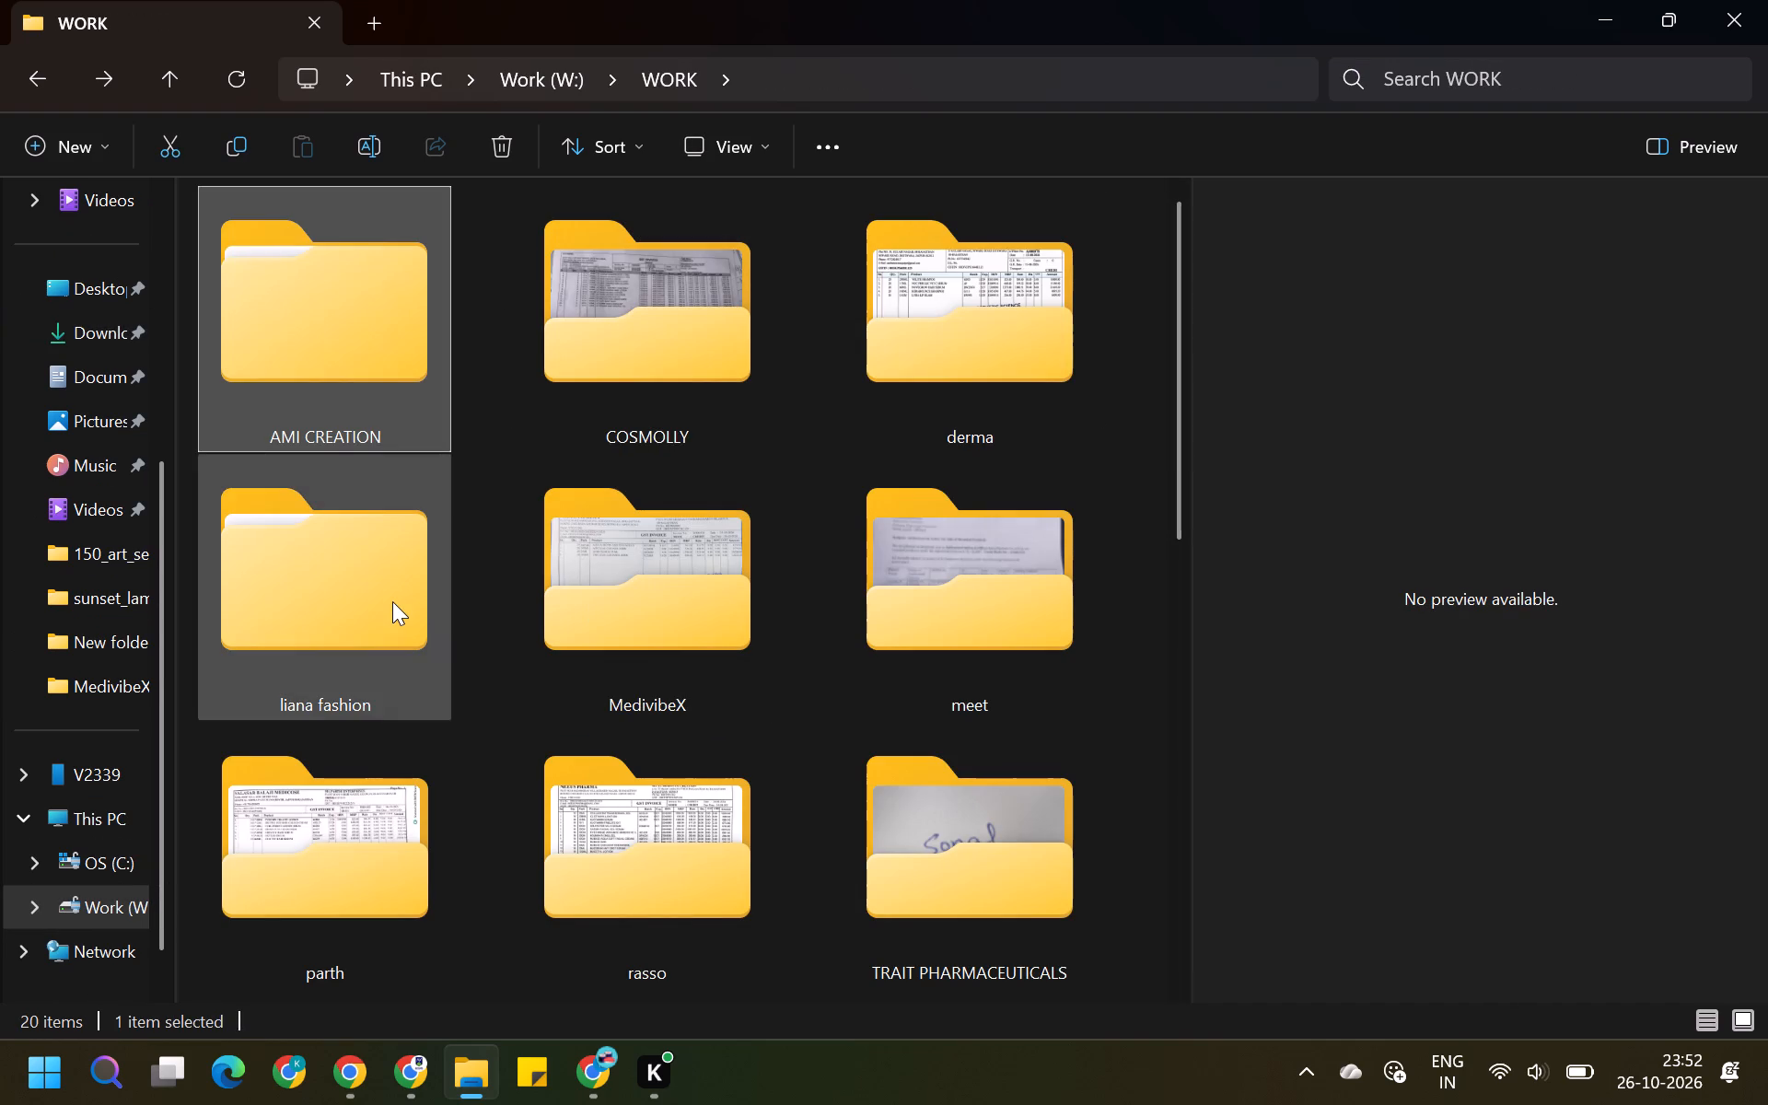
double_click(392, 599)
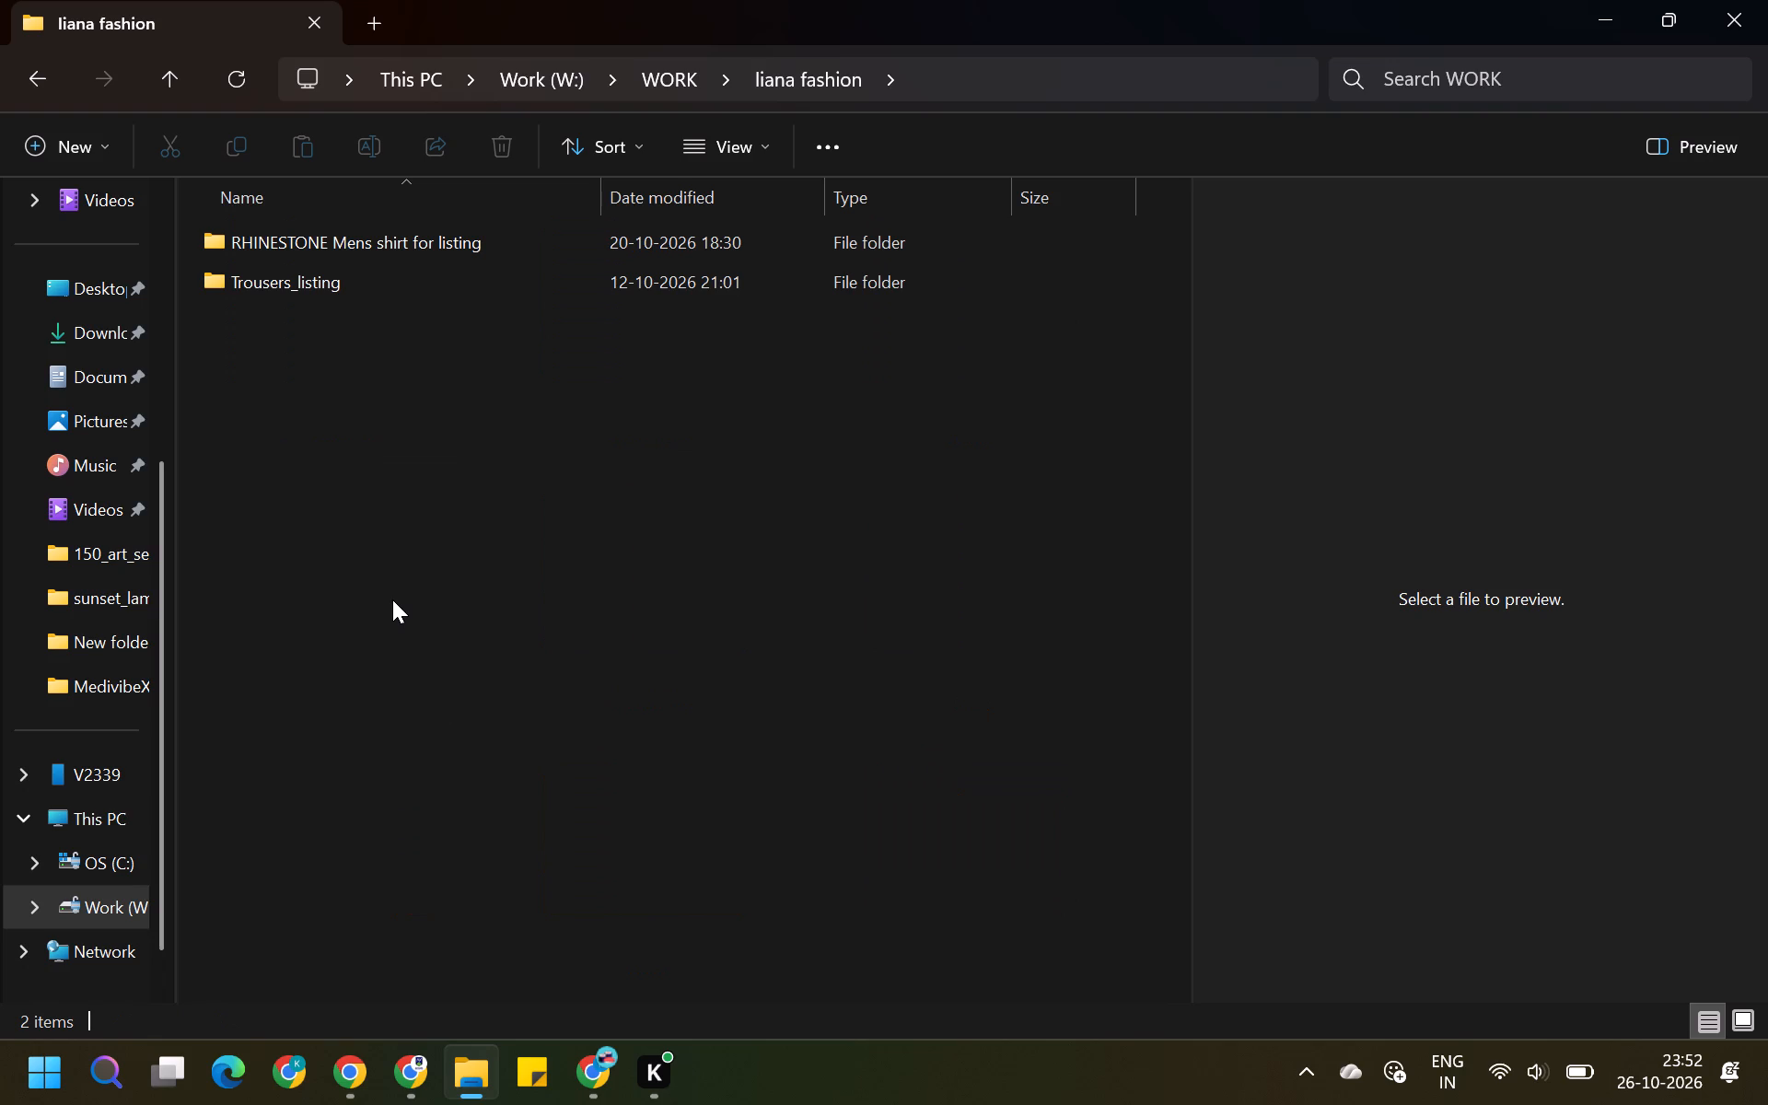
double_click(399, 238)
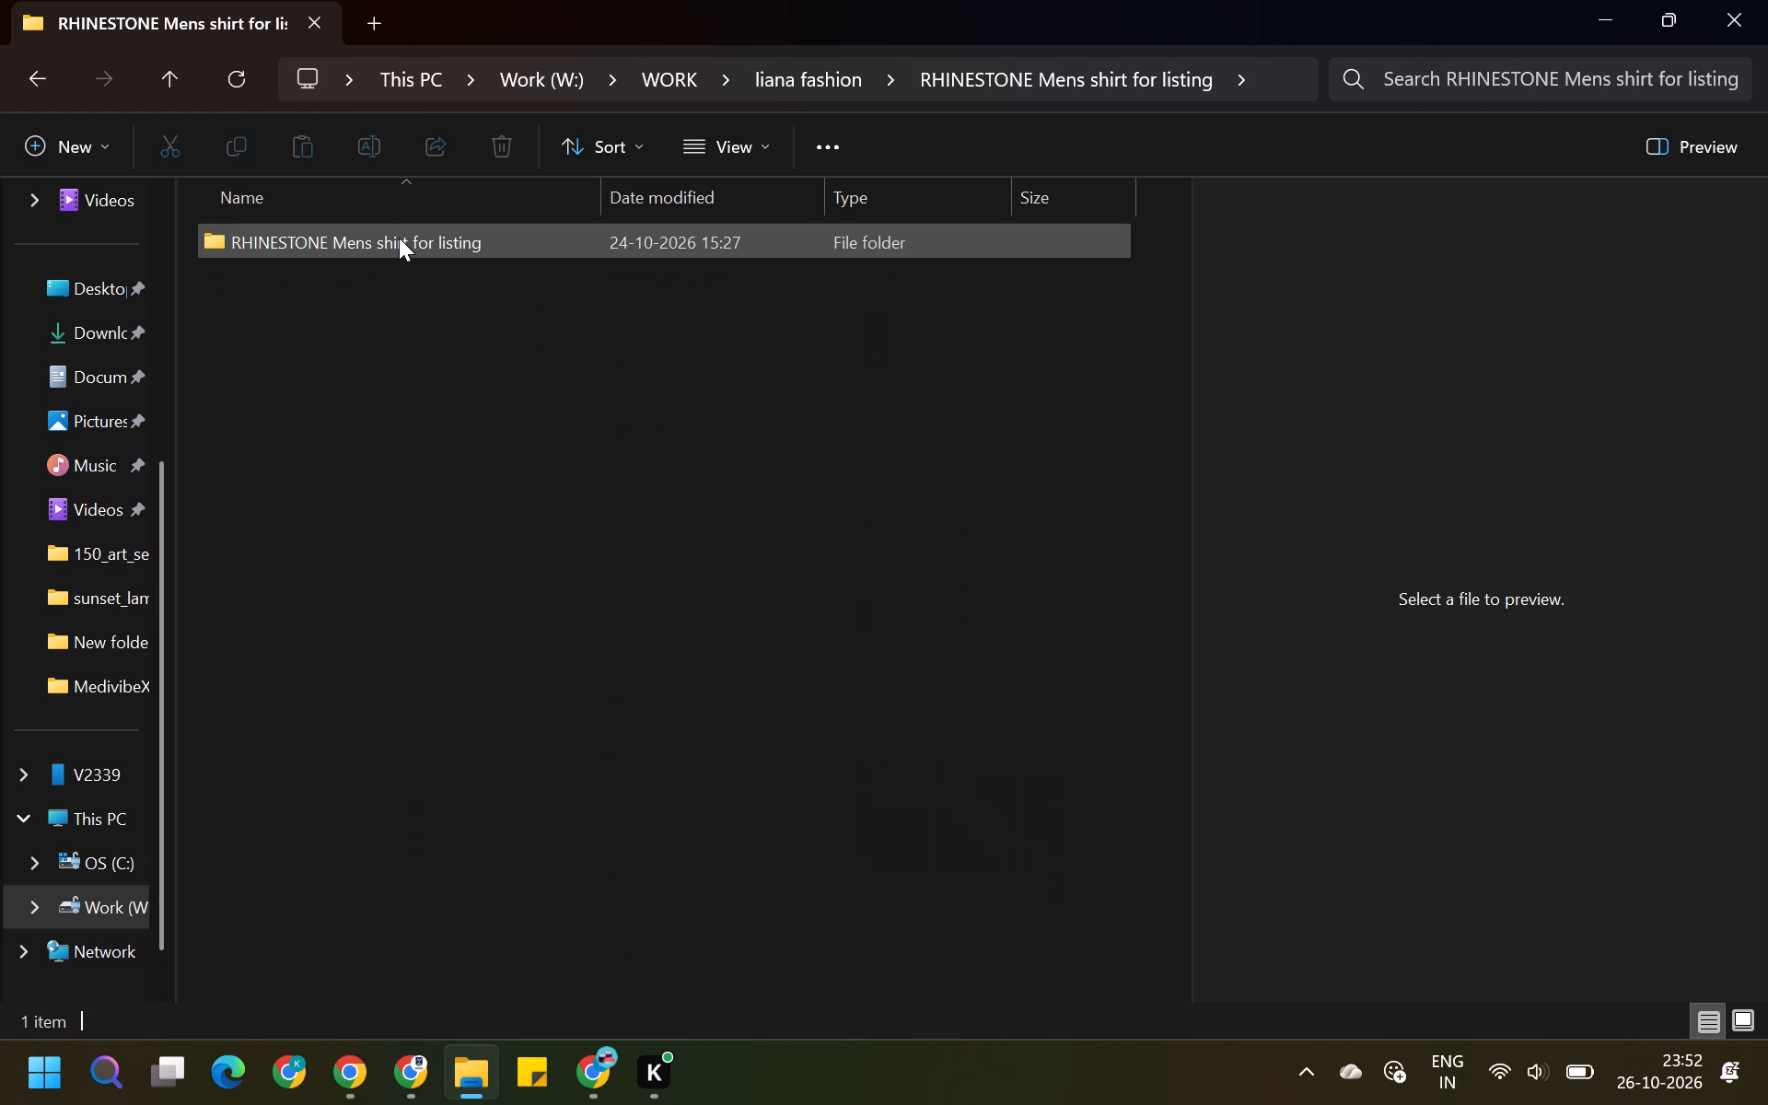
click(413, 222)
double_click(420, 229)
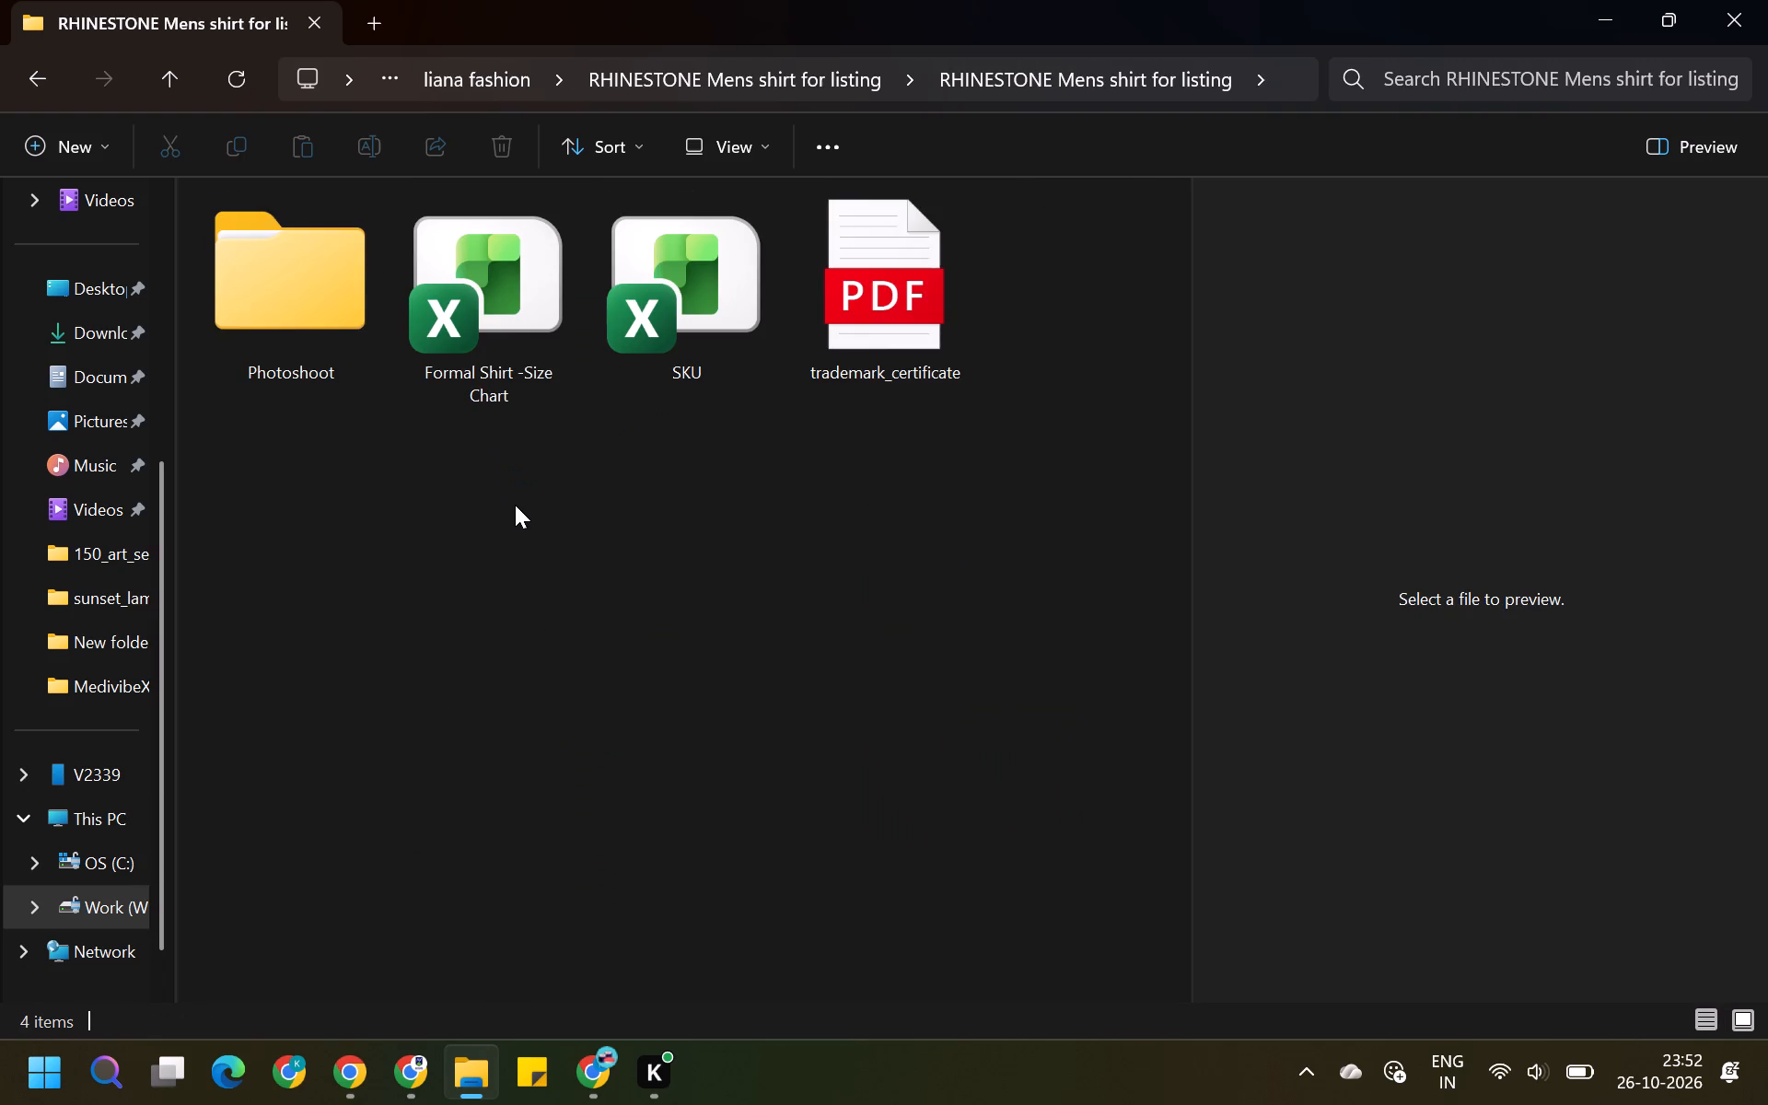
scroll(515, 505, up, 4)
triple_click(314, 301)
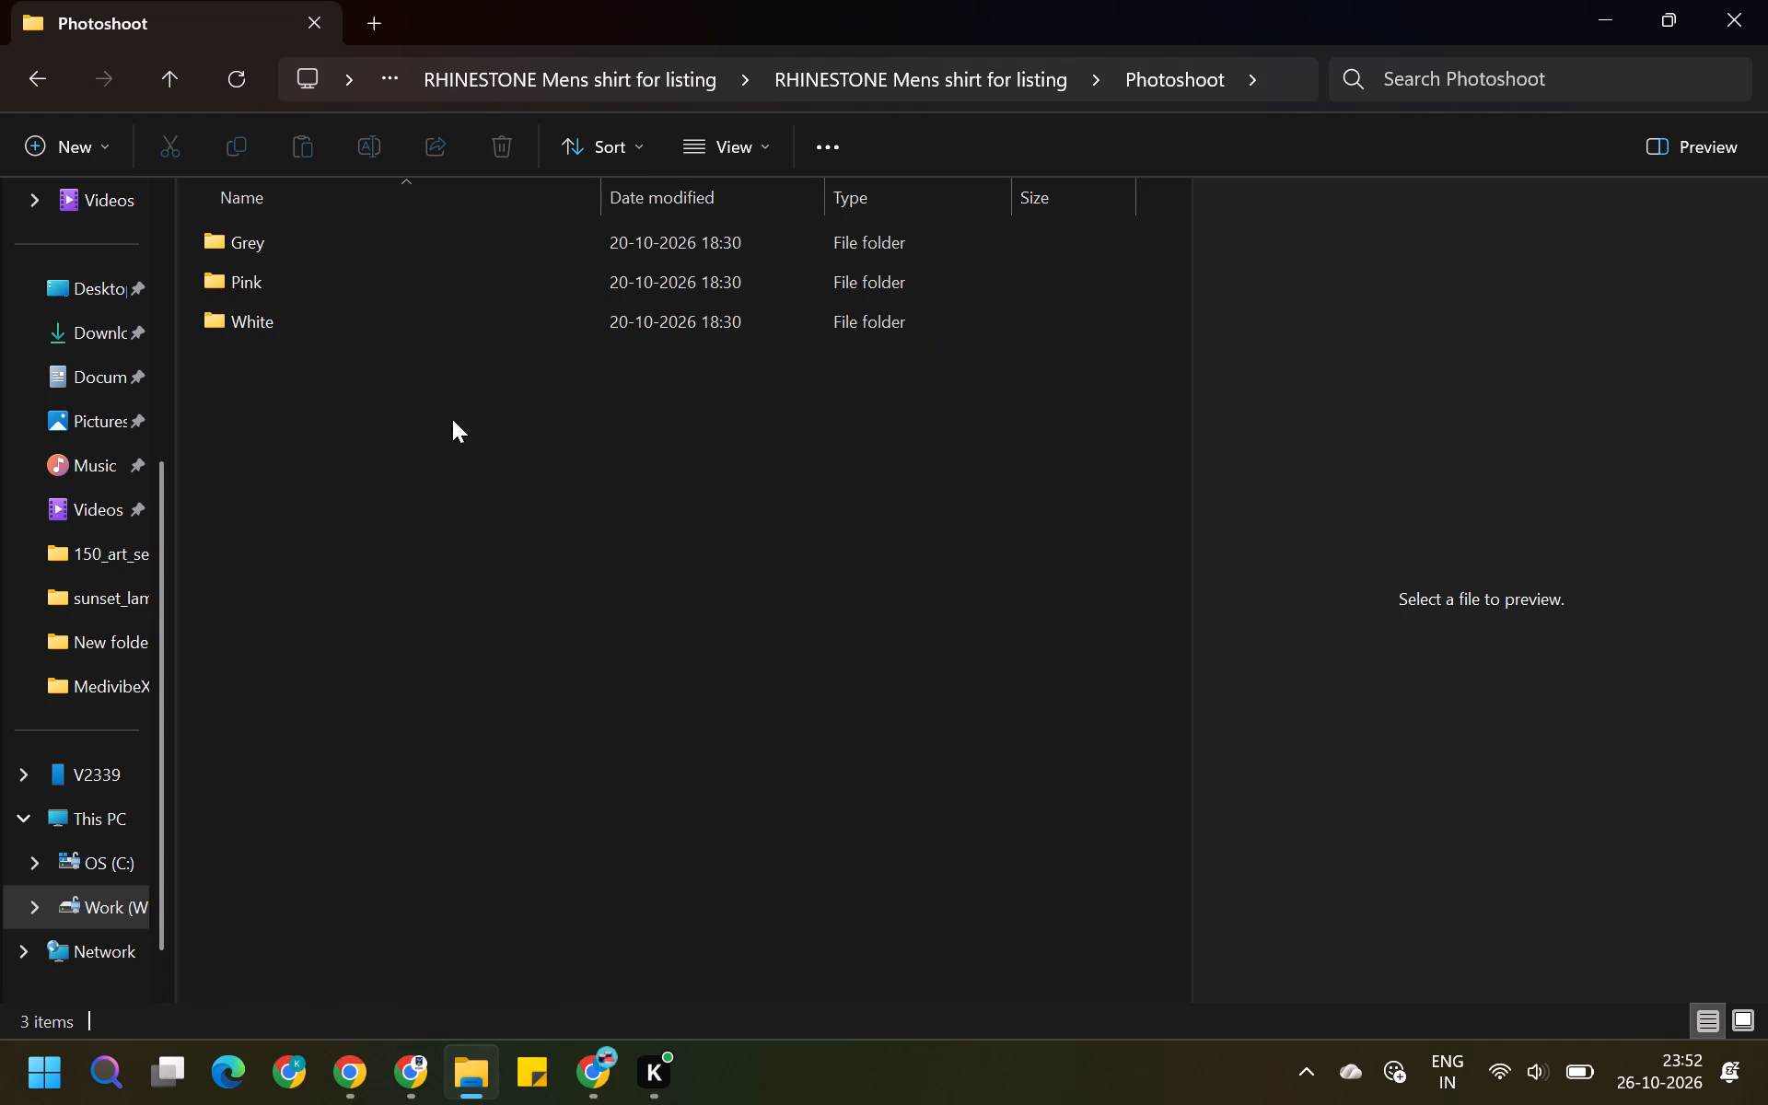
ctrl+scroll(523, 444, up, 20)
ctrl+scroll(523, 444, up, 9)
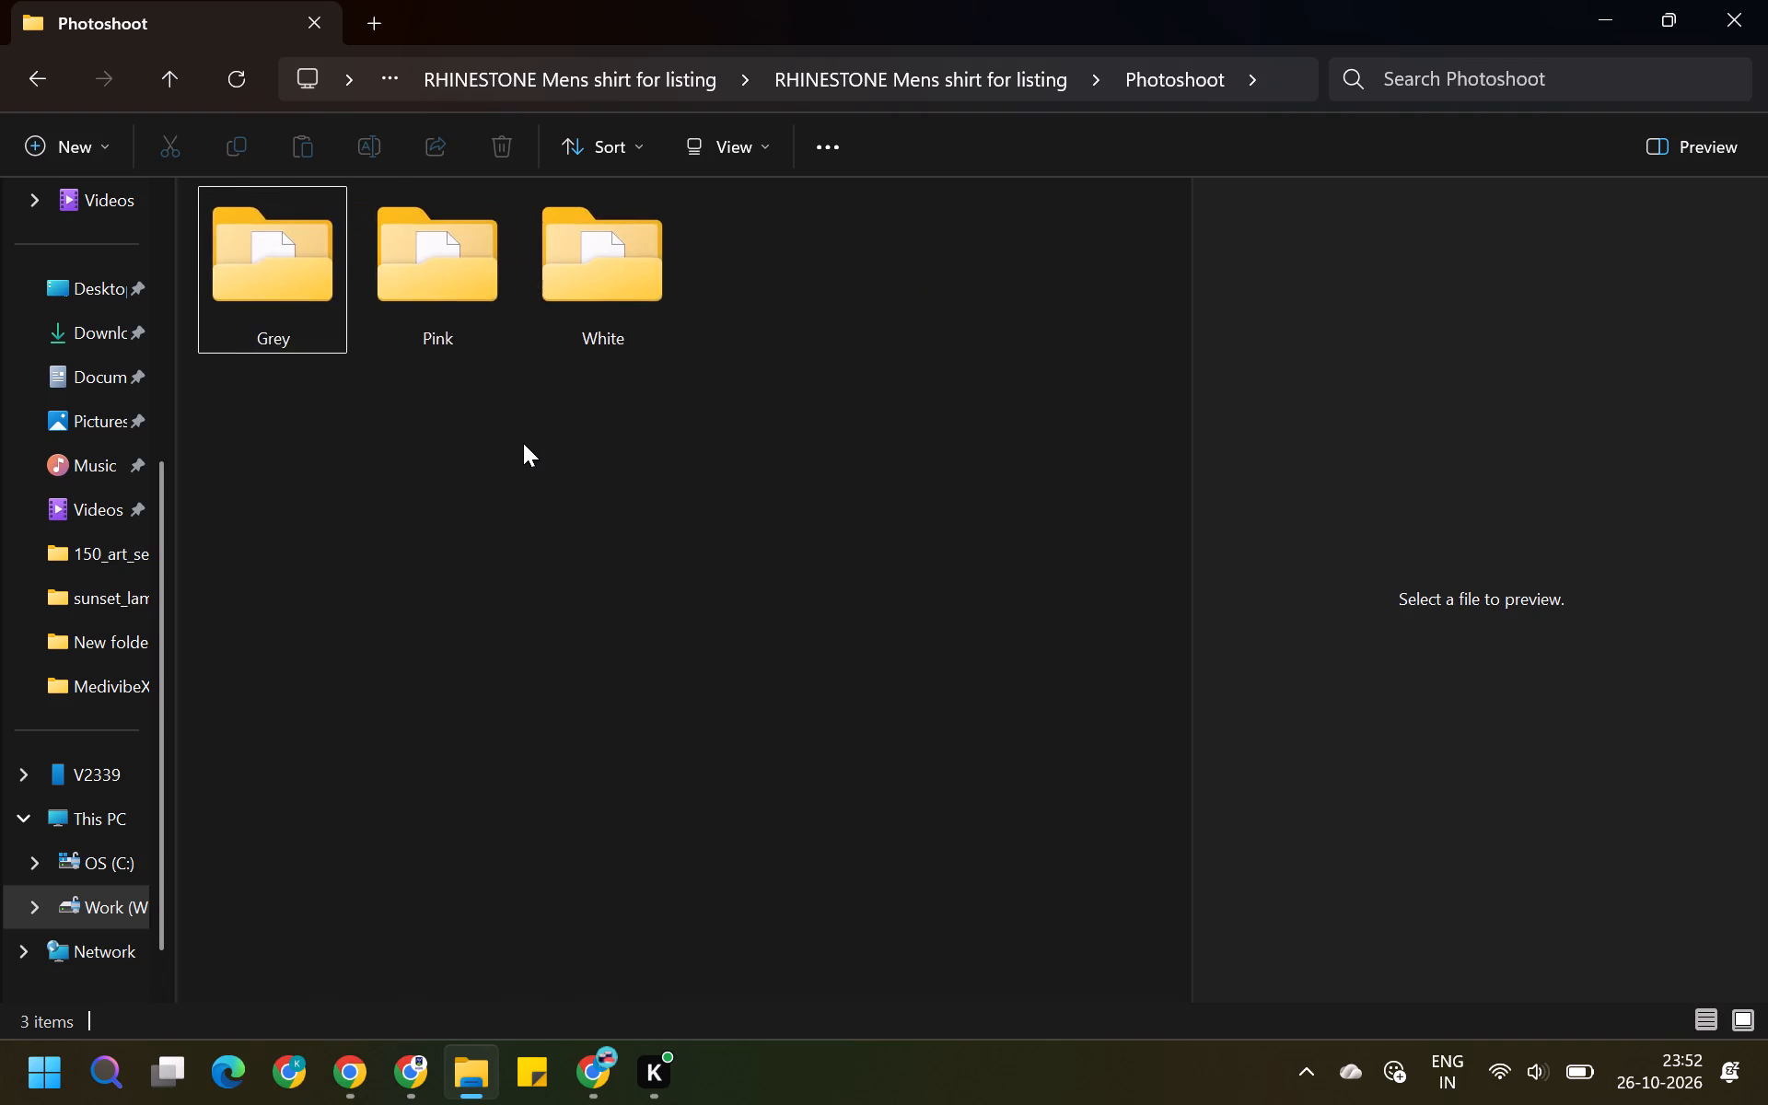
ctrl+scroll(523, 443, up, 5)
Create a Grey brand color variant for the Rhinestone shirt listing on Flipkart, matching the Photoshoot folder's color names.
key(Tab)
key(alt+Tab)
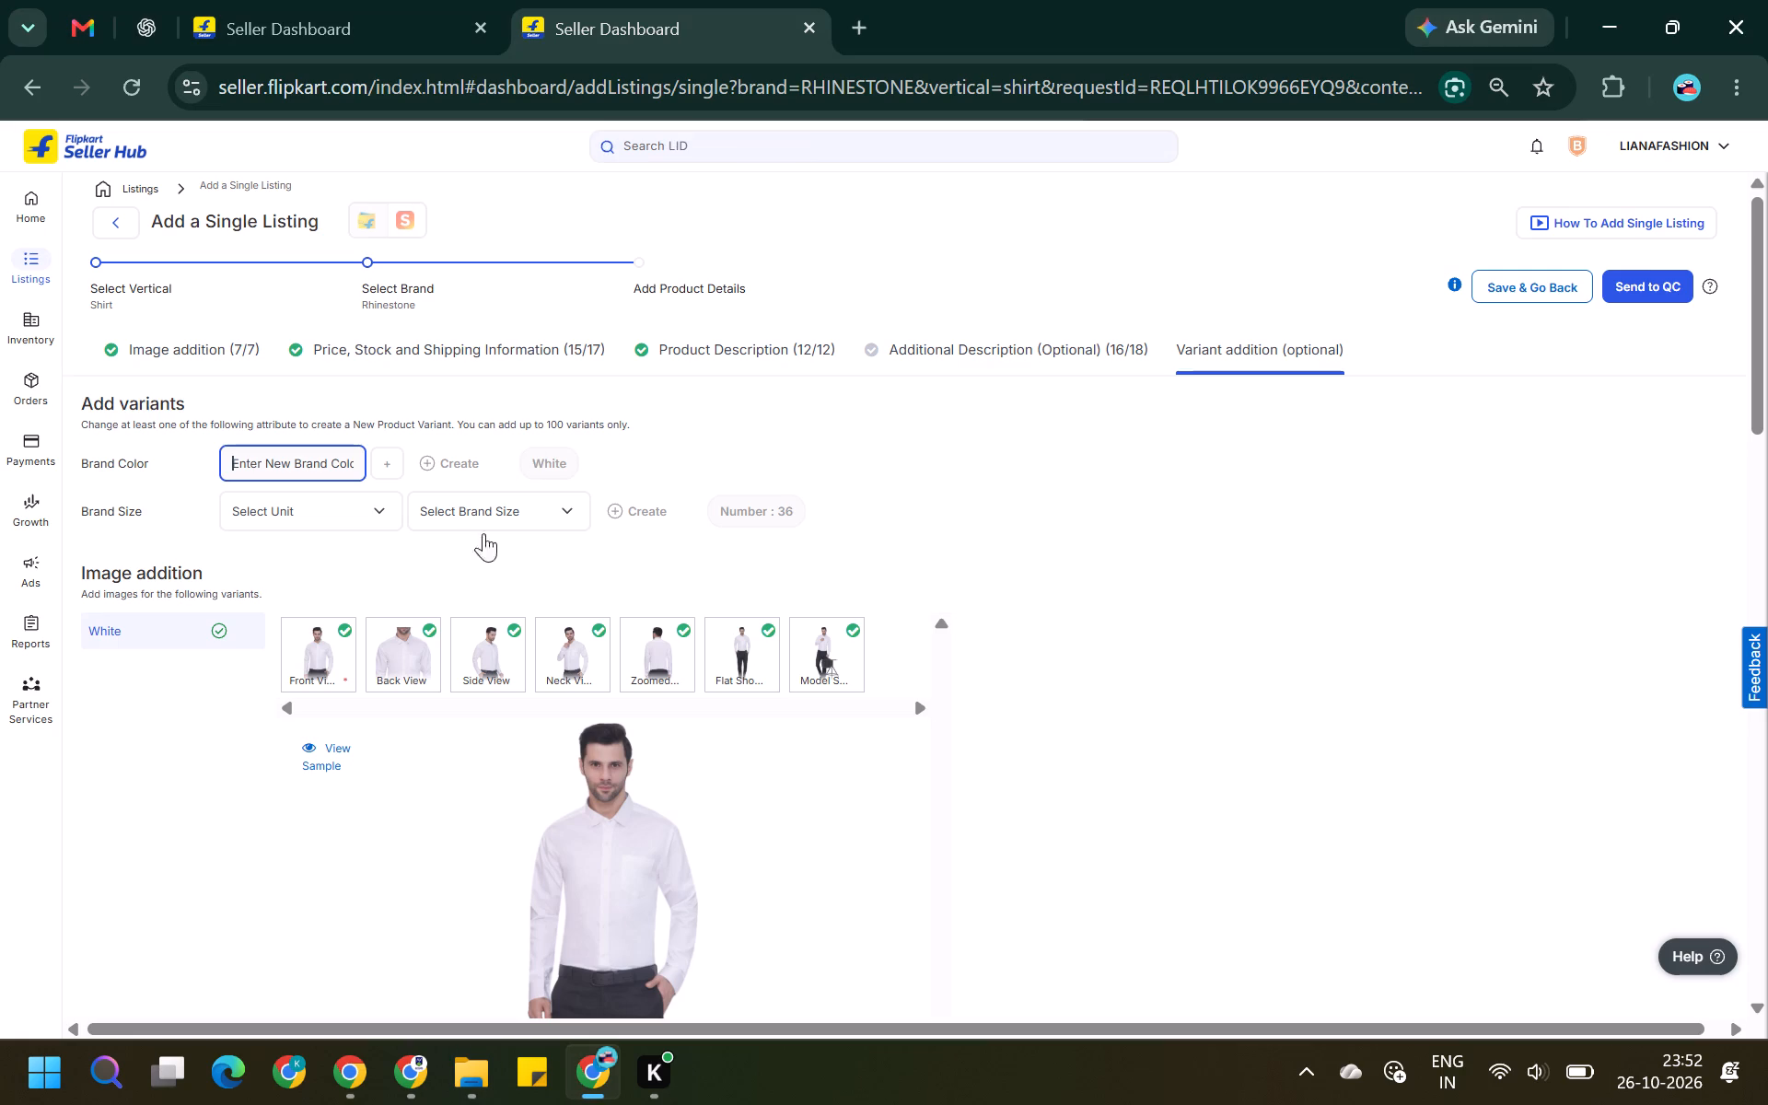
key(alt+Tab)
key(alt+Tab)
text(rey)
key(alt+Tab)
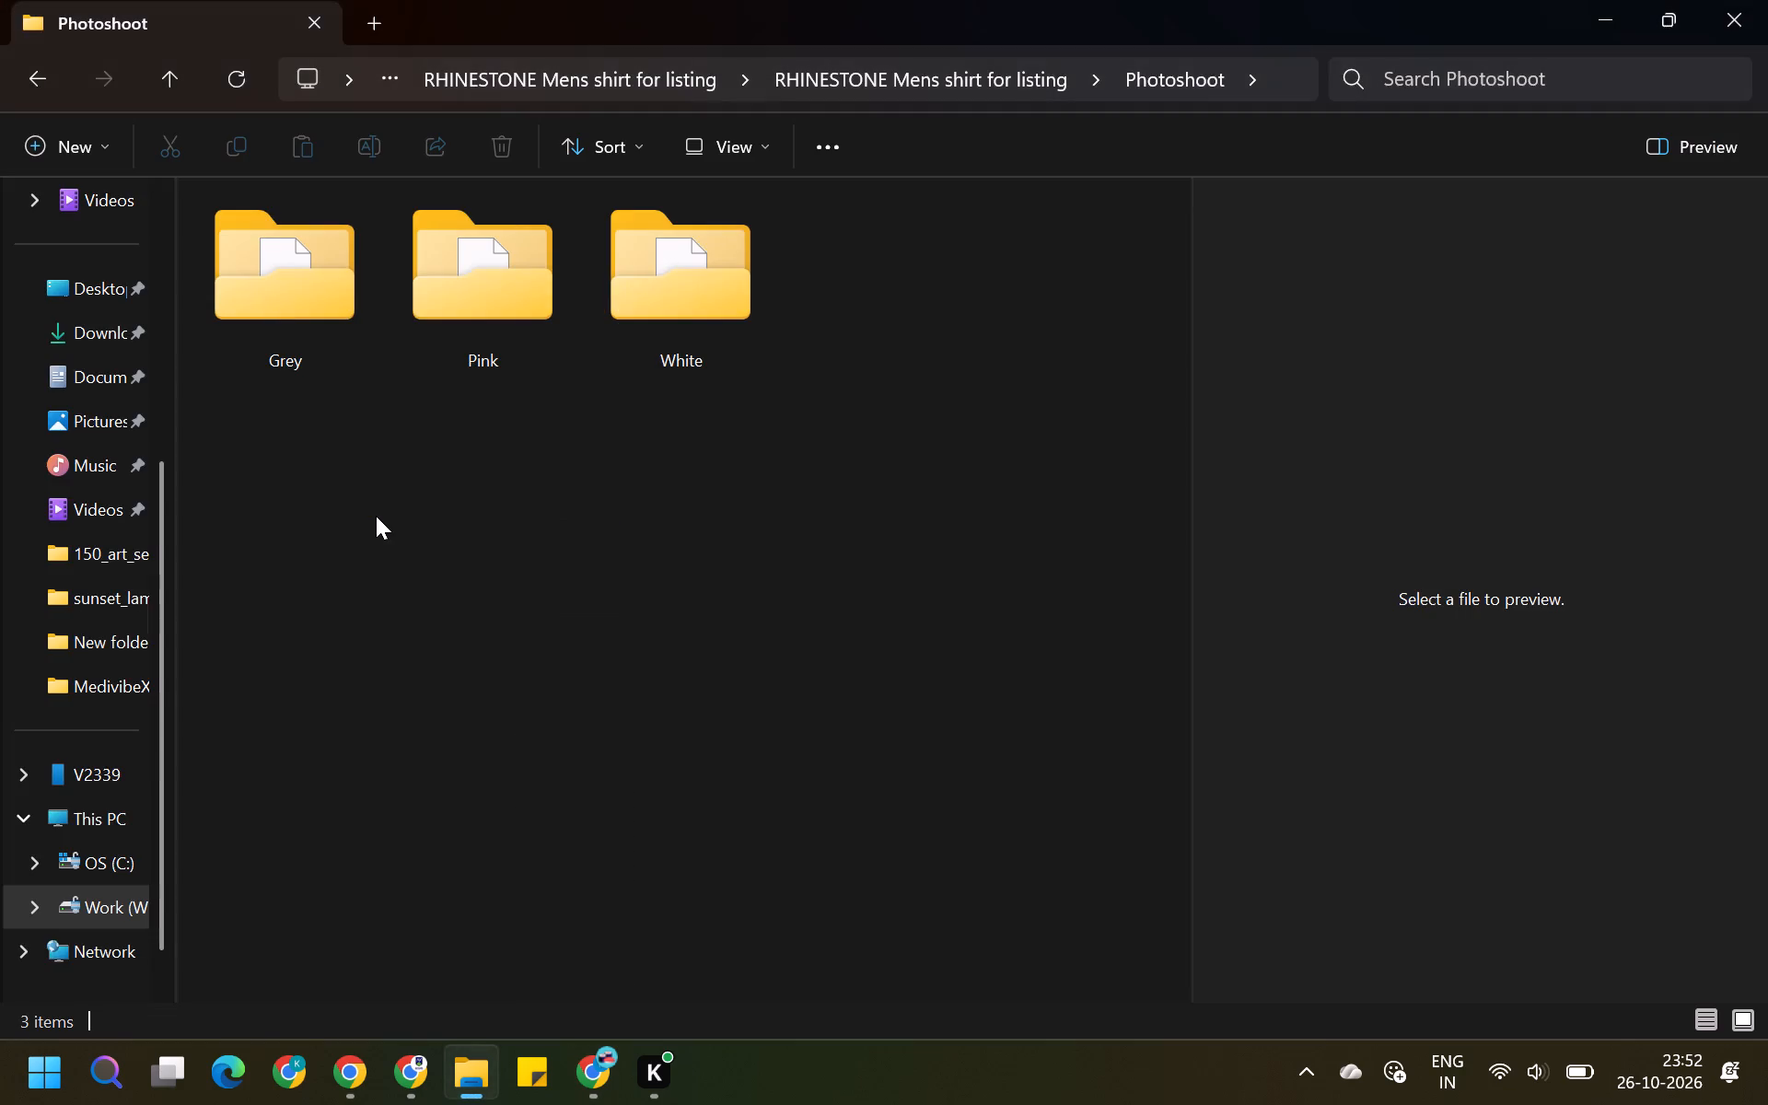
key(alt+Tab)
click(435, 468)
Create a Pink brand color variant for the shirt listing.
click(335, 467)
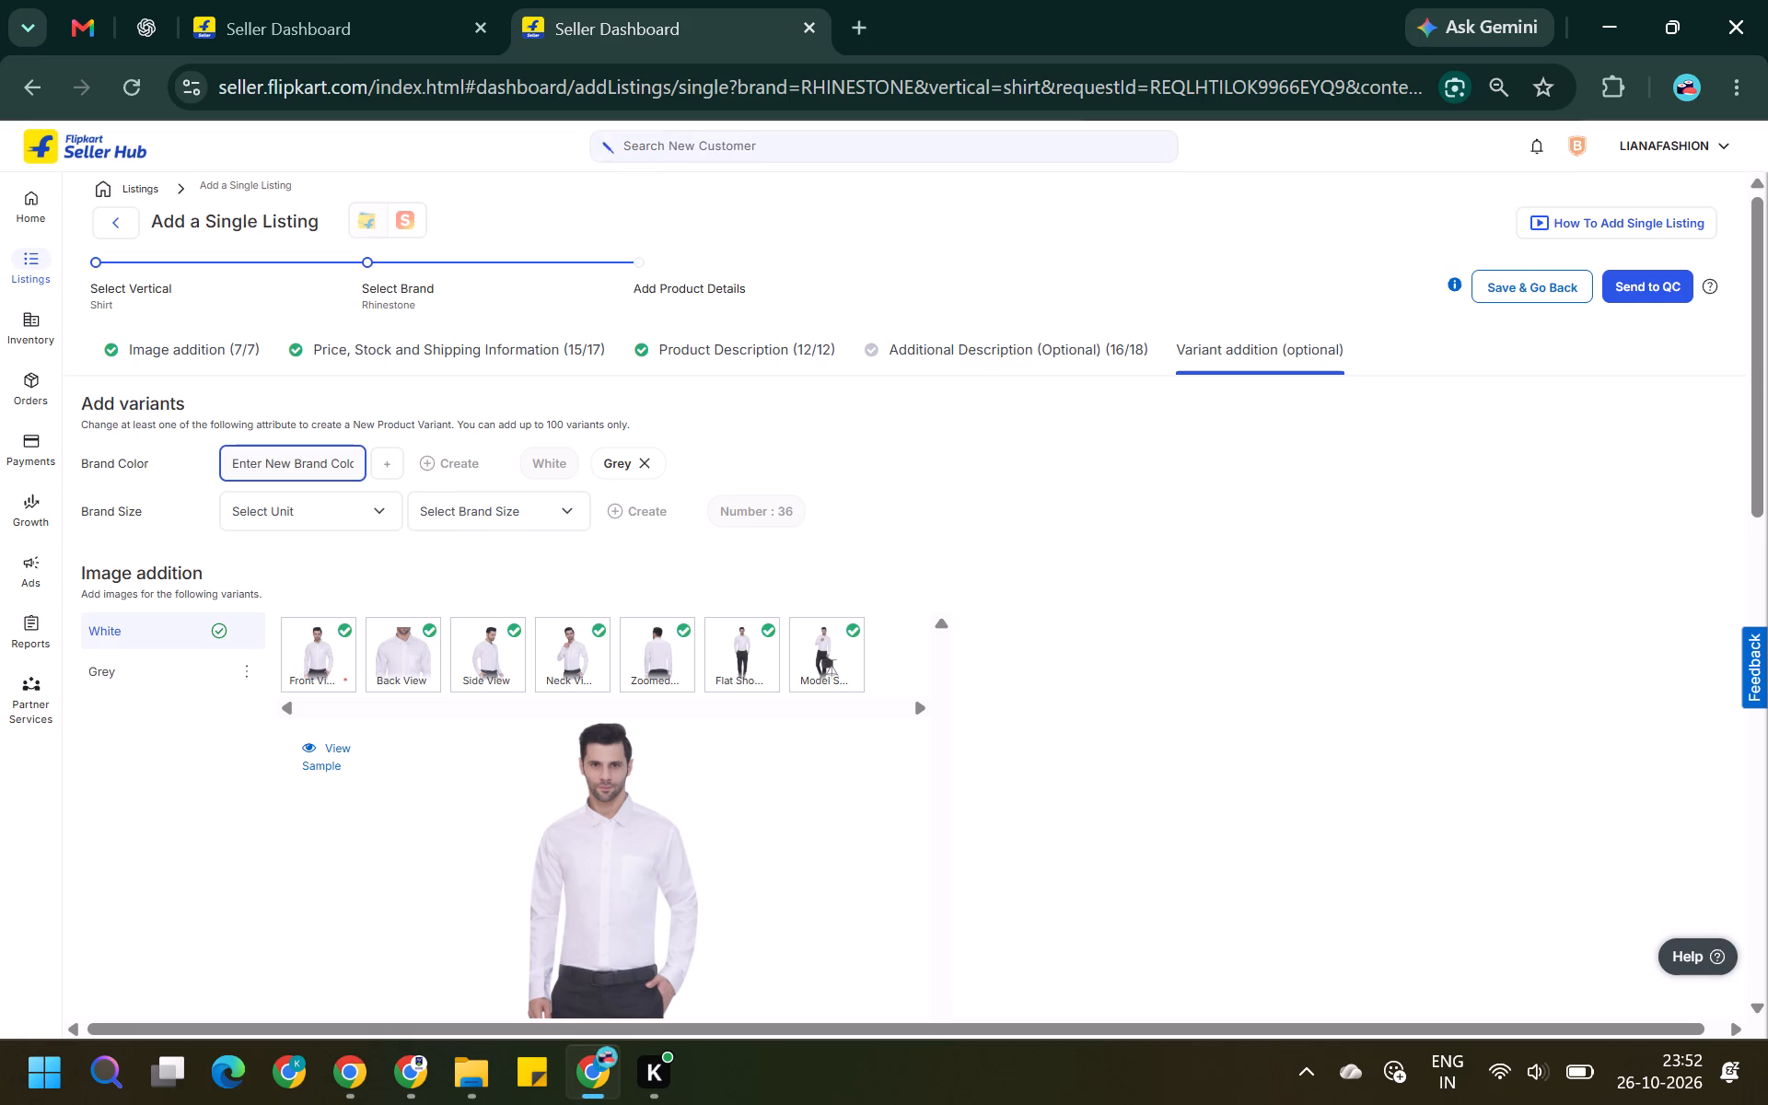
key(BackSpace)
key(p)
key(BackSpace)
key(p)
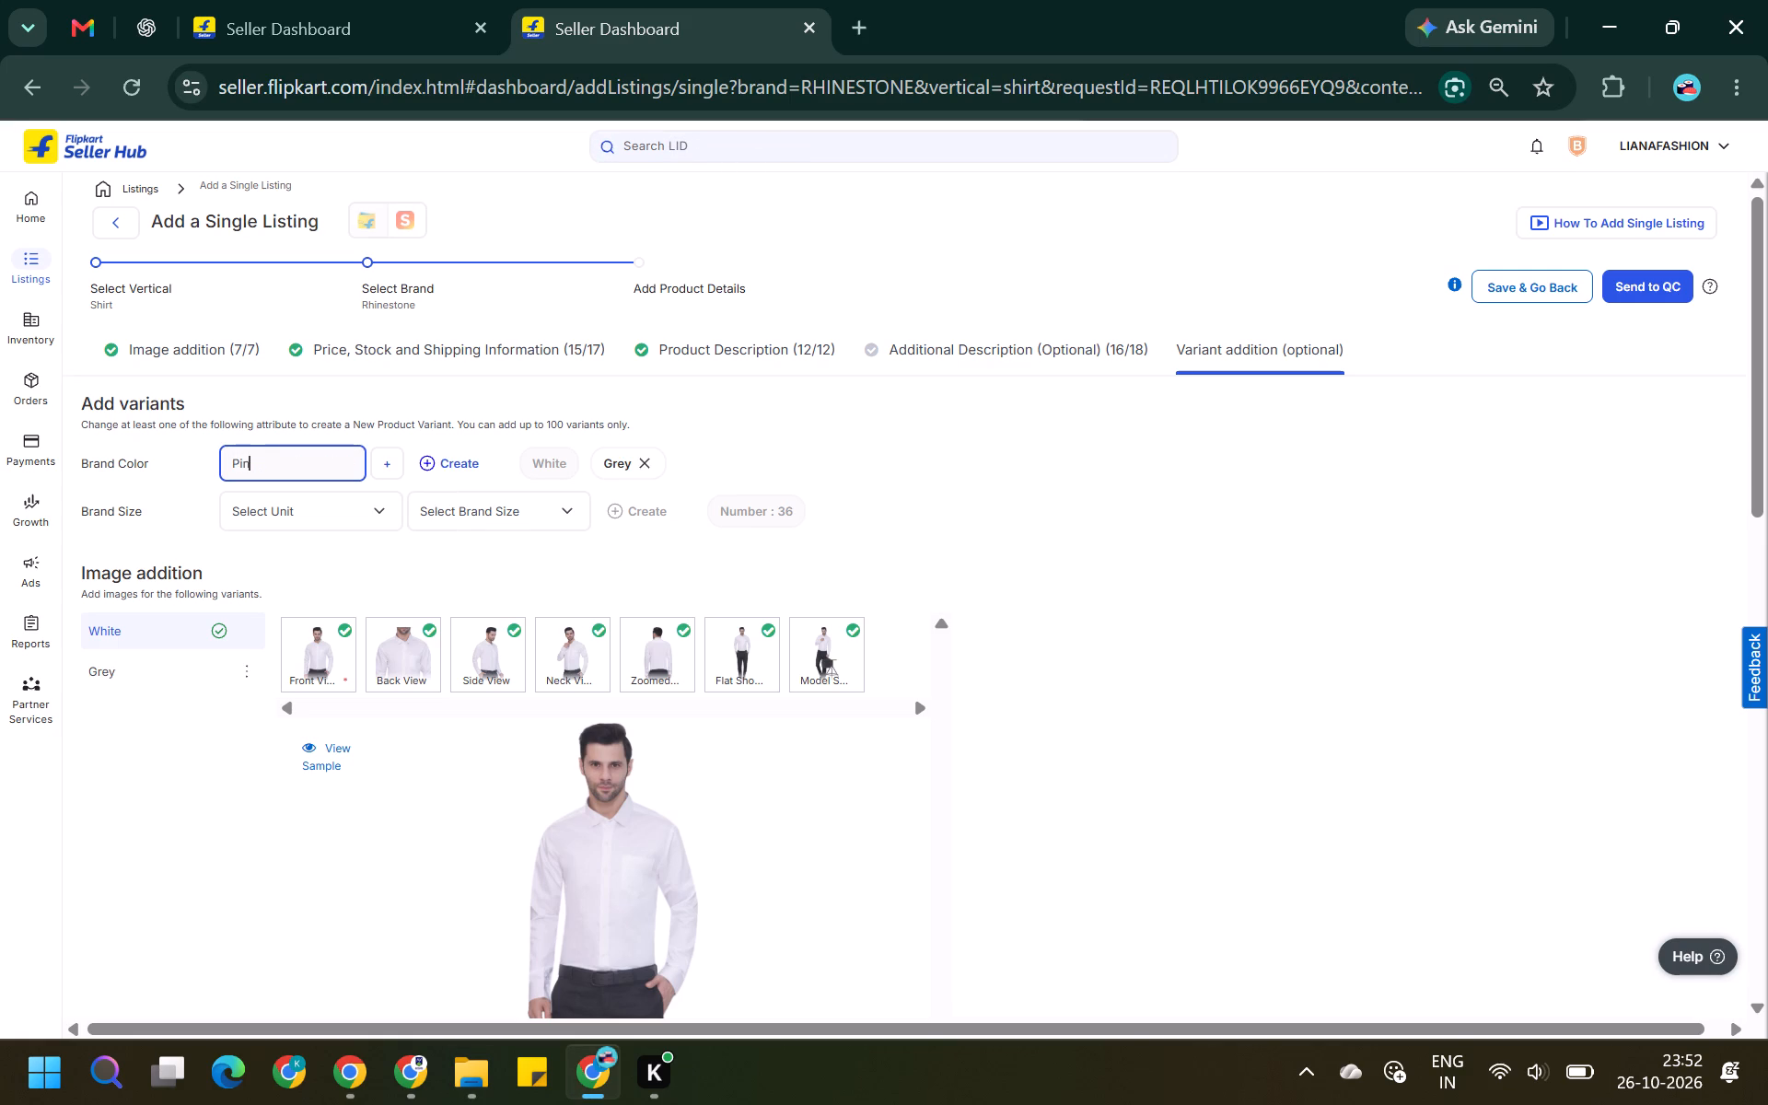
click(430, 468)
Review the variant details table, and open the SKU workbook from the RHINESTONE Mens shirt for listing folder for reference.
scroll(396, 559, down, 1)
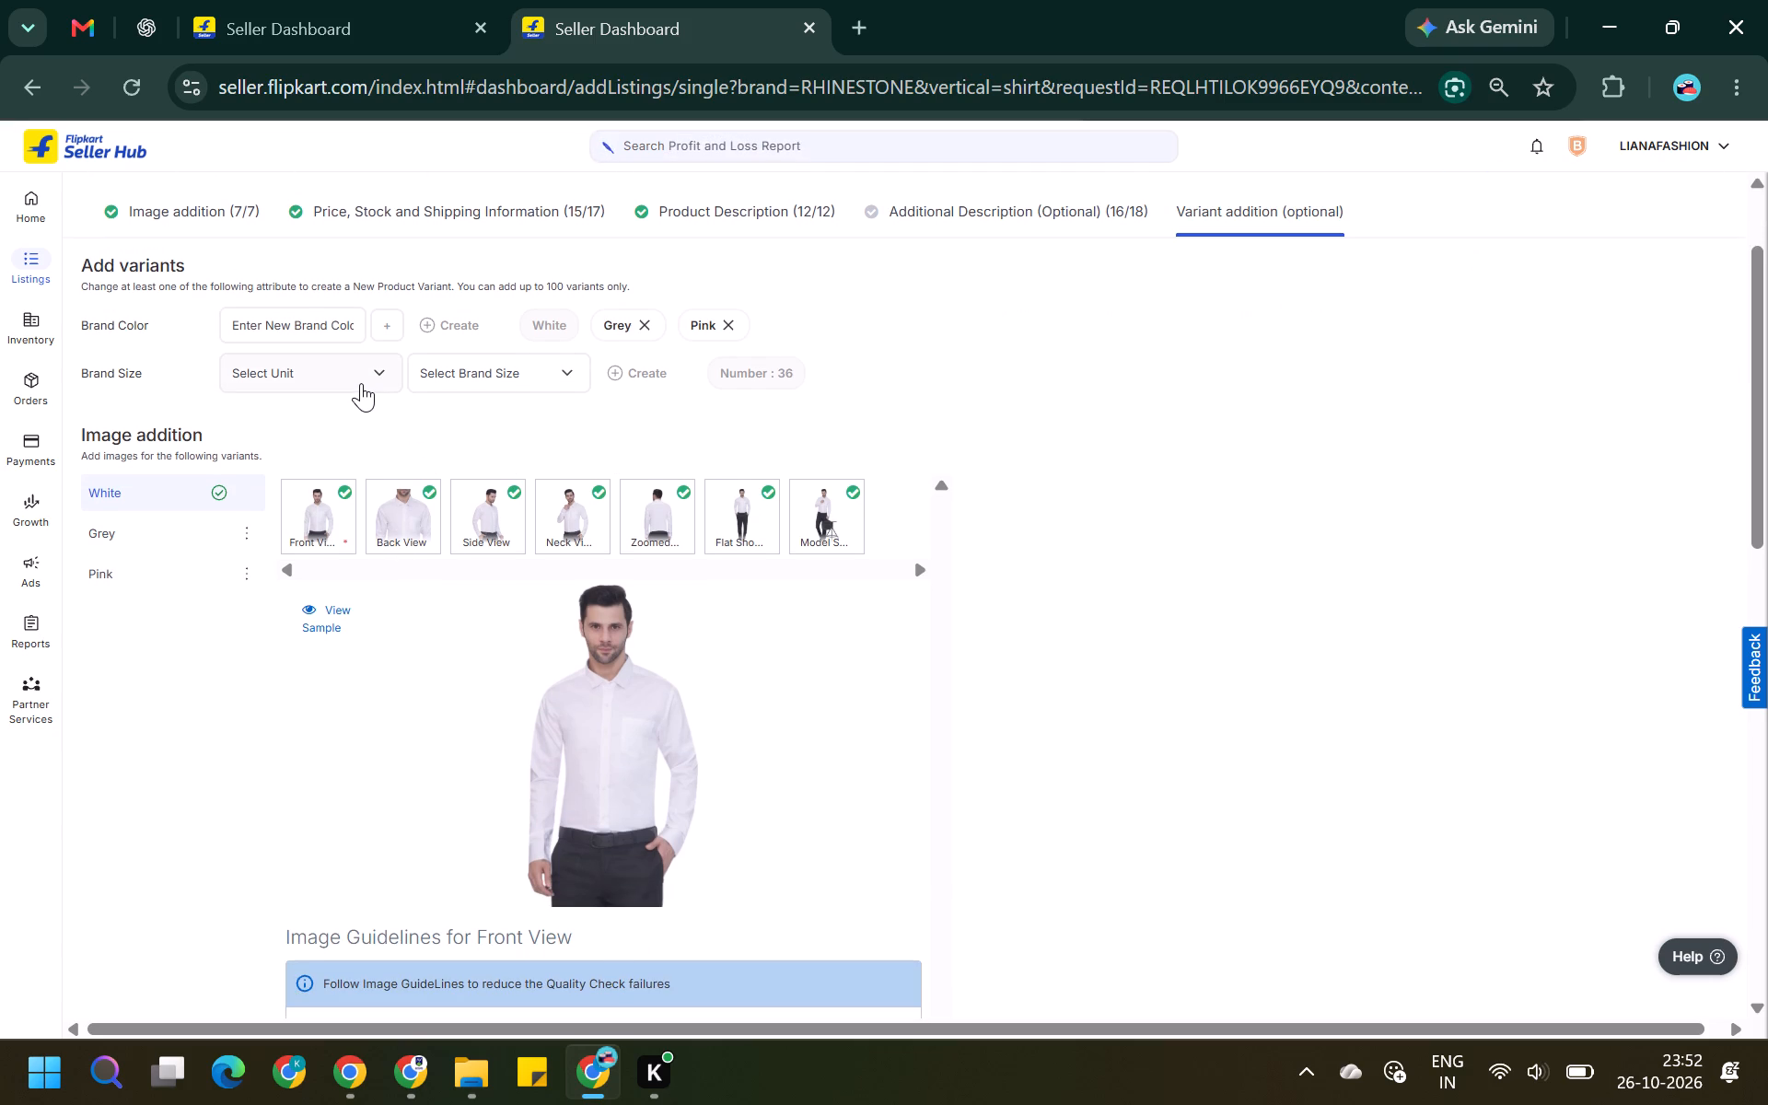
scroll(254, 617, down, 3)
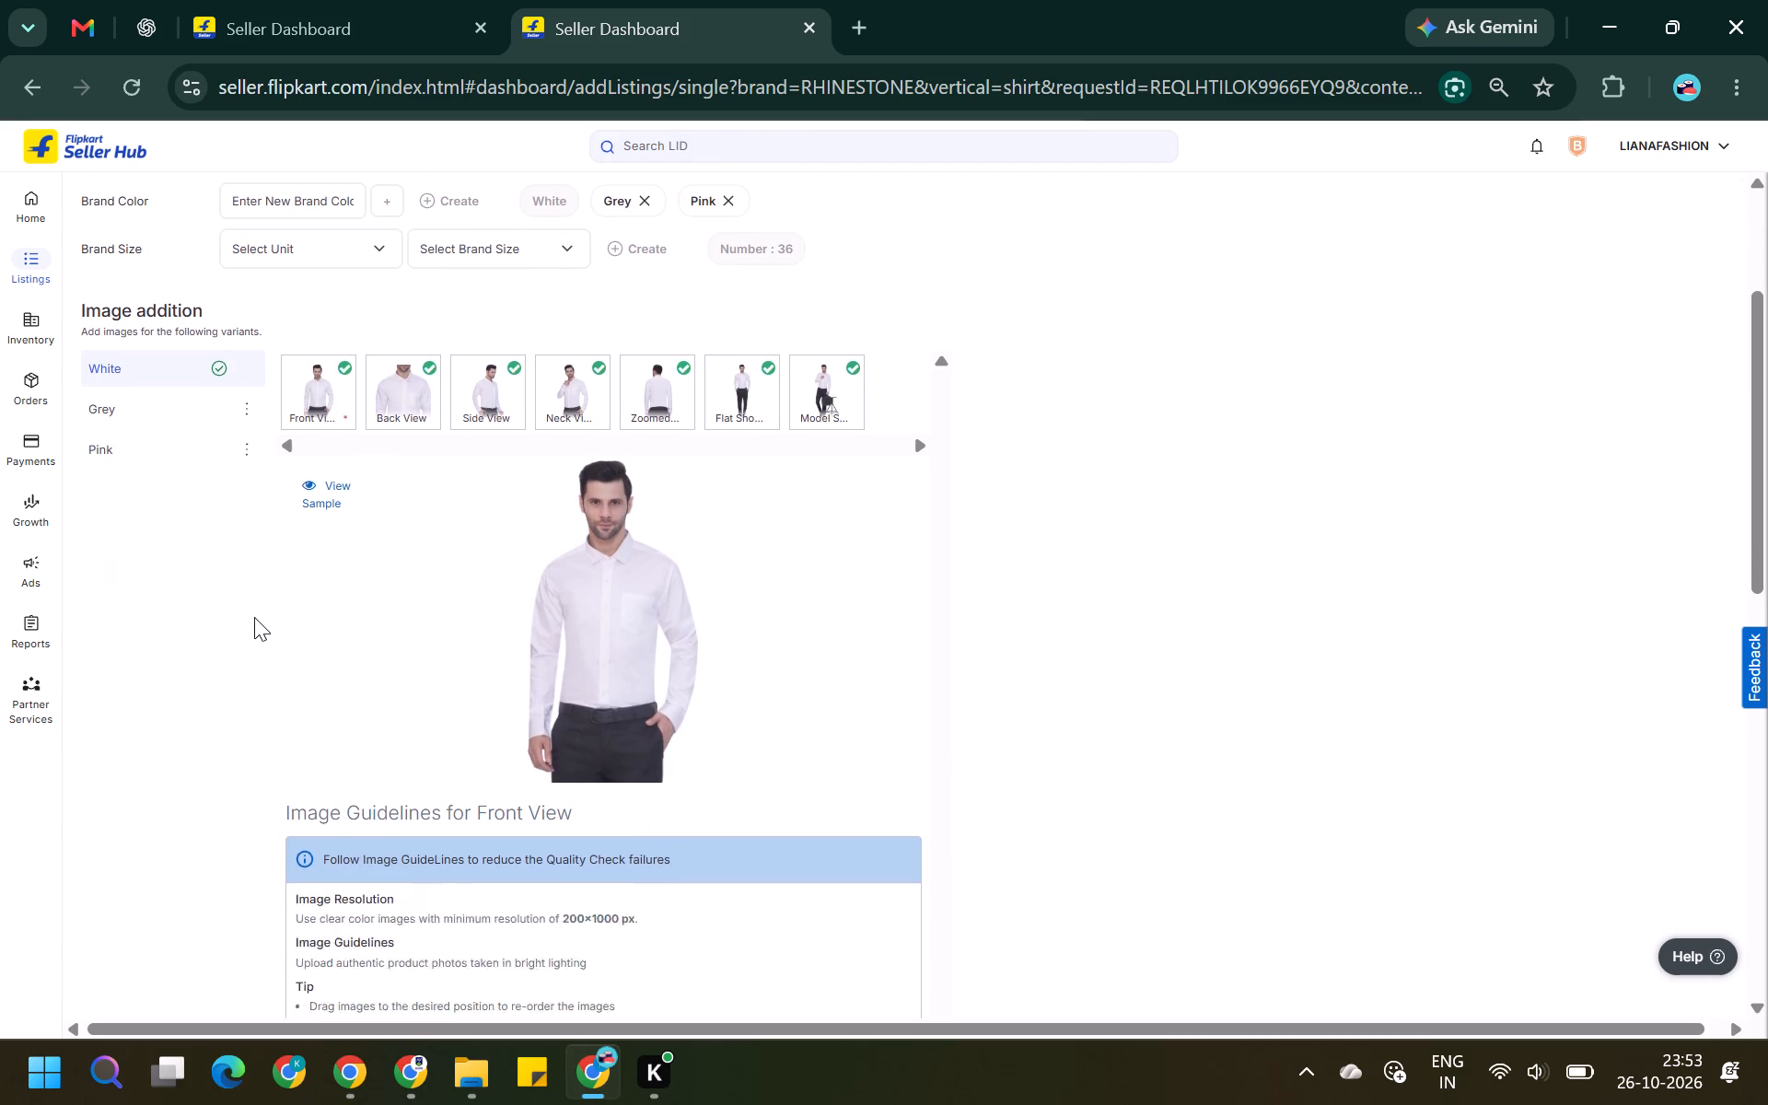
scroll(254, 617, down, 8)
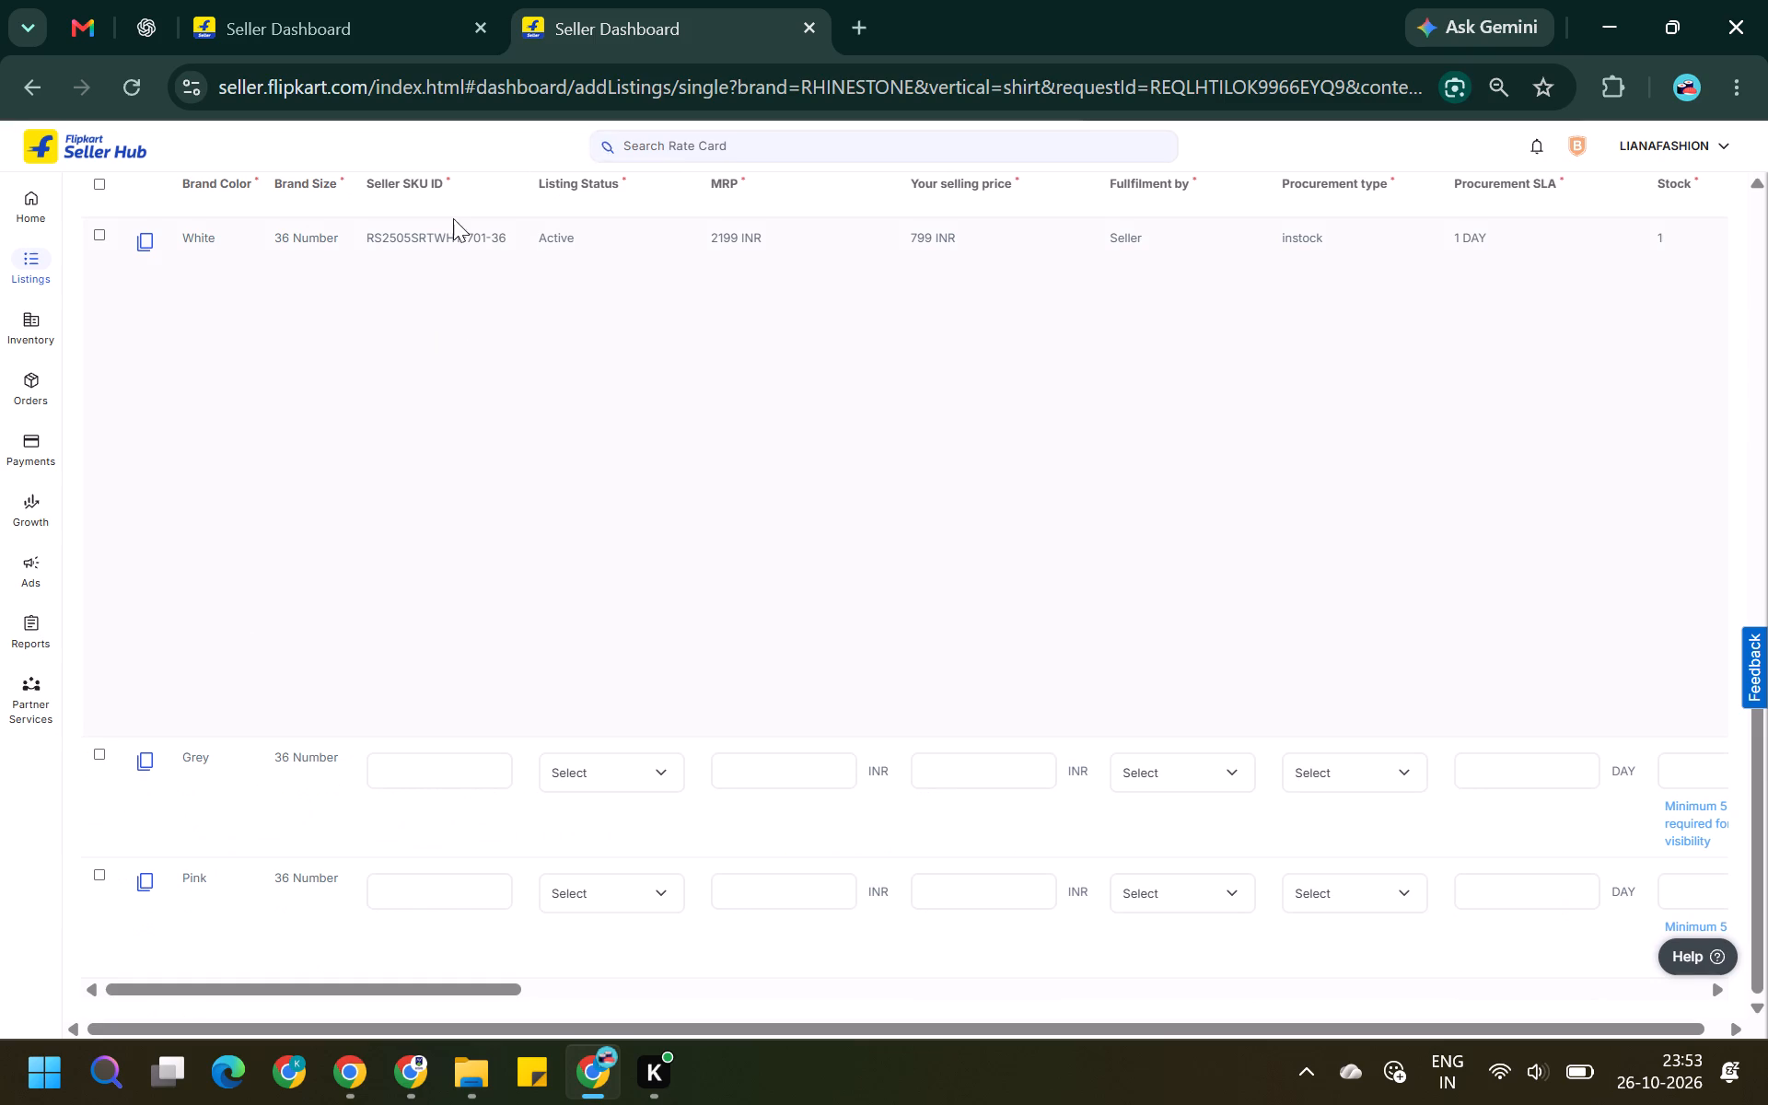
click(477, 1078)
click(295, 302)
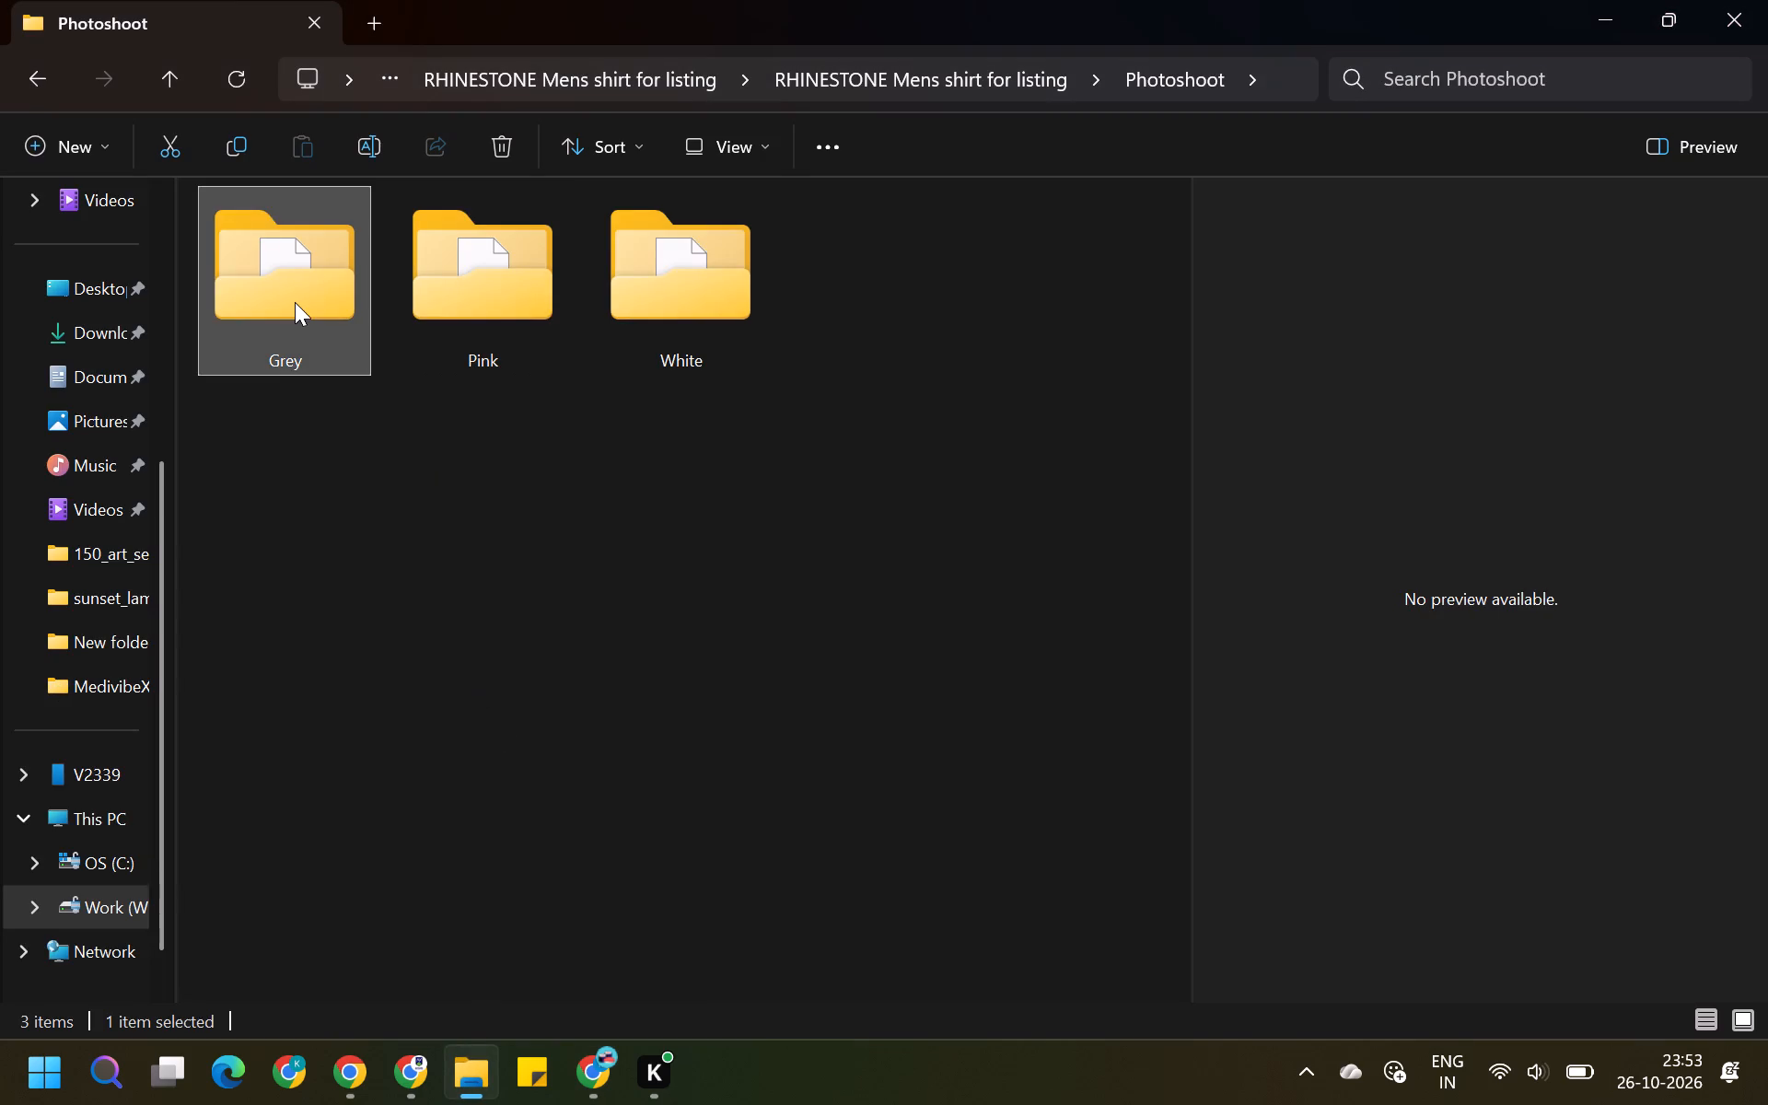
key(BackSpace)
double_click(739, 302)
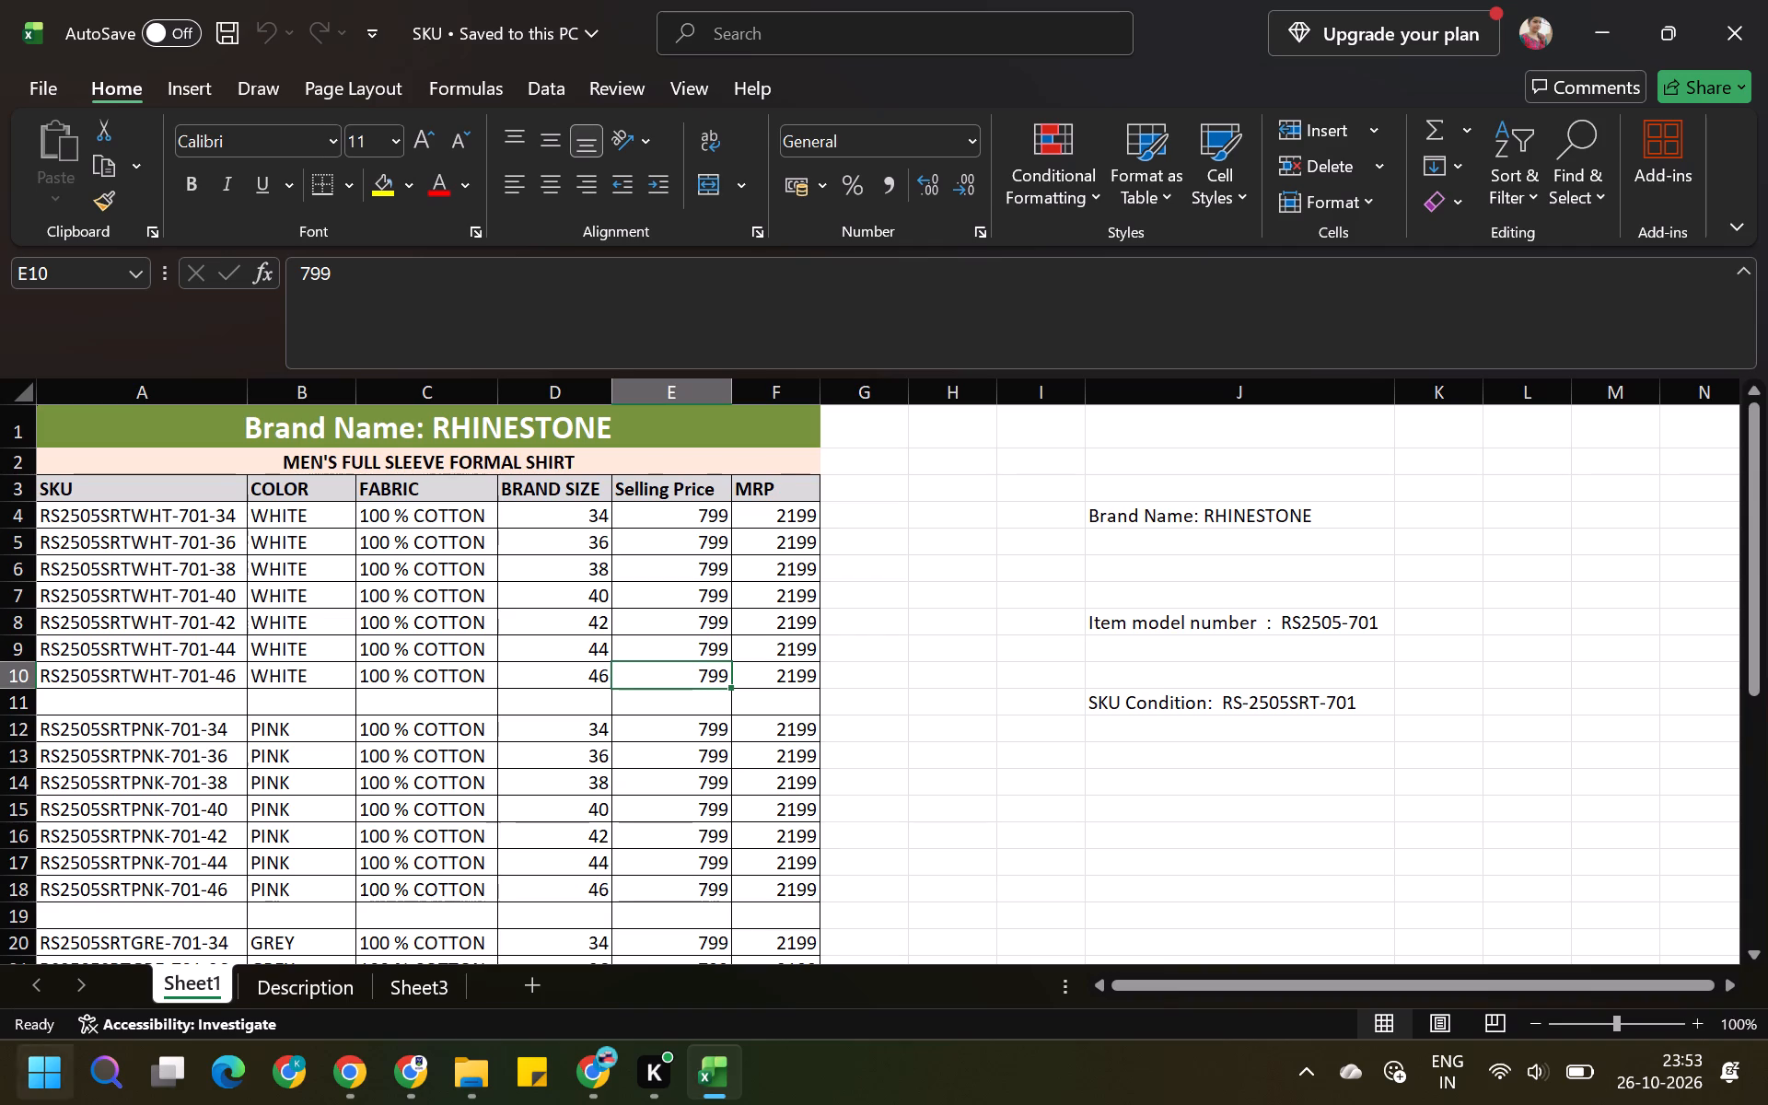
click(196, 529)
key(alt+Tab)
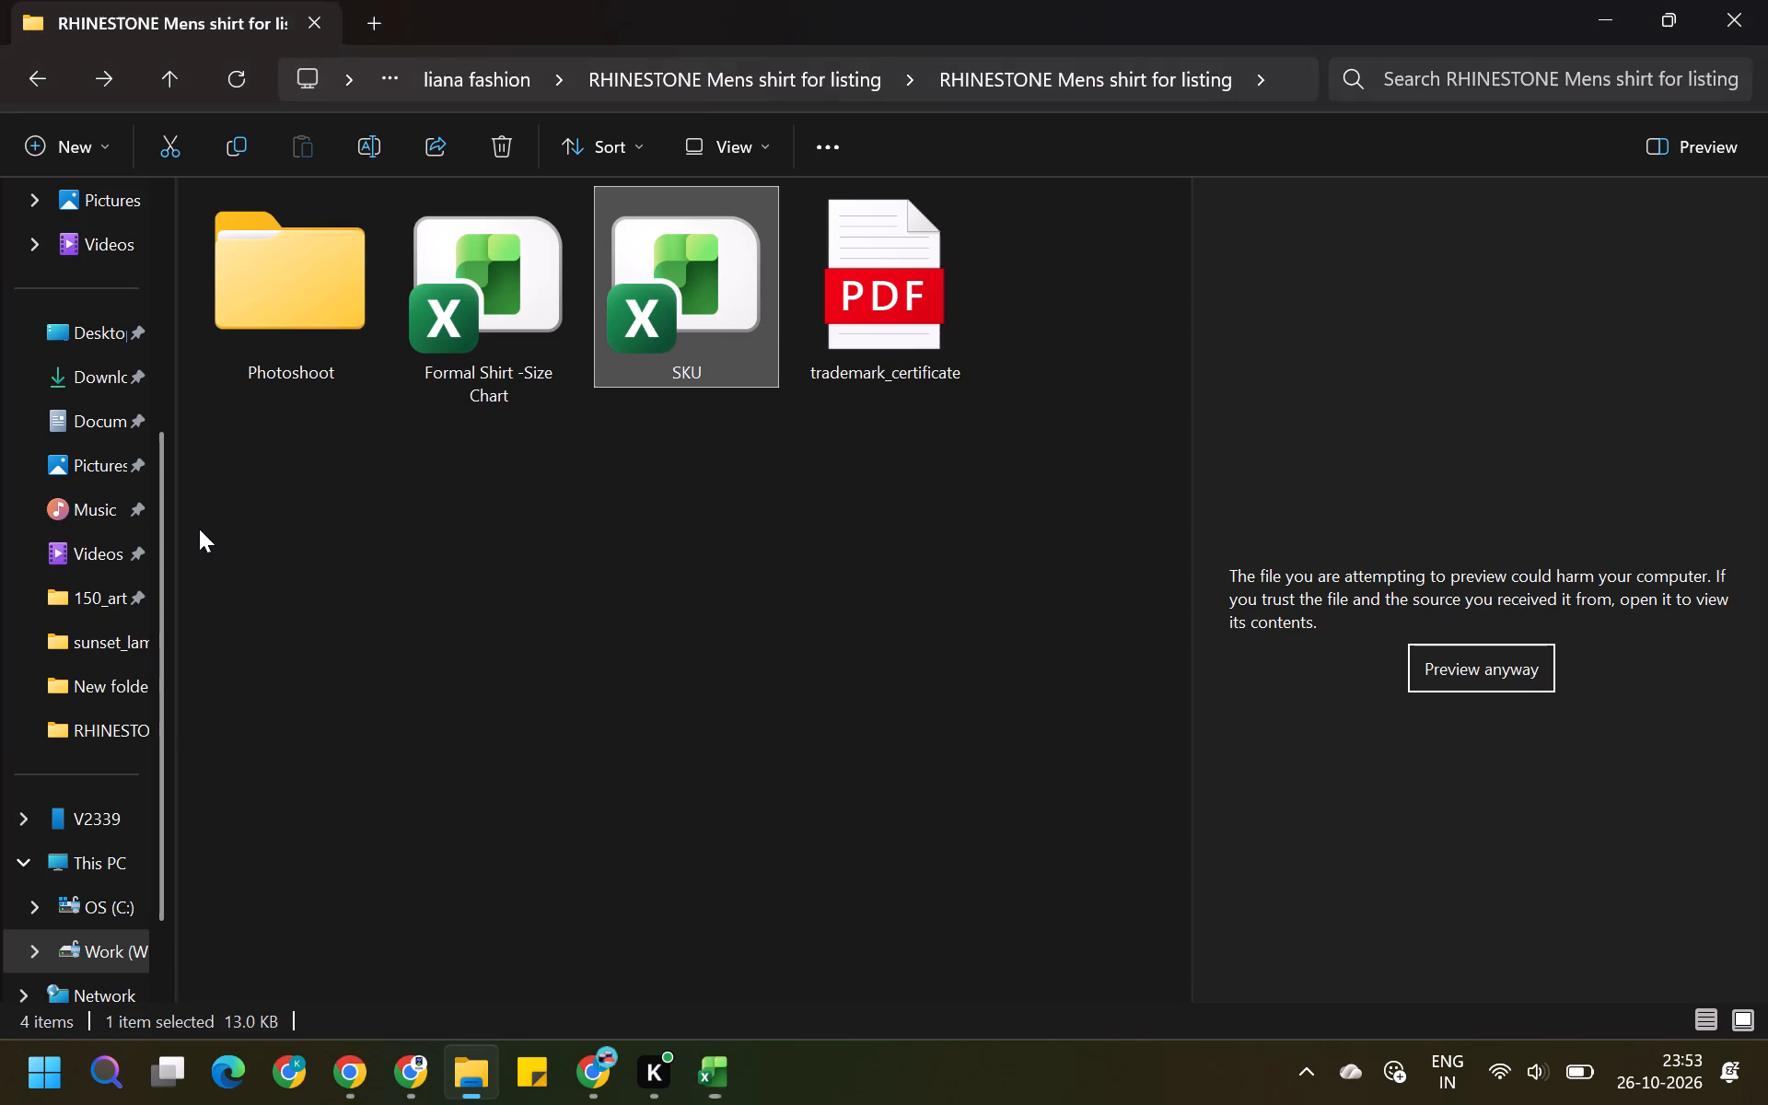
key(alt+Tab)
click(181, 511)
Return to the LIANAFASHION listing in Chrome and create brand size variant 38 with the unit Number.
key(alt+Tab)
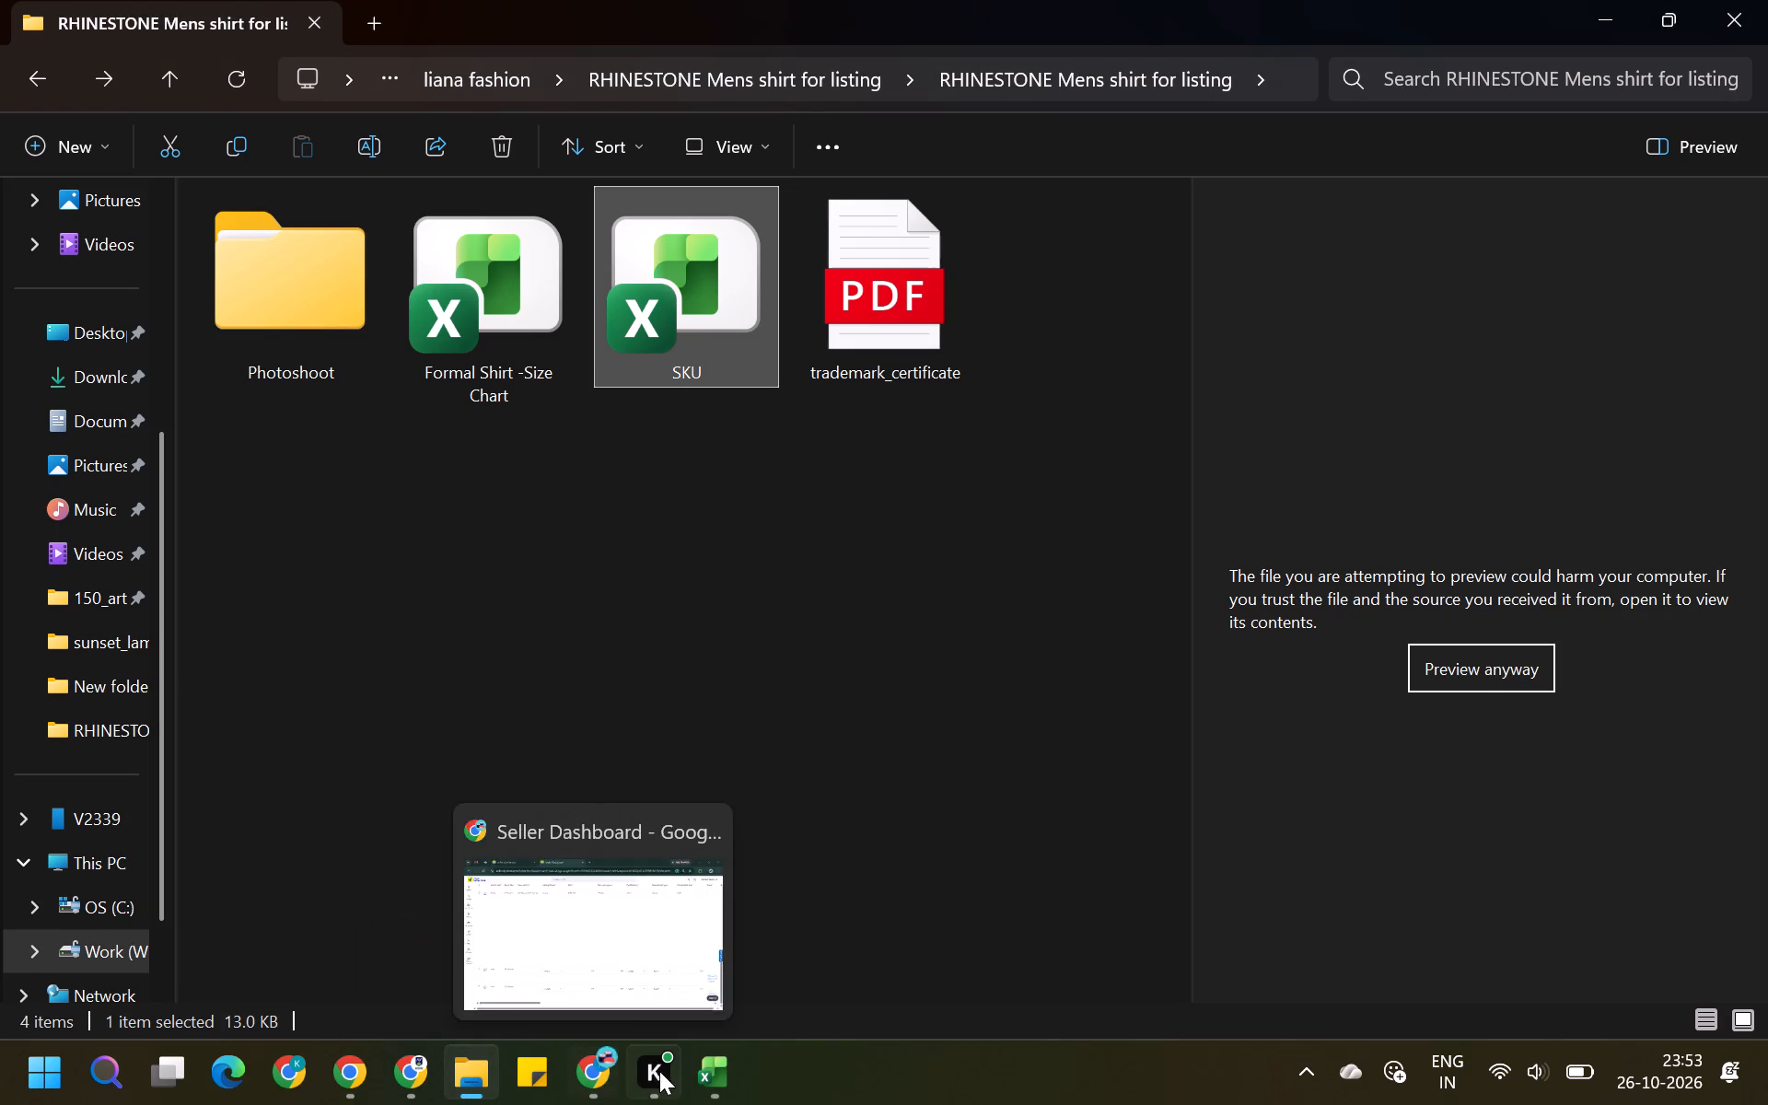
click(419, 1082)
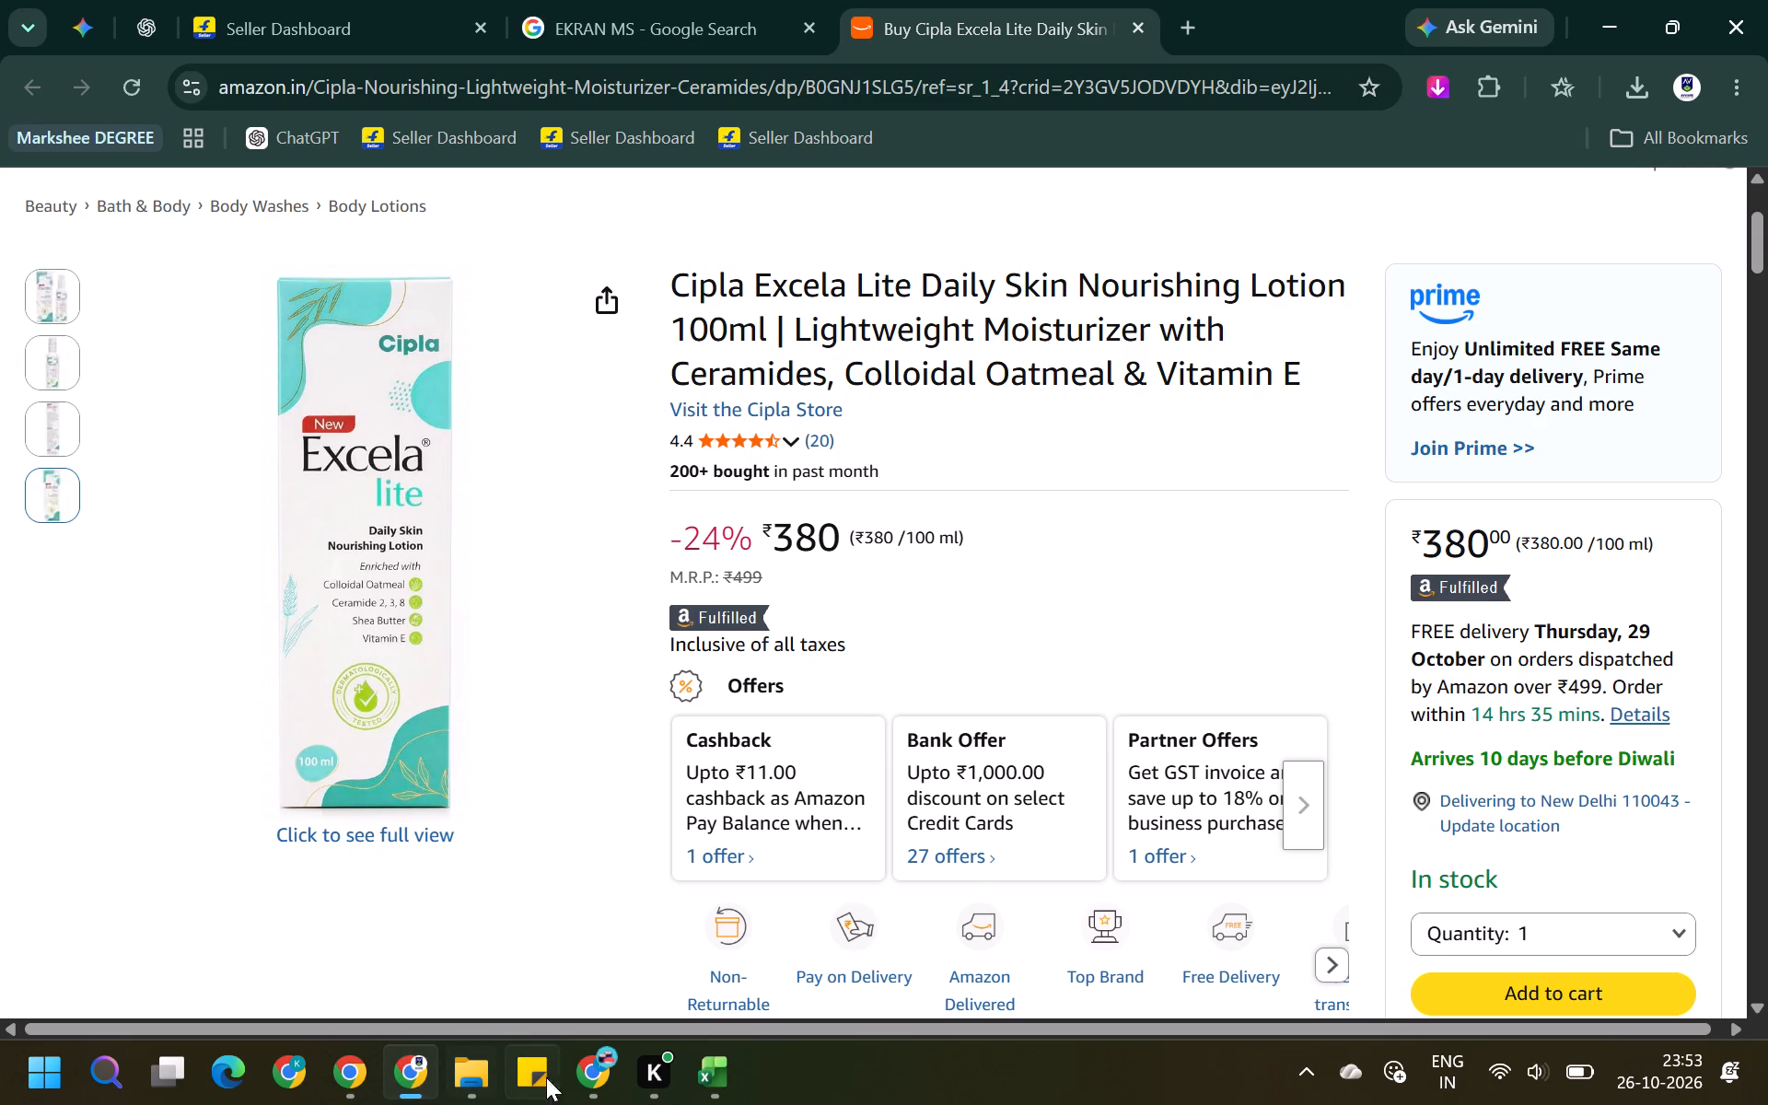
click(574, 1078)
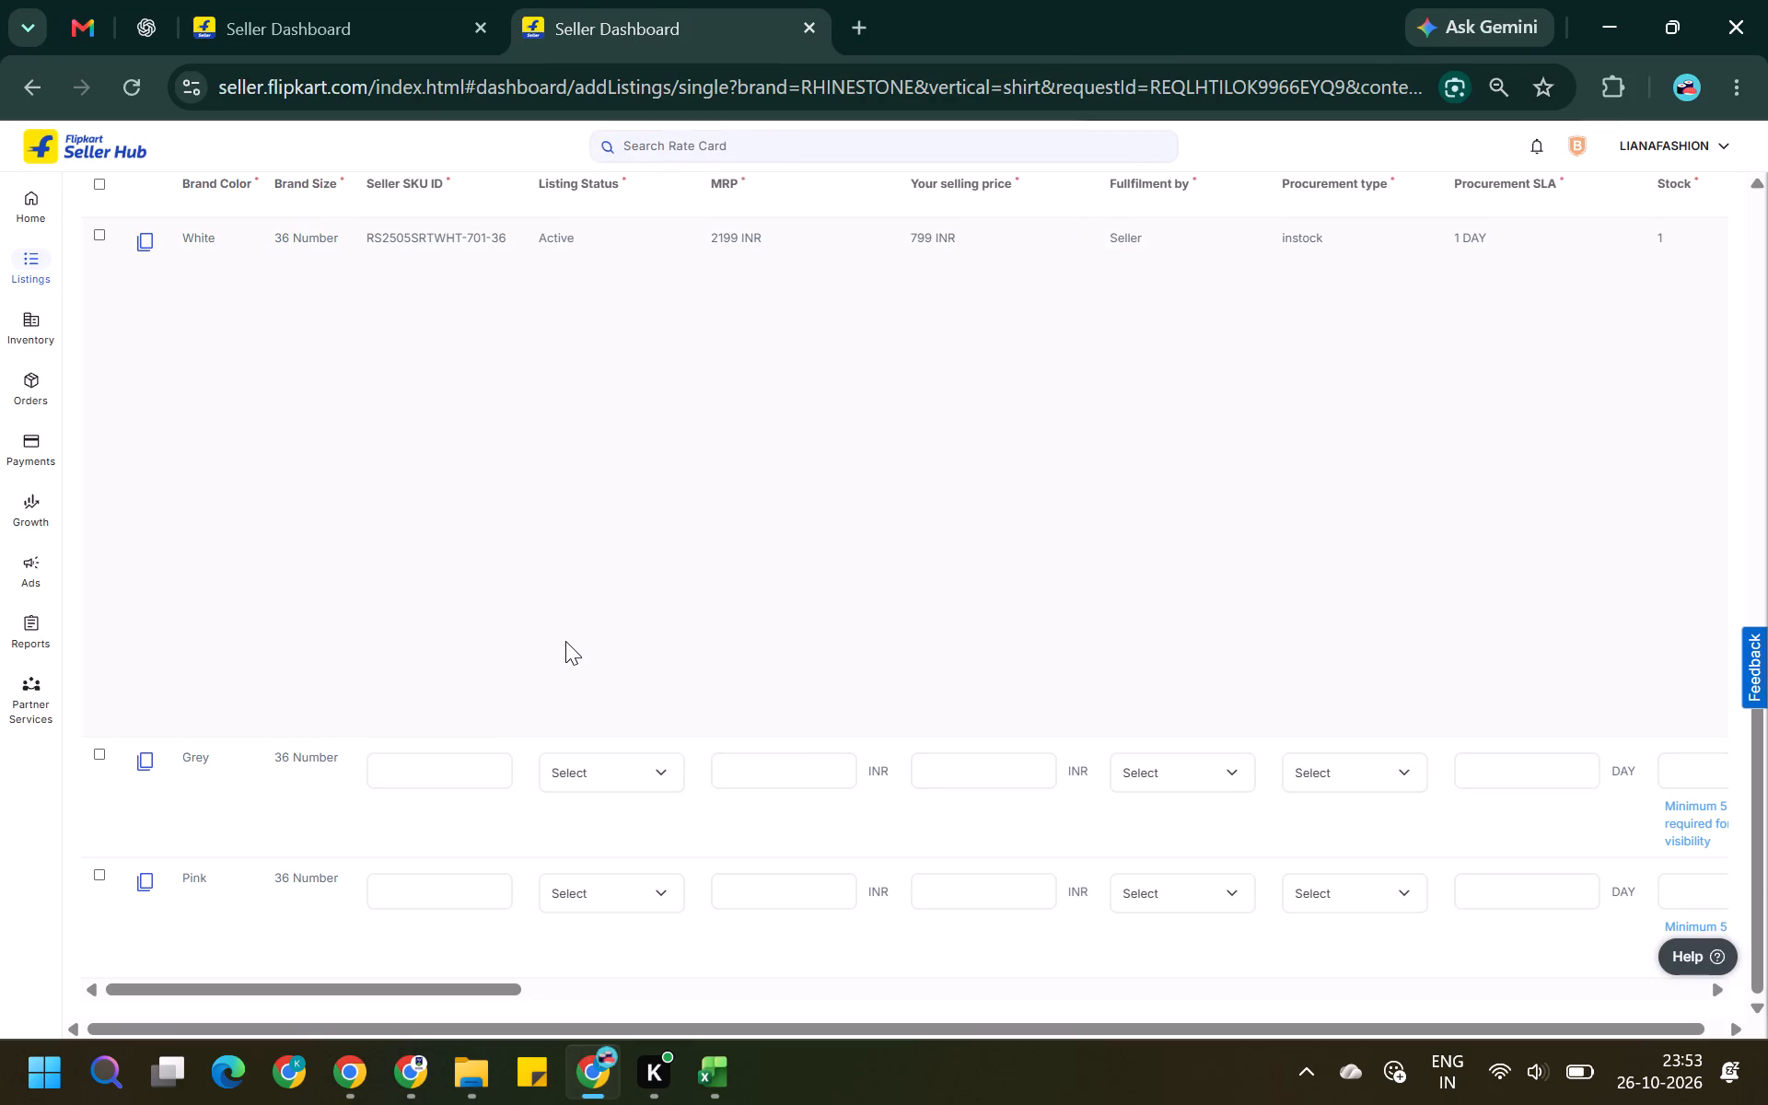
scroll(521, 606, down, 3)
scroll(521, 606, up, 6)
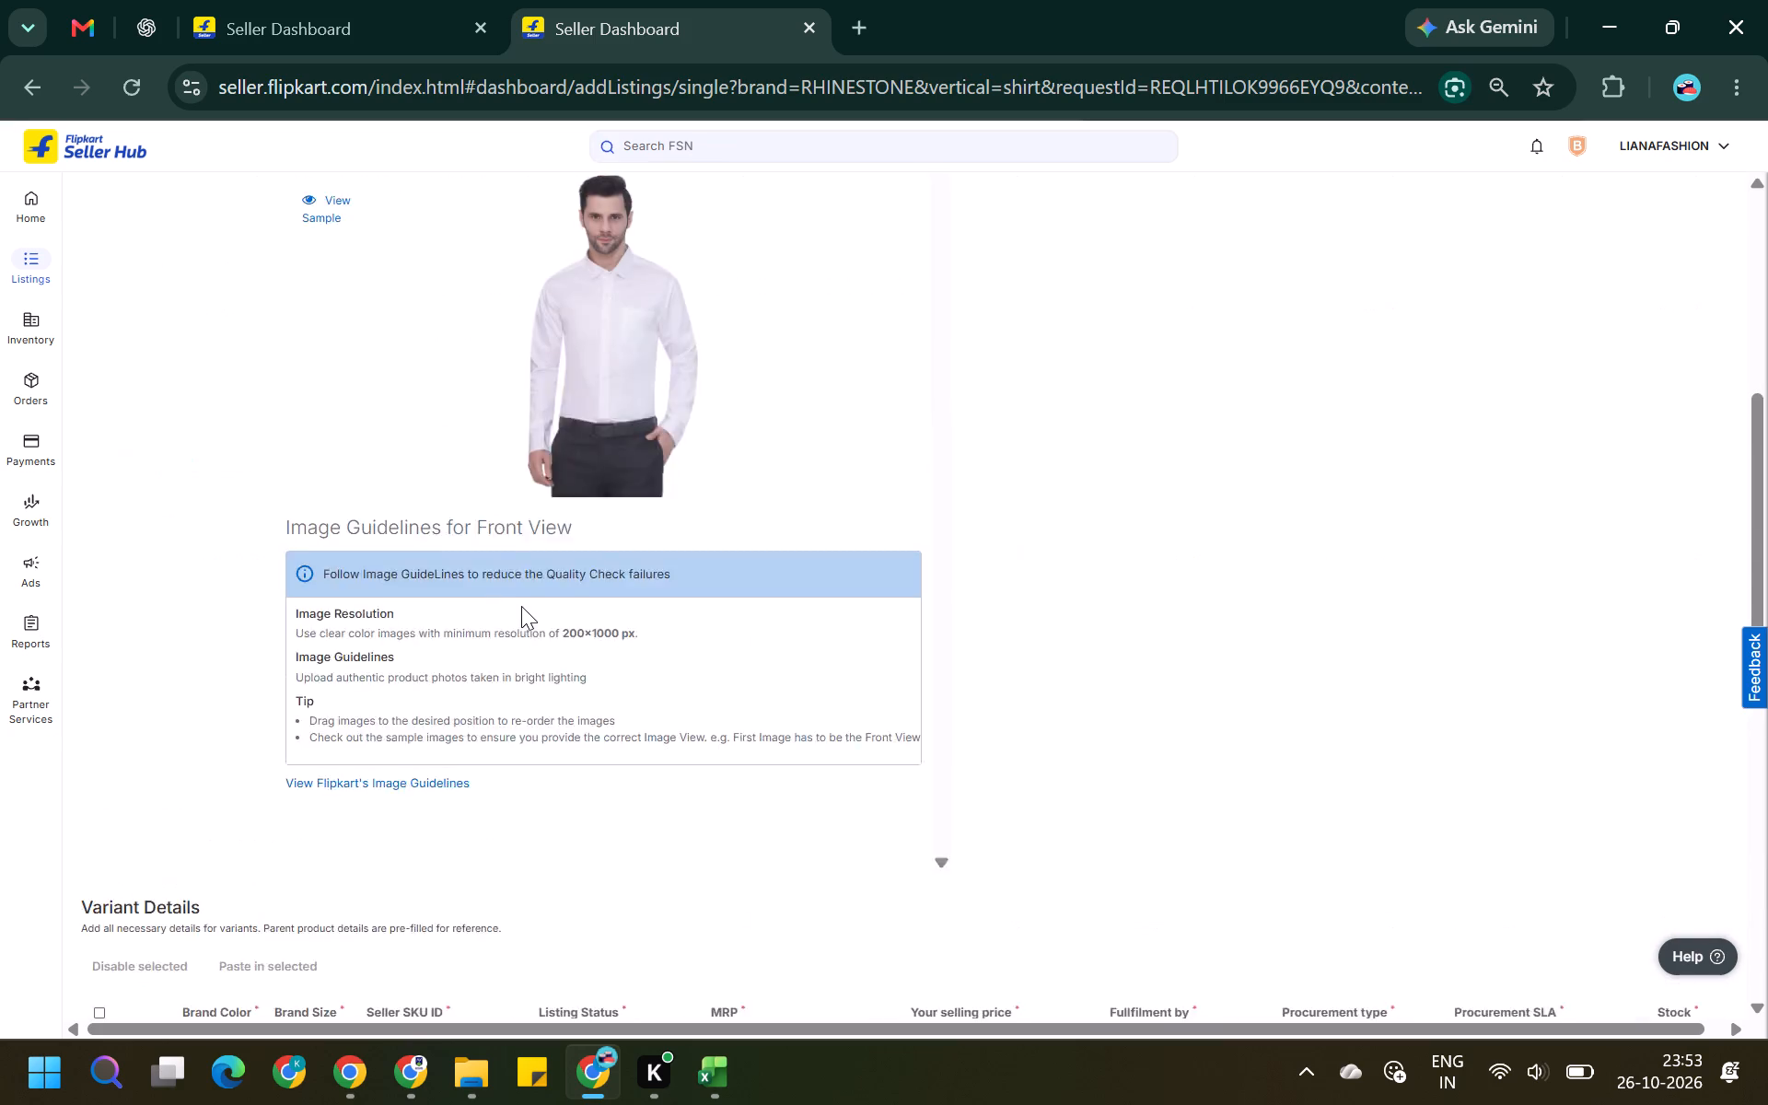
scroll(521, 606, up, 3)
click(555, 378)
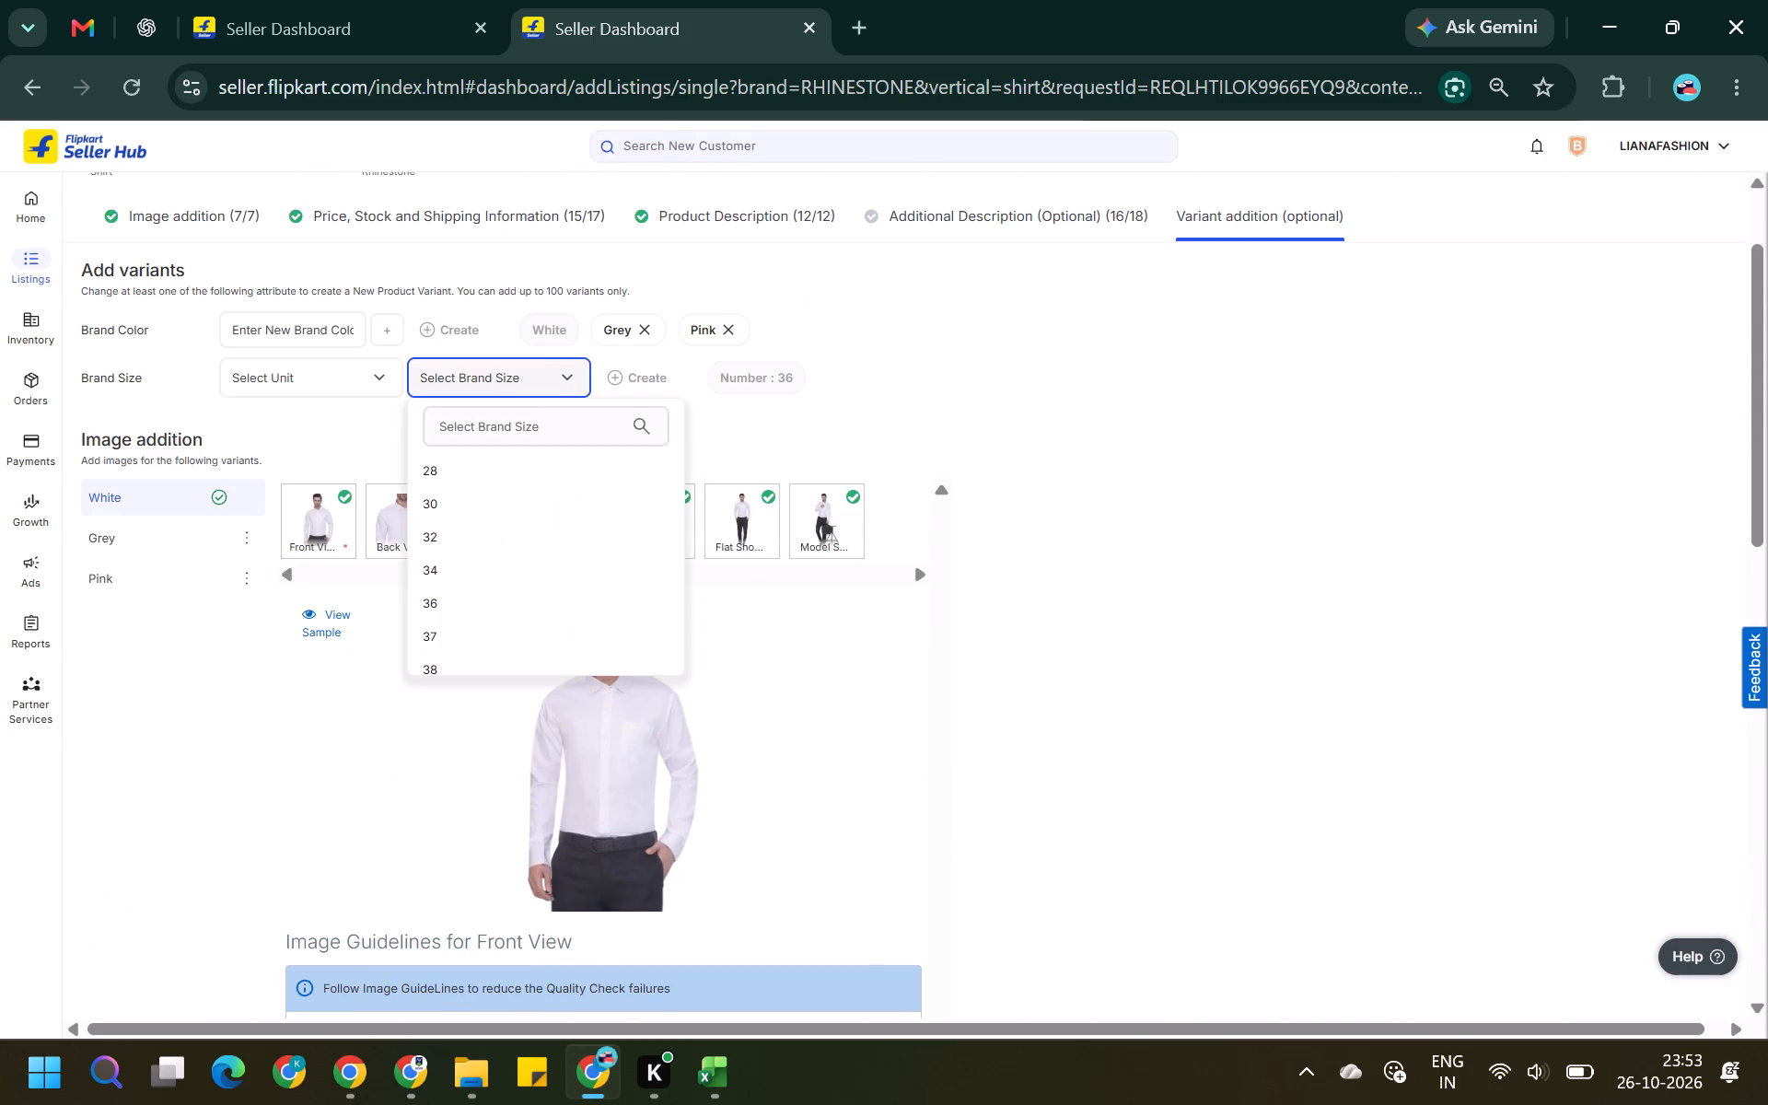
click(341, 434)
click(488, 366)
click(359, 386)
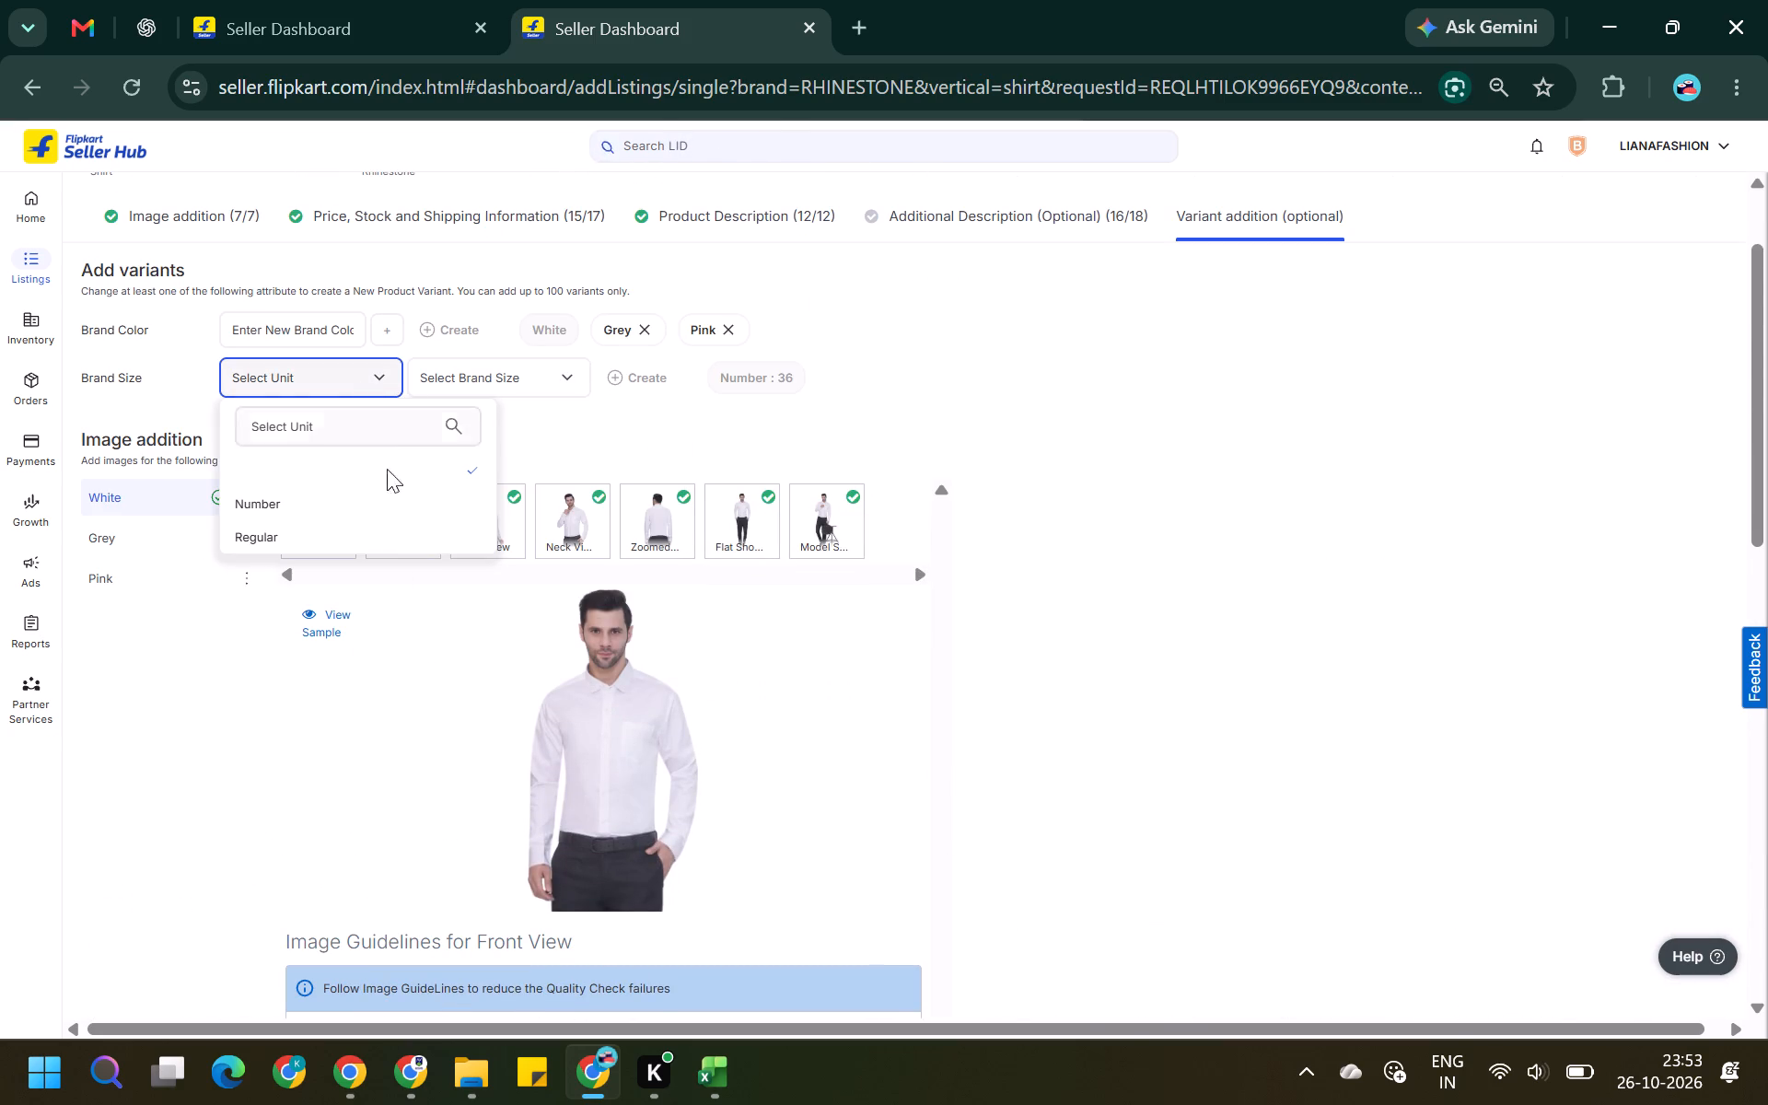
click(388, 500)
click(489, 386)
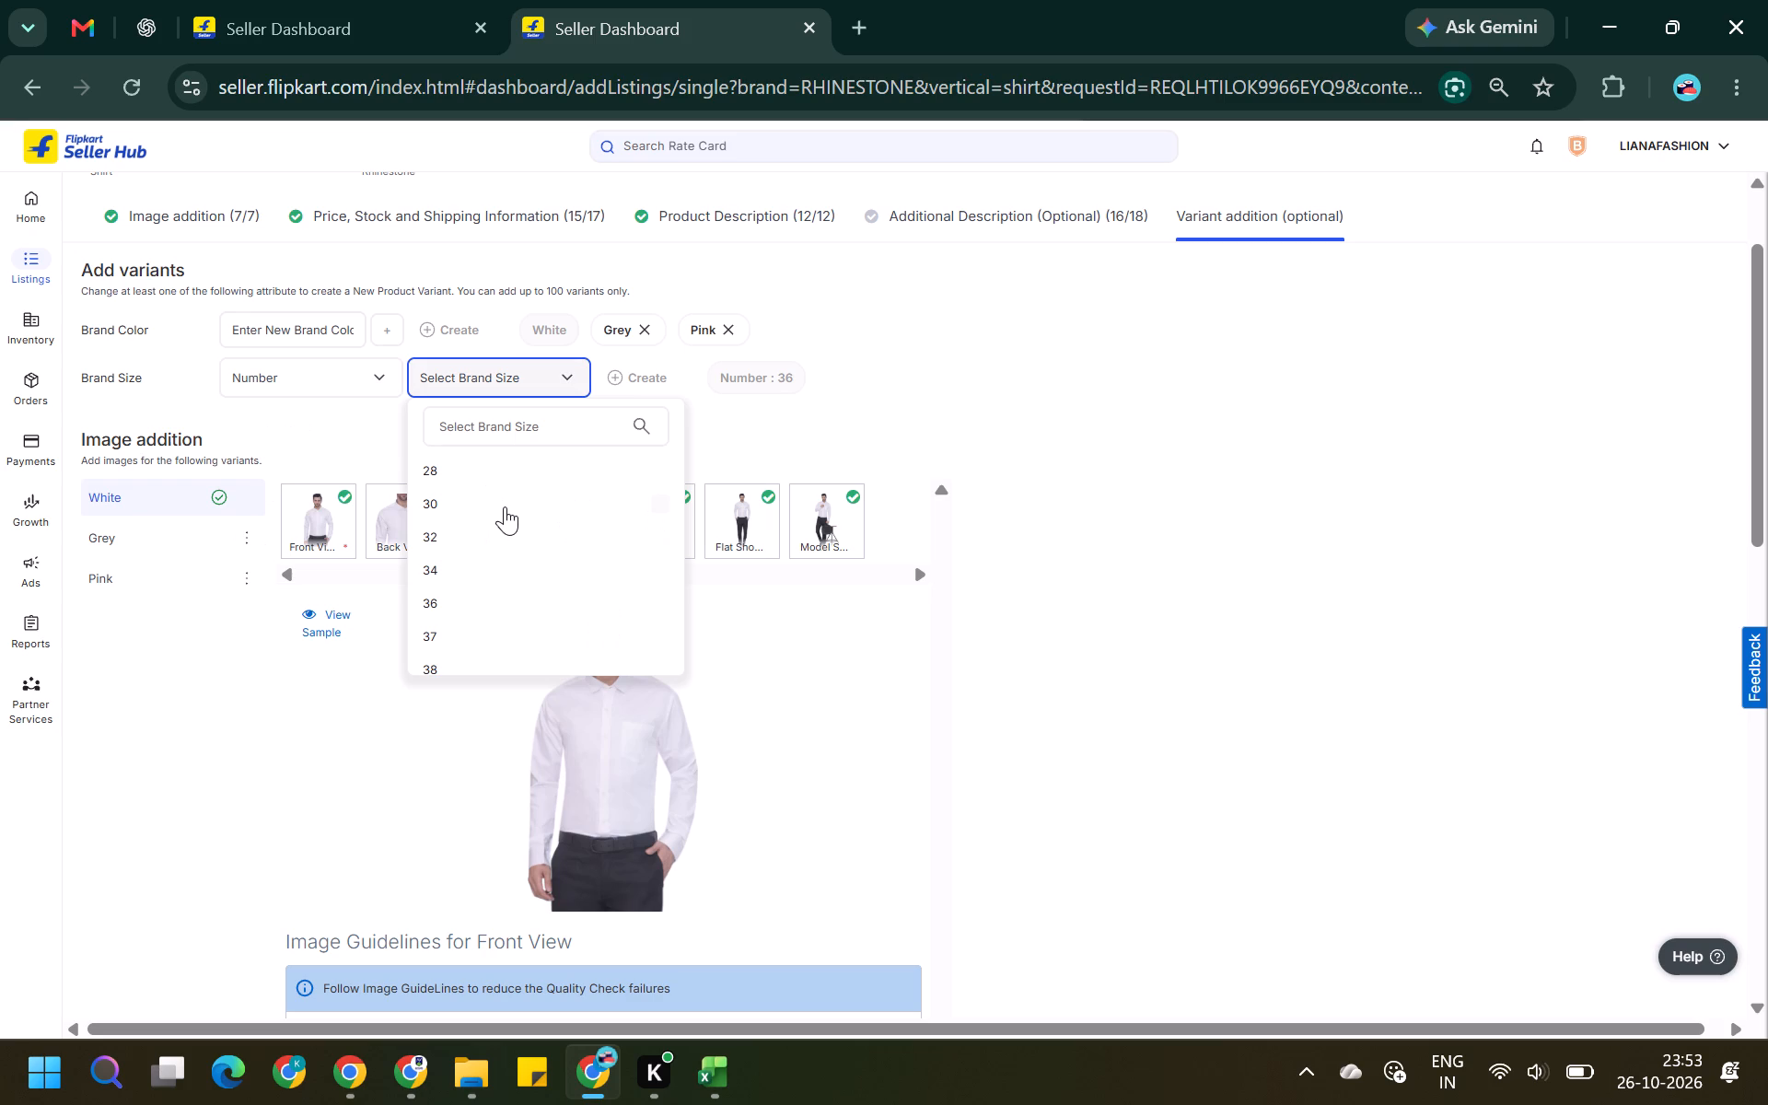
click(467, 669)
click(613, 389)
Create brand size variant 40 with the unit Number.
click(365, 393)
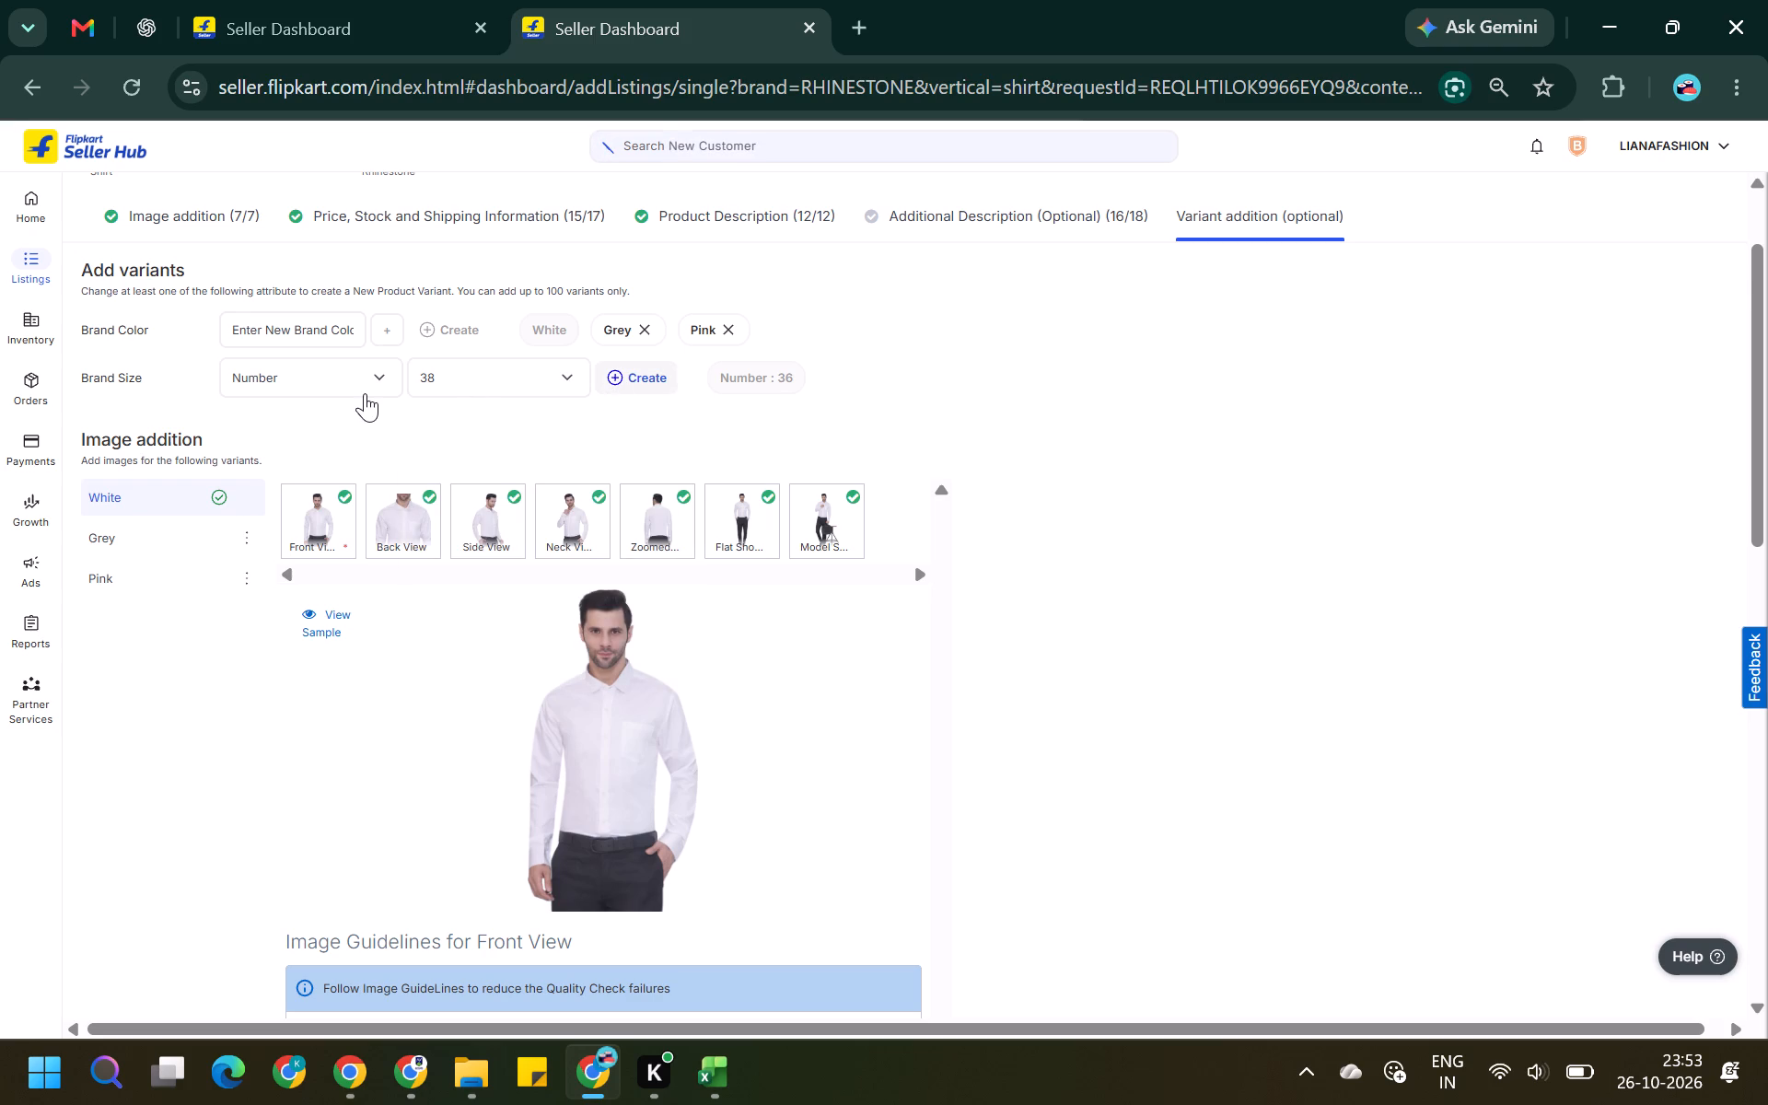
click(337, 507)
click(507, 383)
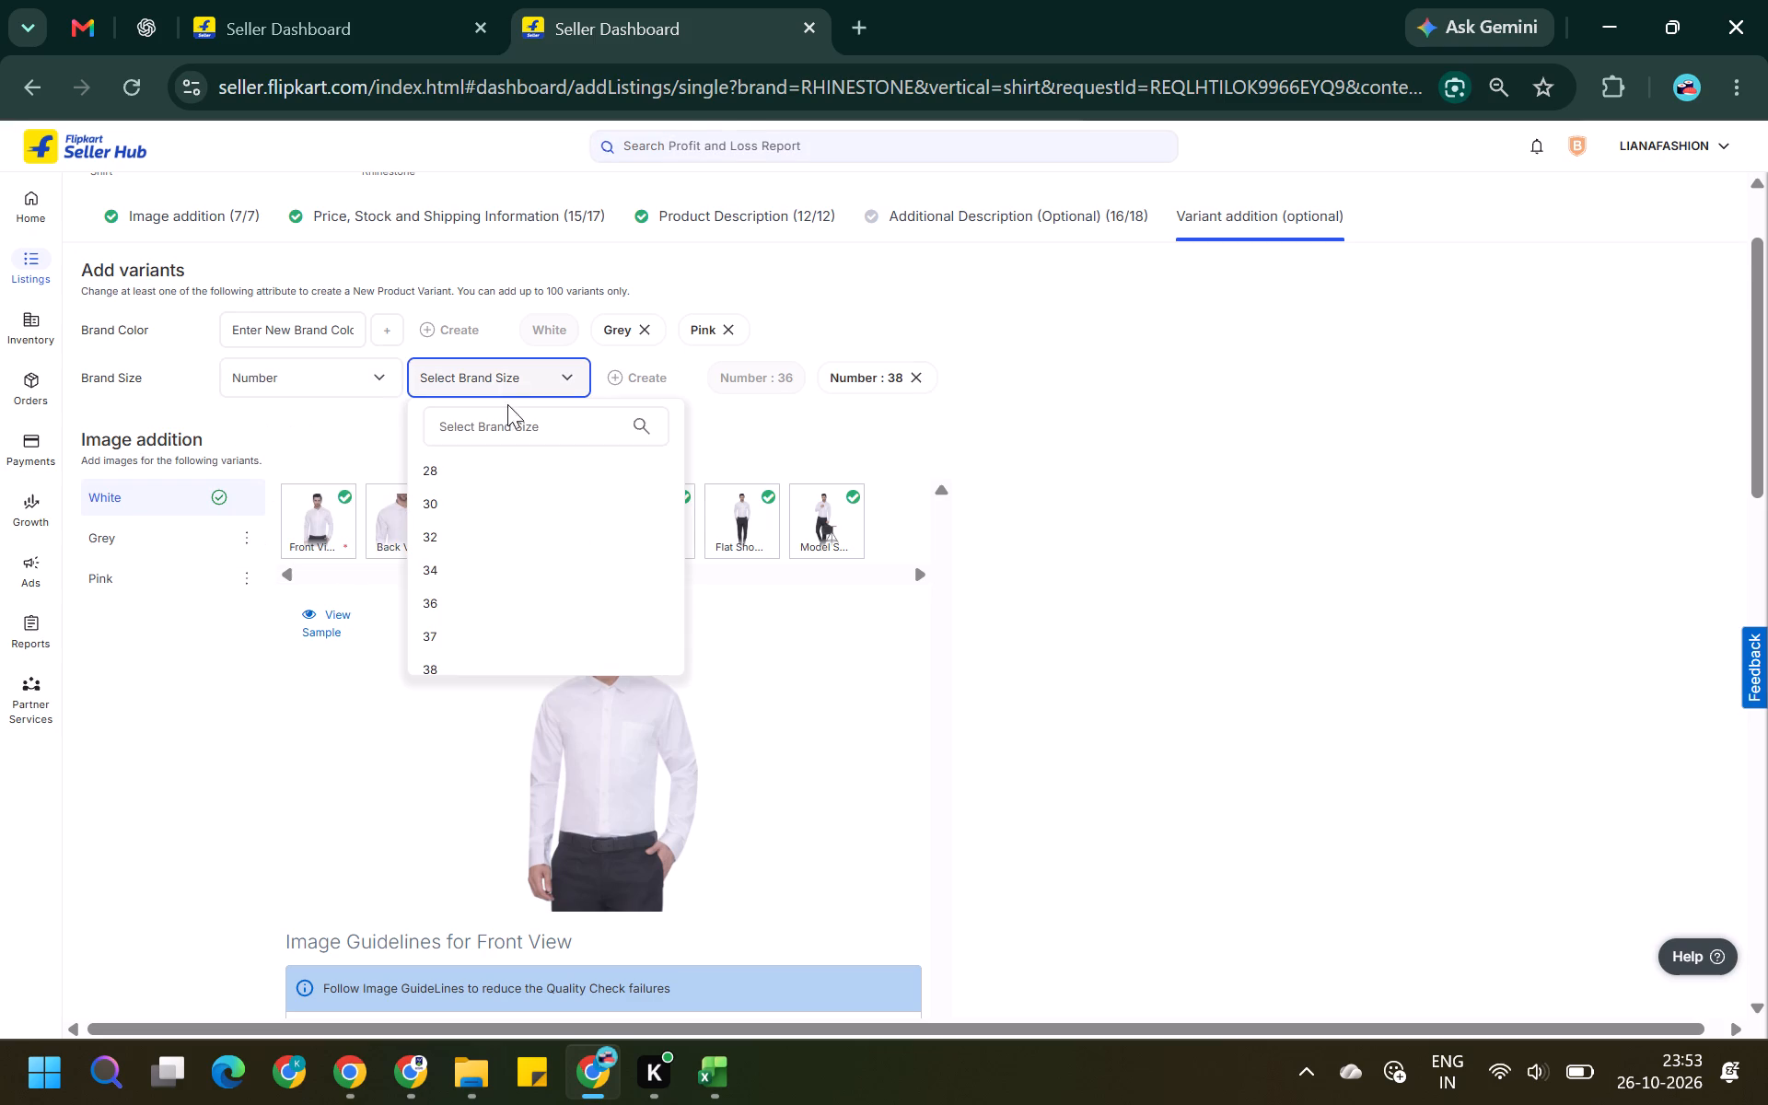
scroll(470, 634, down, 1)
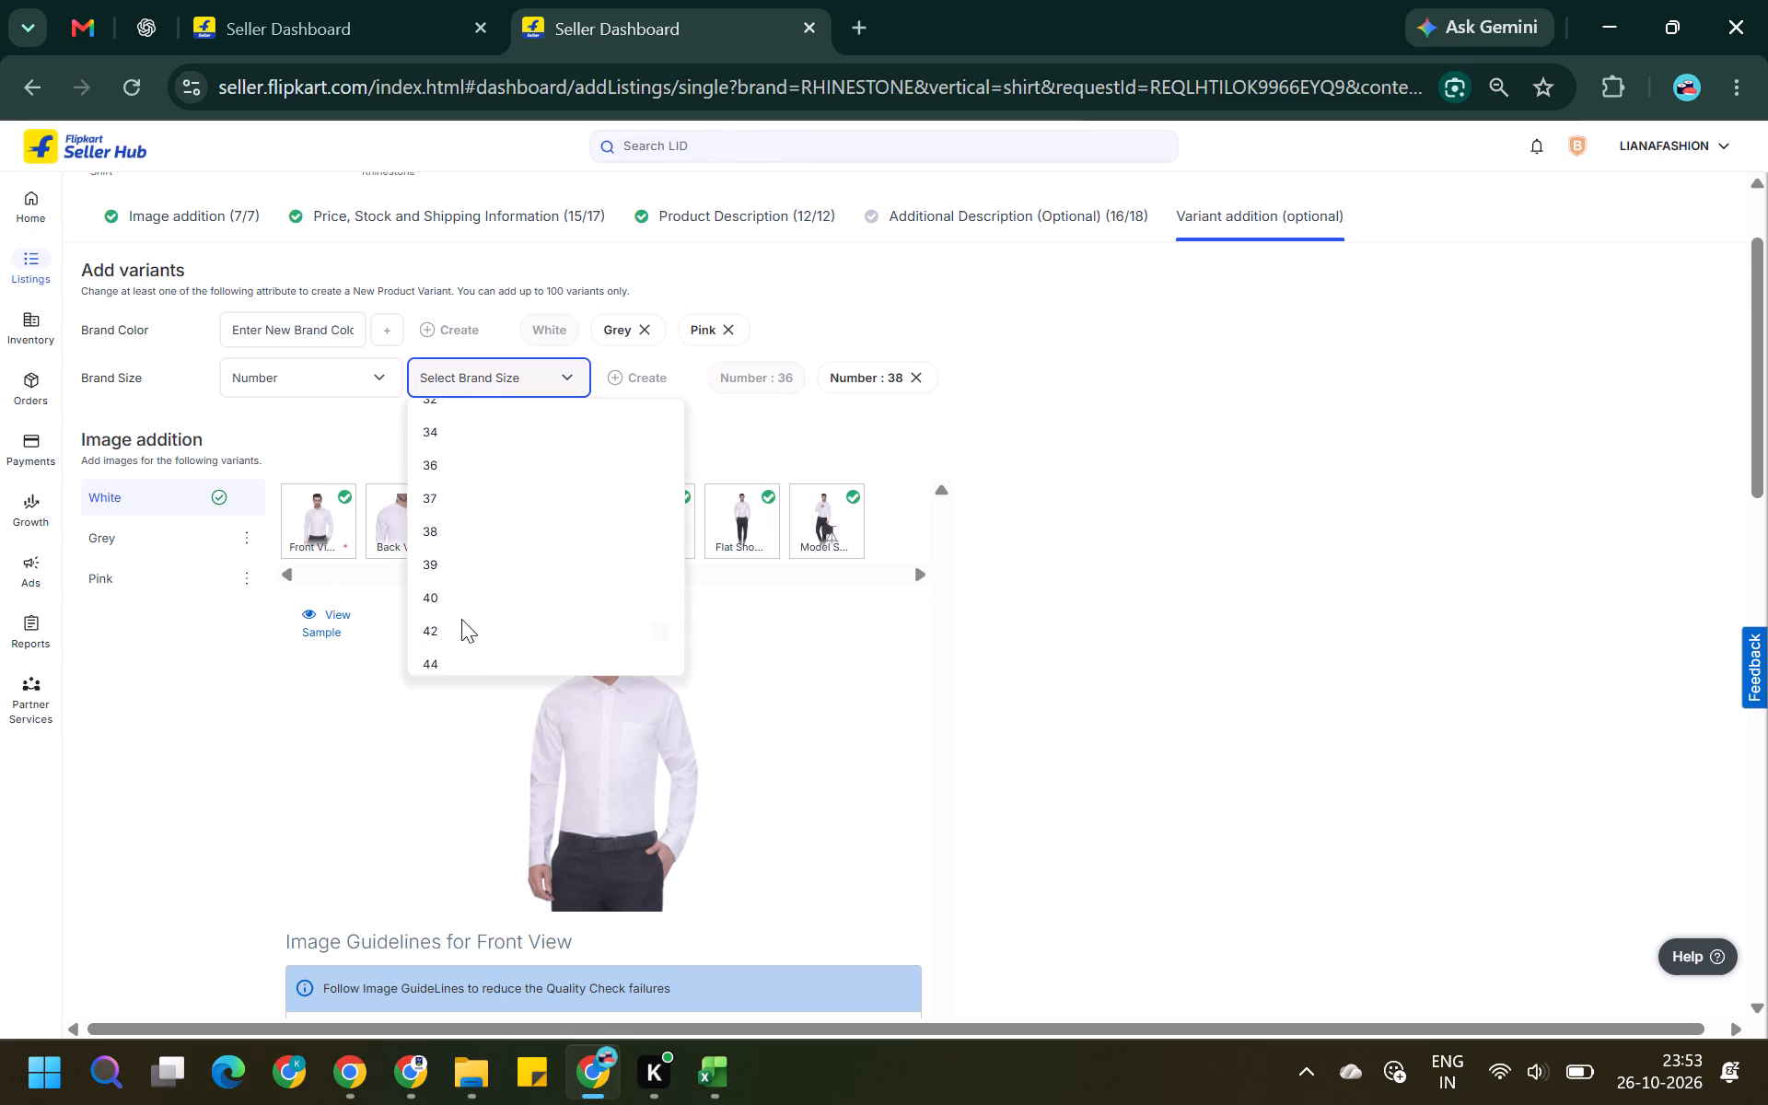
click(450, 600)
click(646, 371)
Create brand size variant 42 with the unit Number.
click(354, 379)
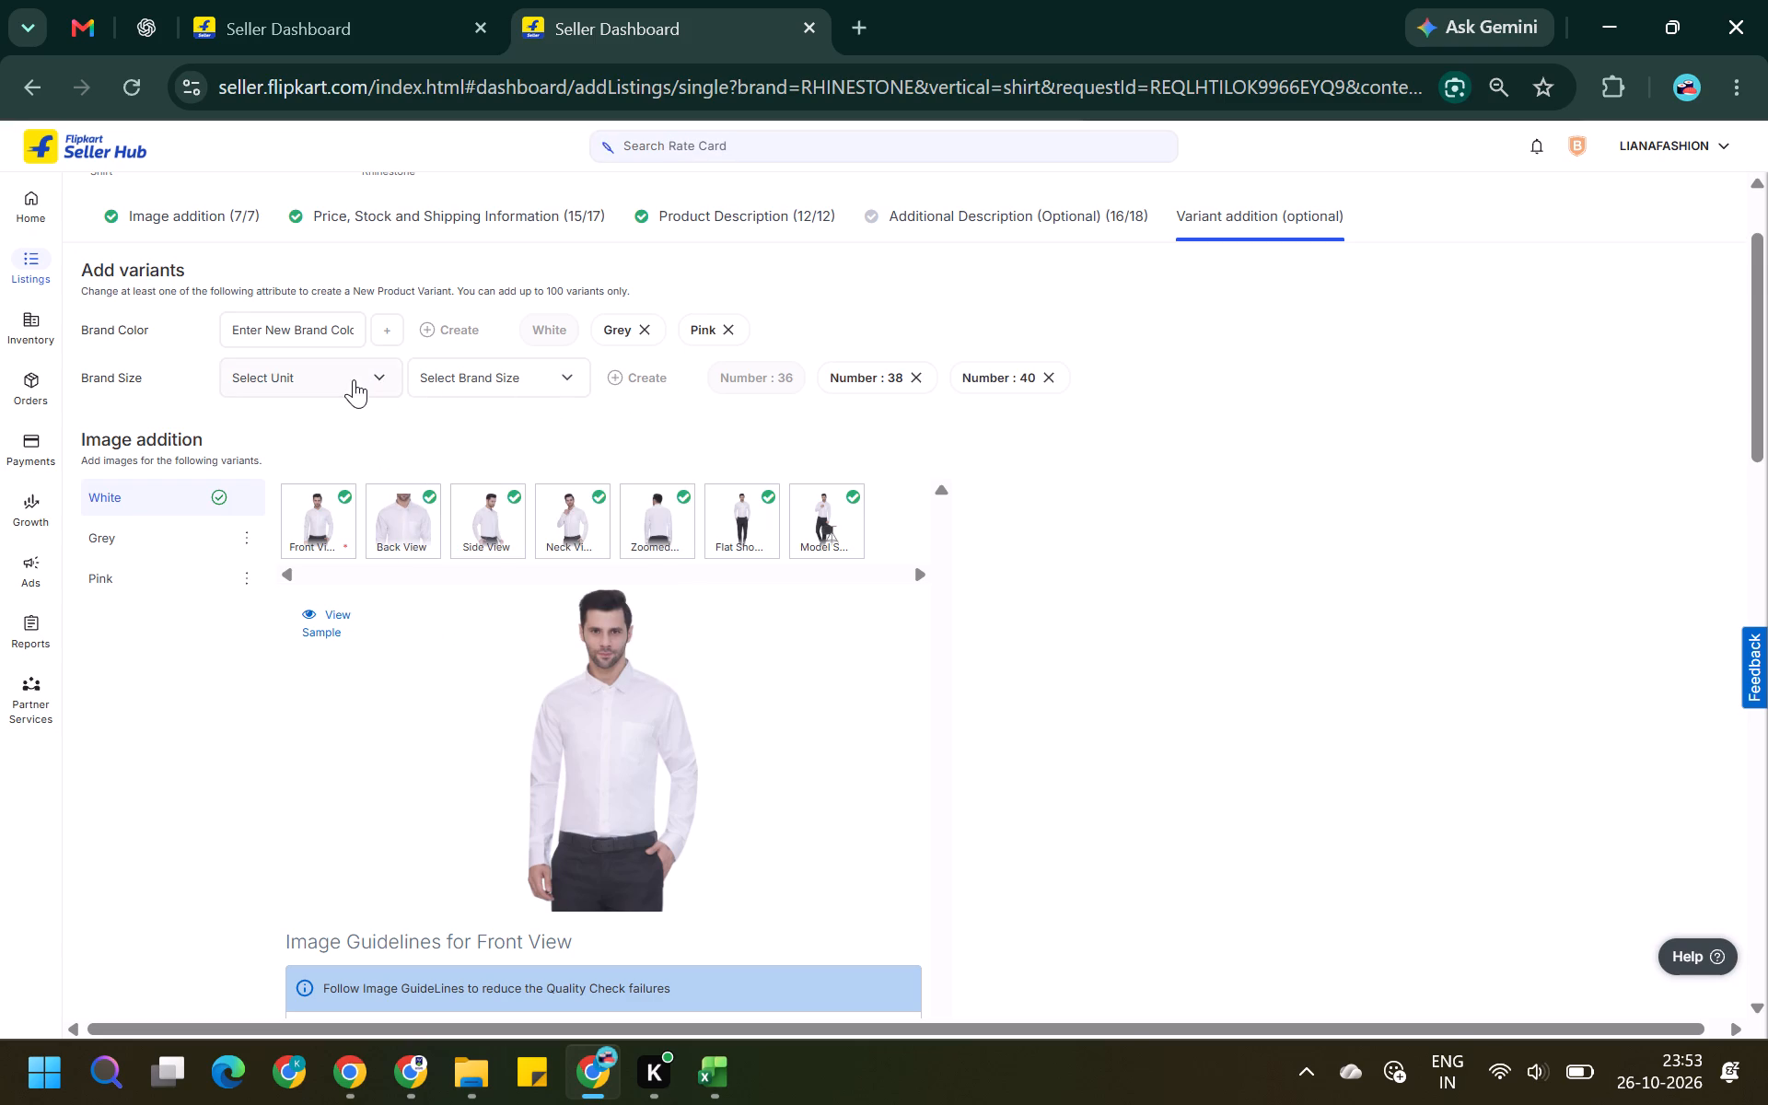
click(355, 497)
click(520, 366)
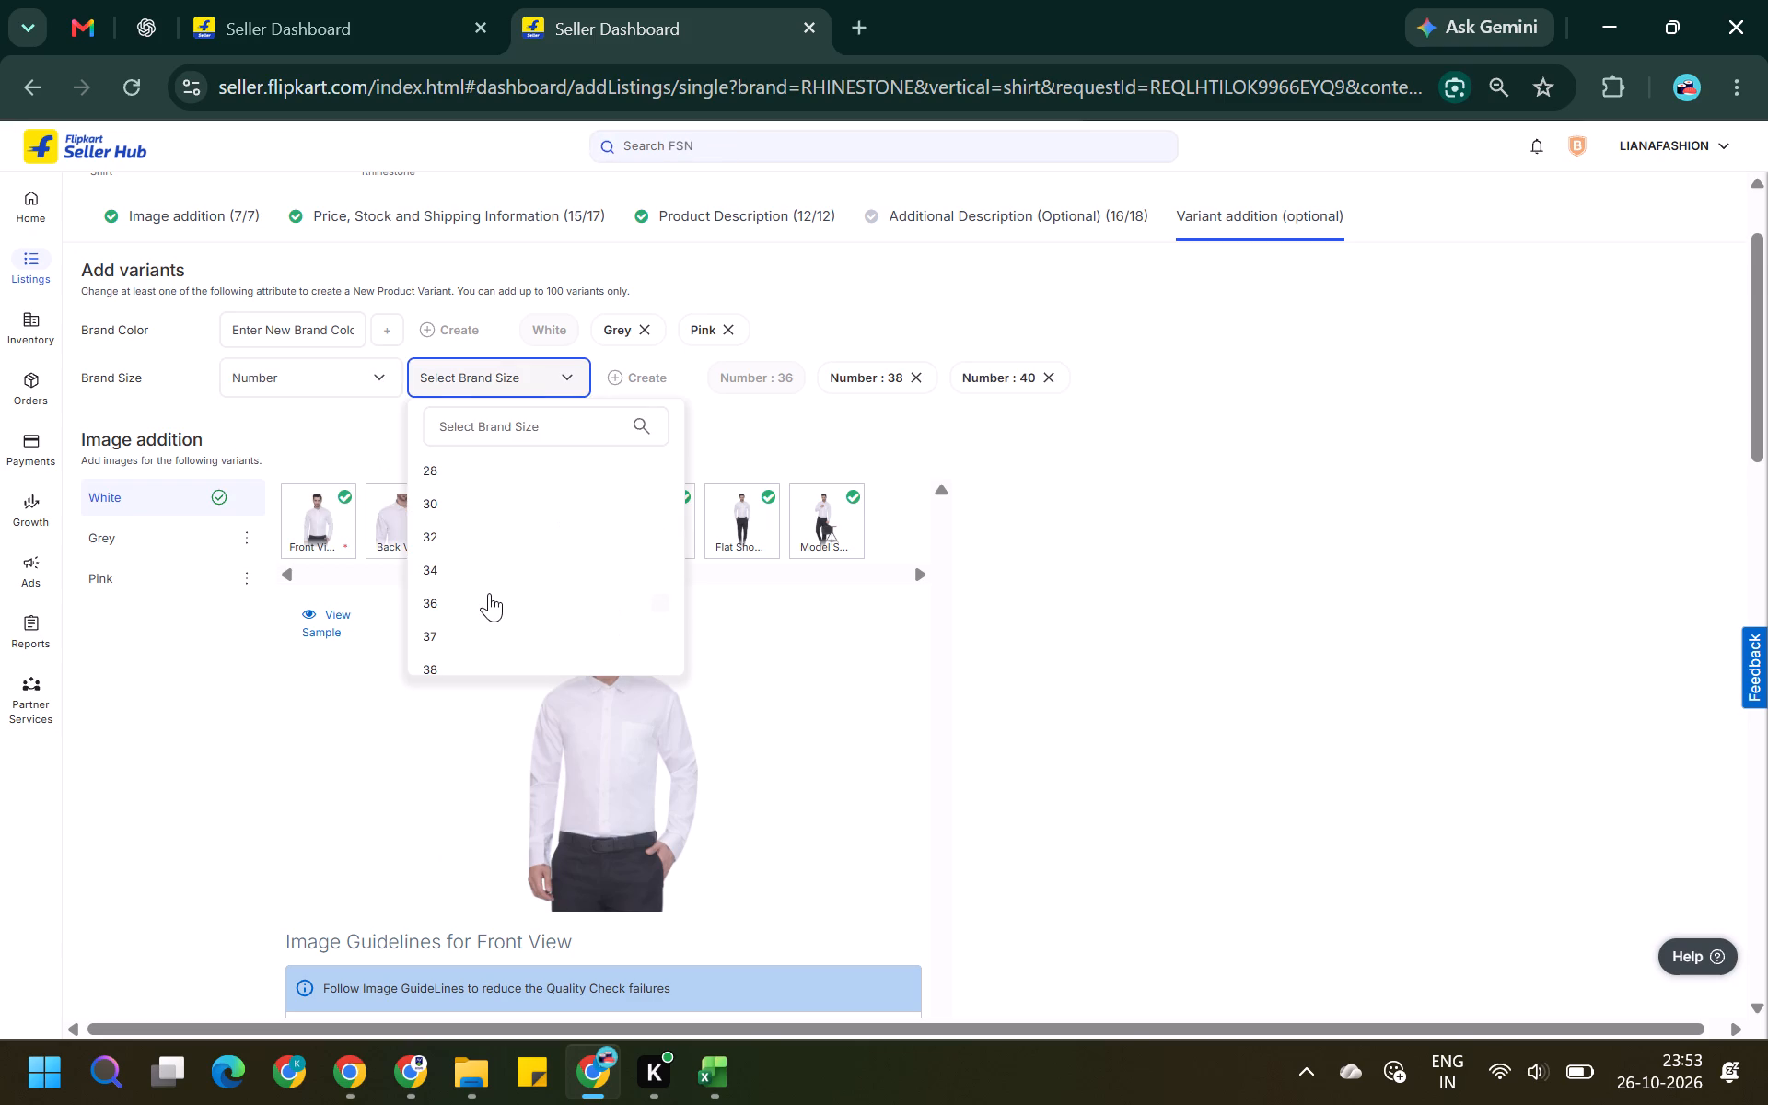
scroll(489, 593, down, 2)
click(476, 494)
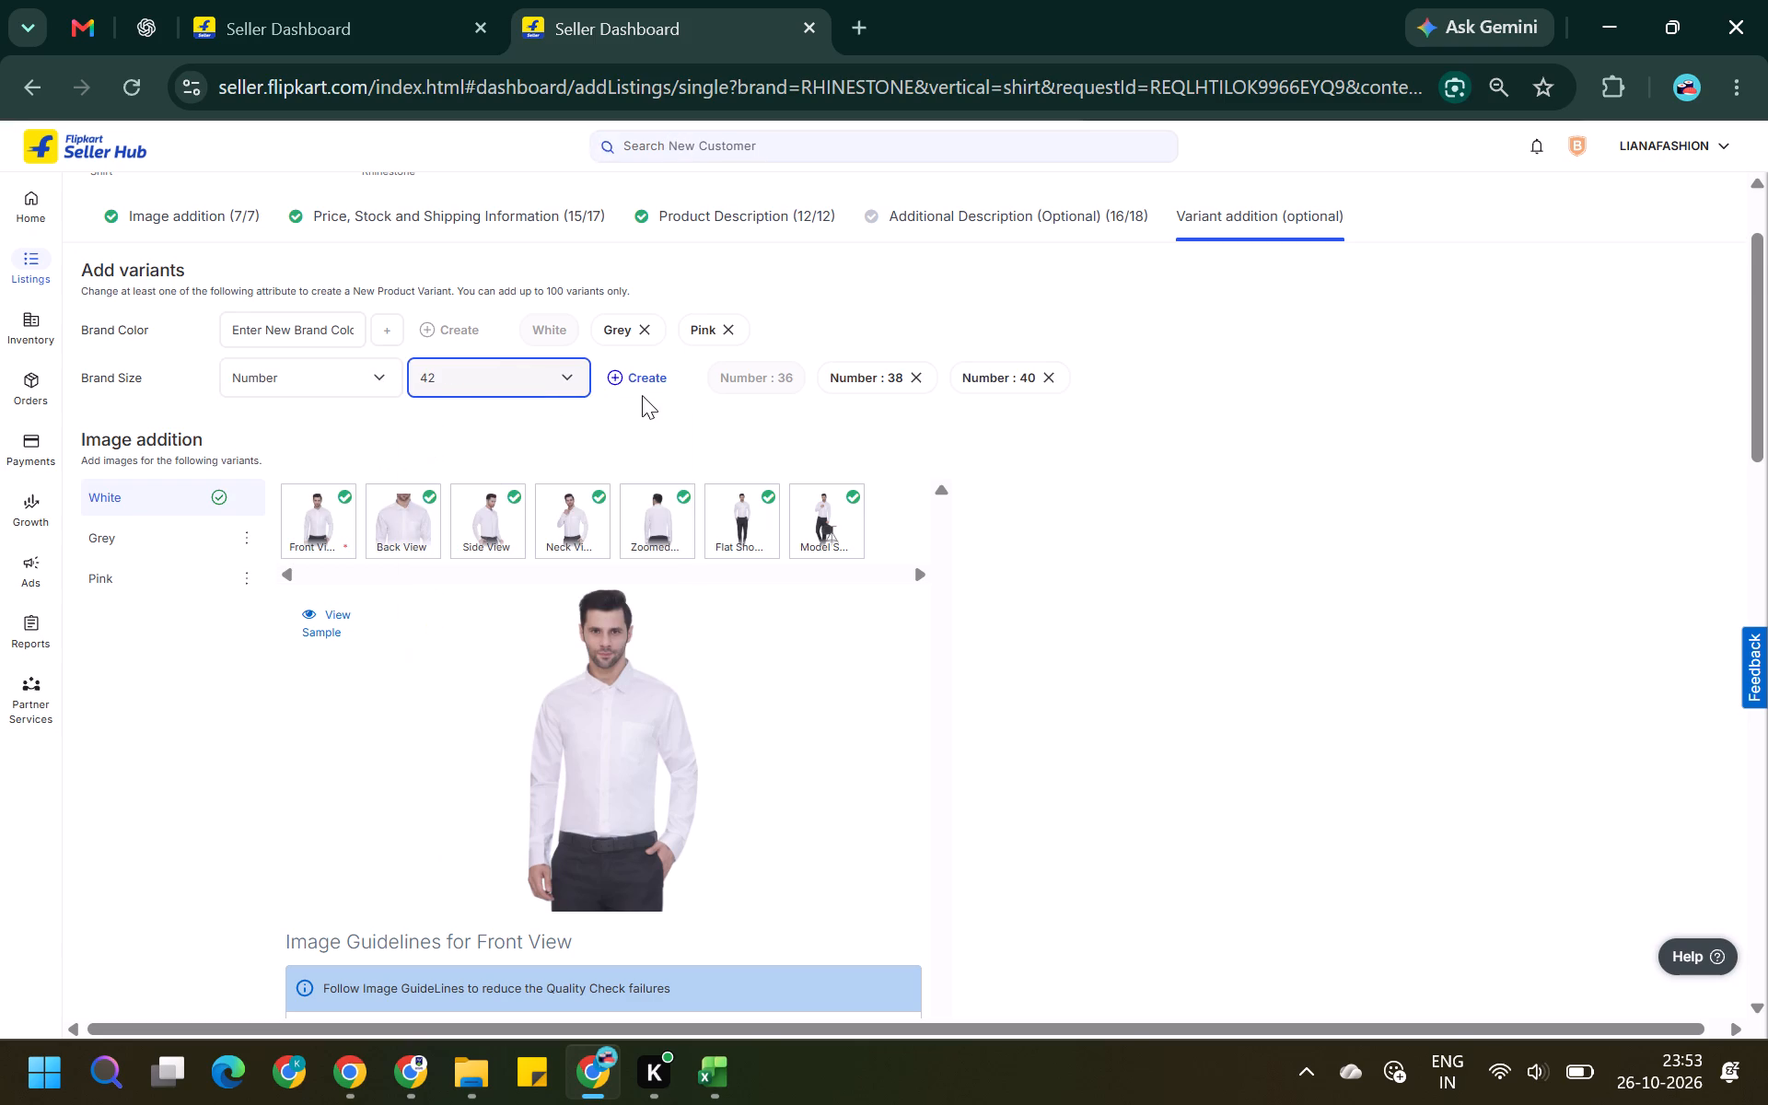
click(641, 388)
Create brand size variant 44 with the unit Number.
click(341, 388)
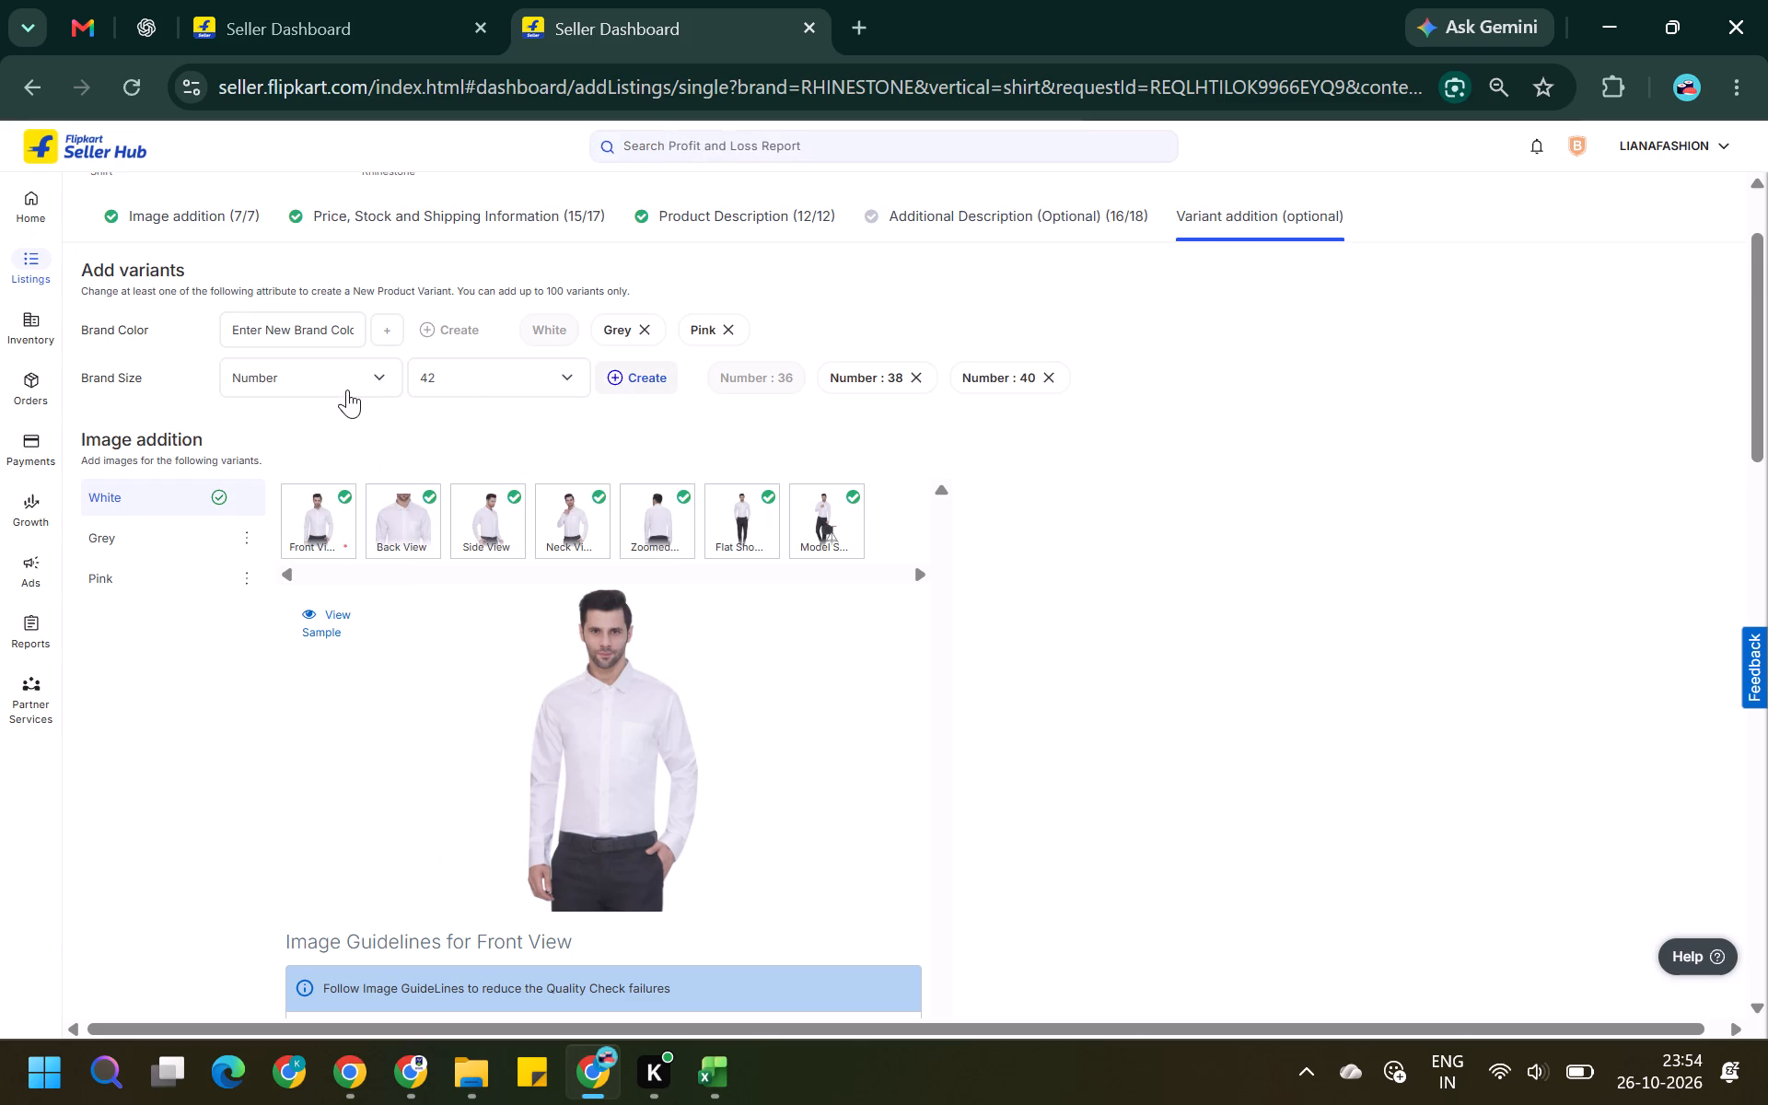
click(343, 498)
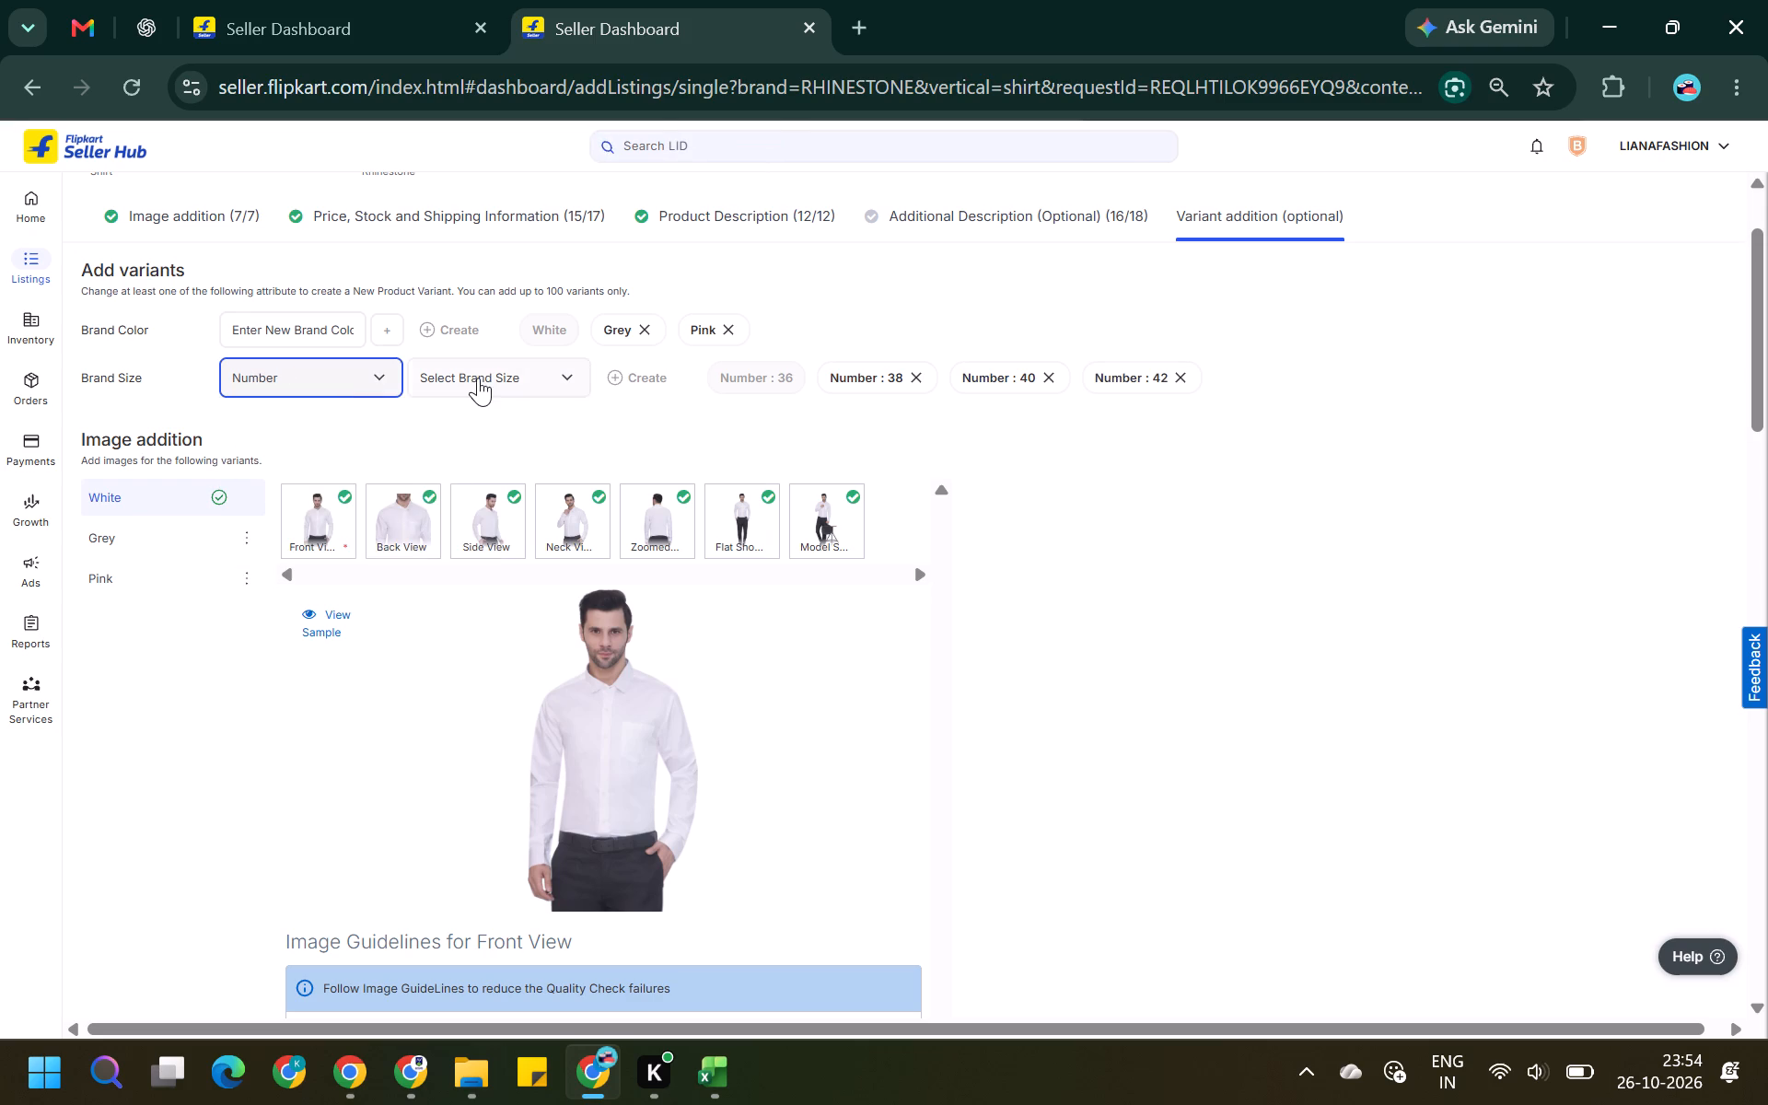
click(480, 378)
scroll(472, 608, down, 2)
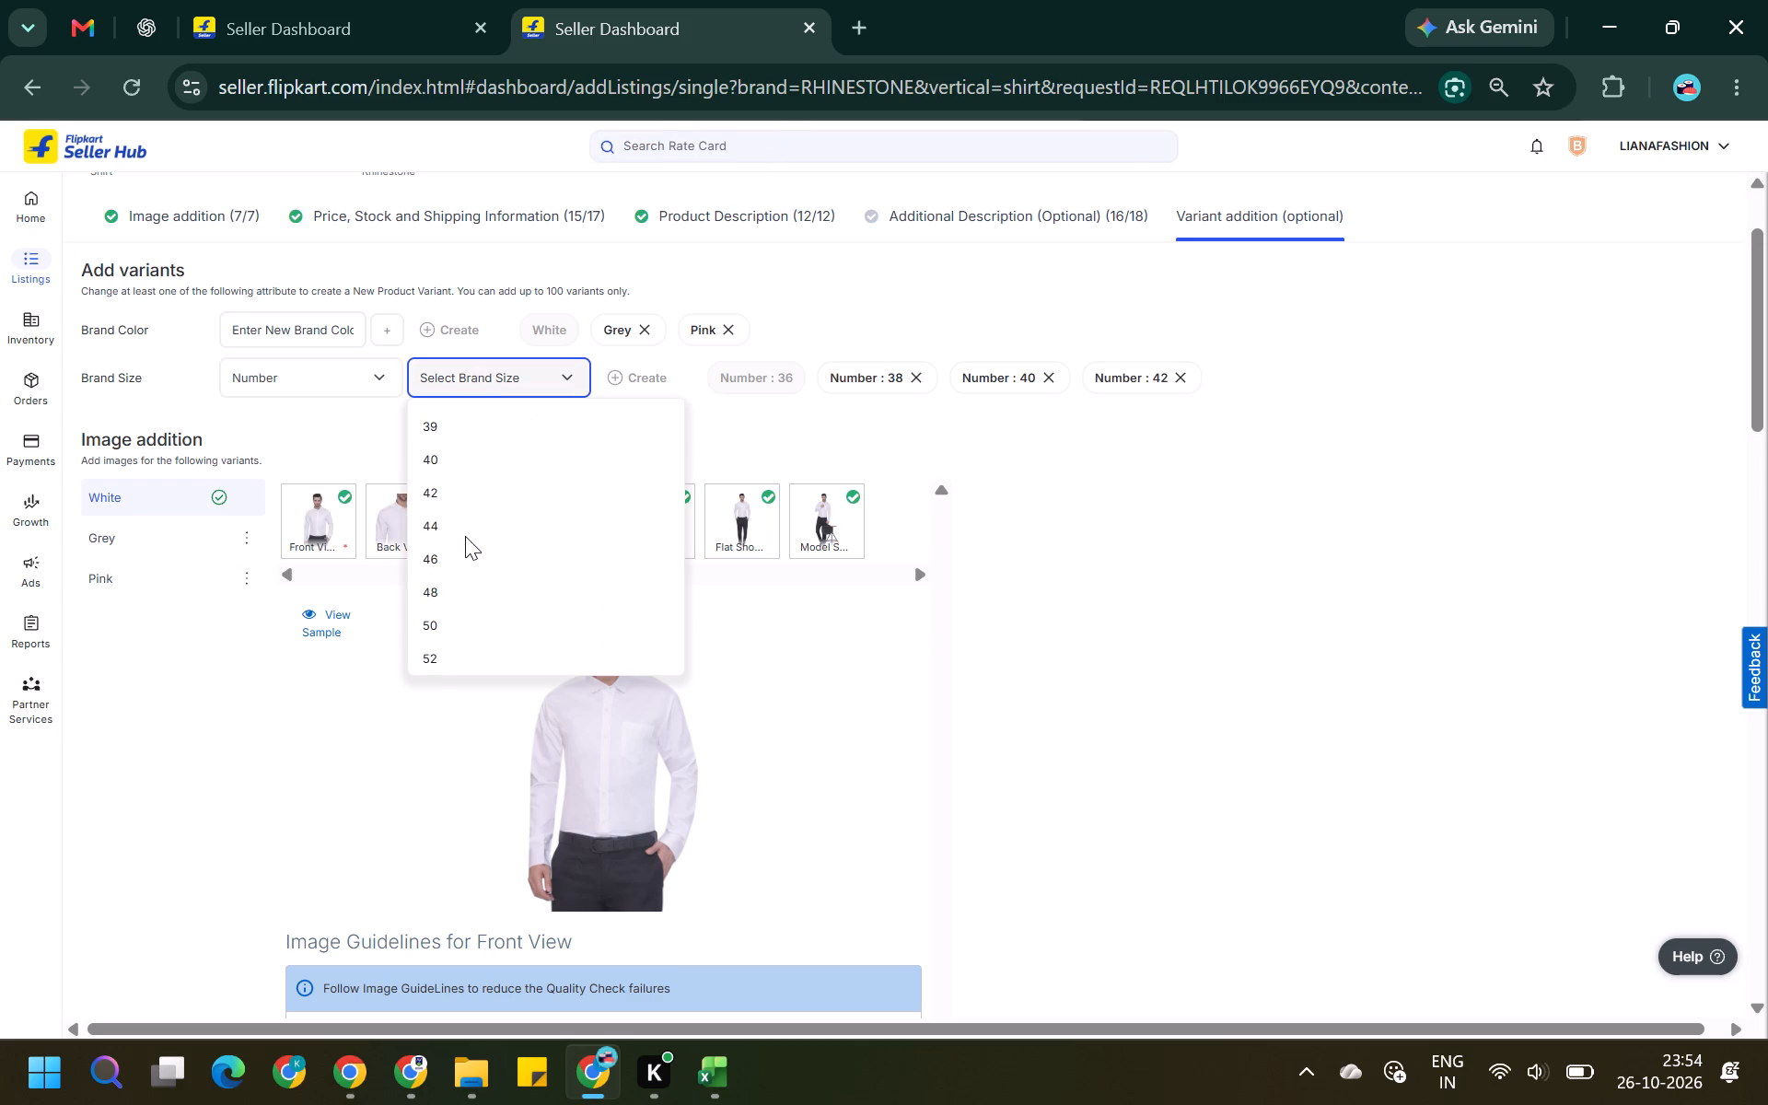
click(465, 536)
click(483, 525)
click(639, 372)
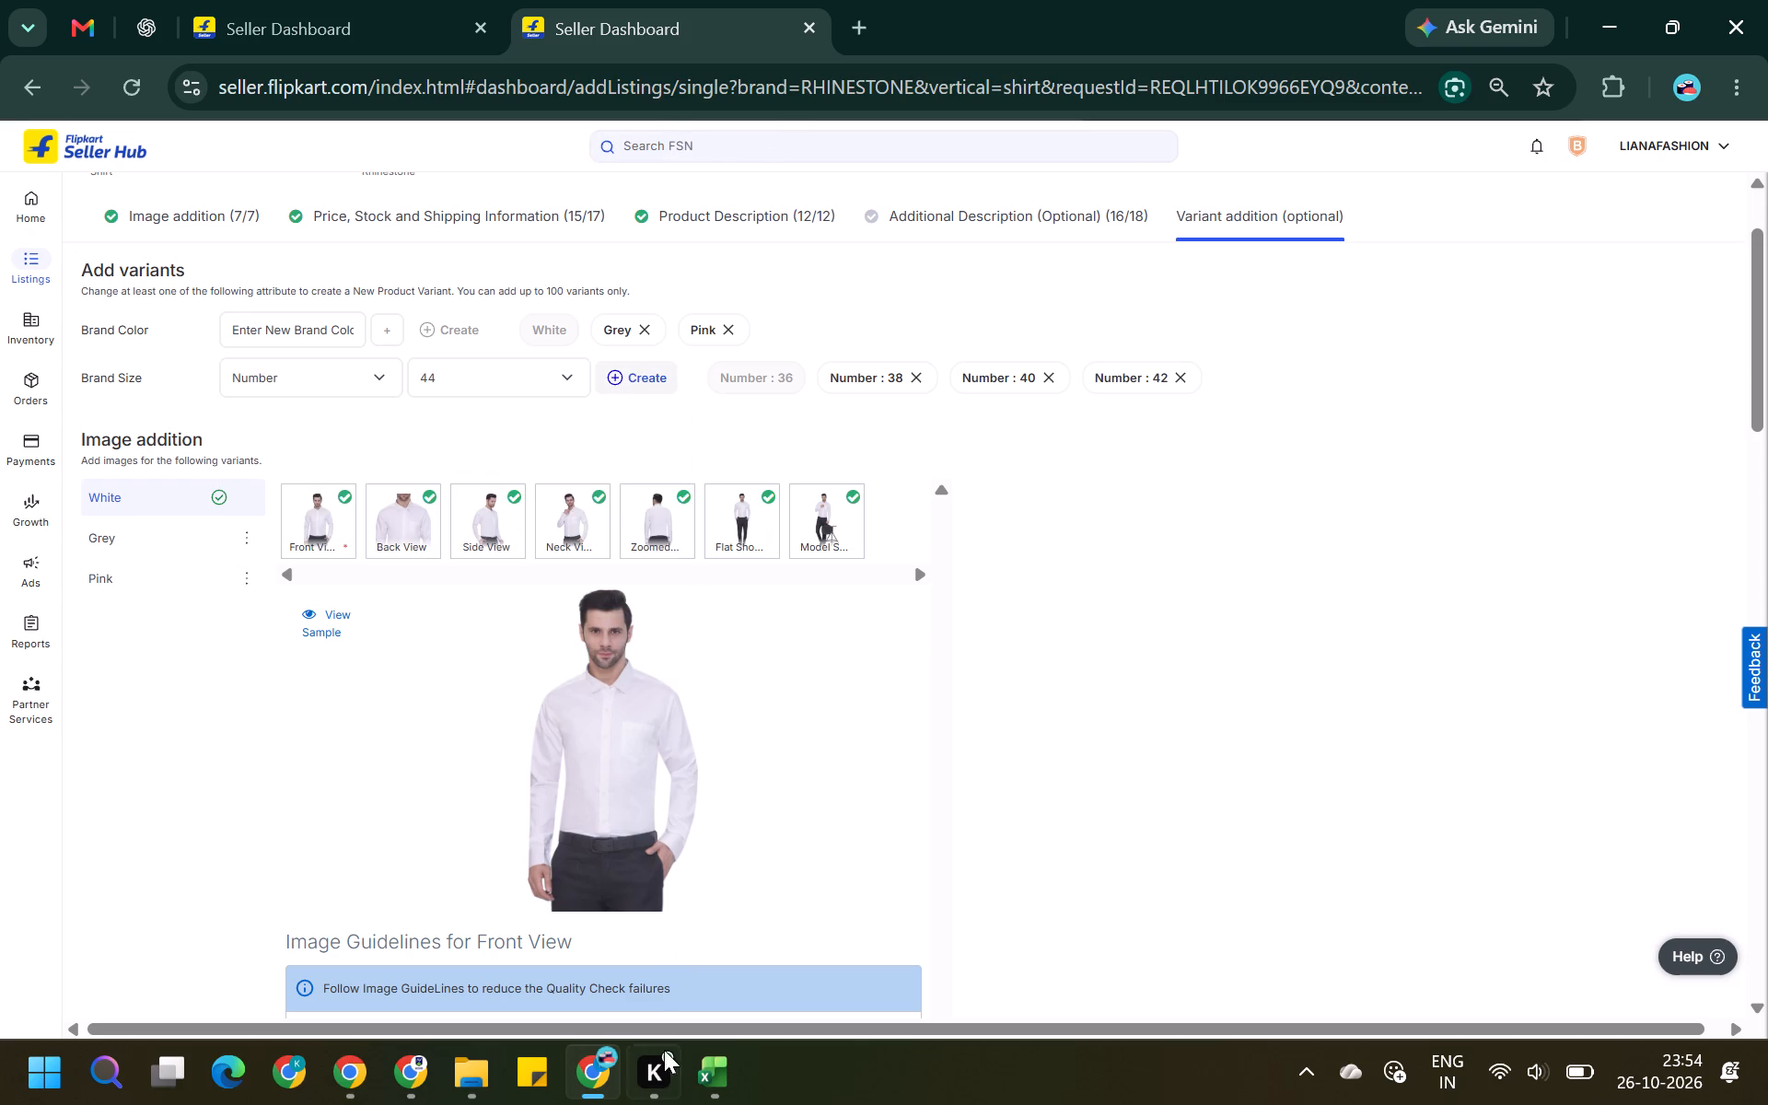
Consult the SKU workbook in Excel, move Excel ahead of the Flipkart Chrome window in the taskbar order, and return to the listing.
click(702, 1092)
drag(711, 1078, 600, 1079)
click(644, 1077)
Create brand size variant 46 with the unit Number.
click(374, 380)
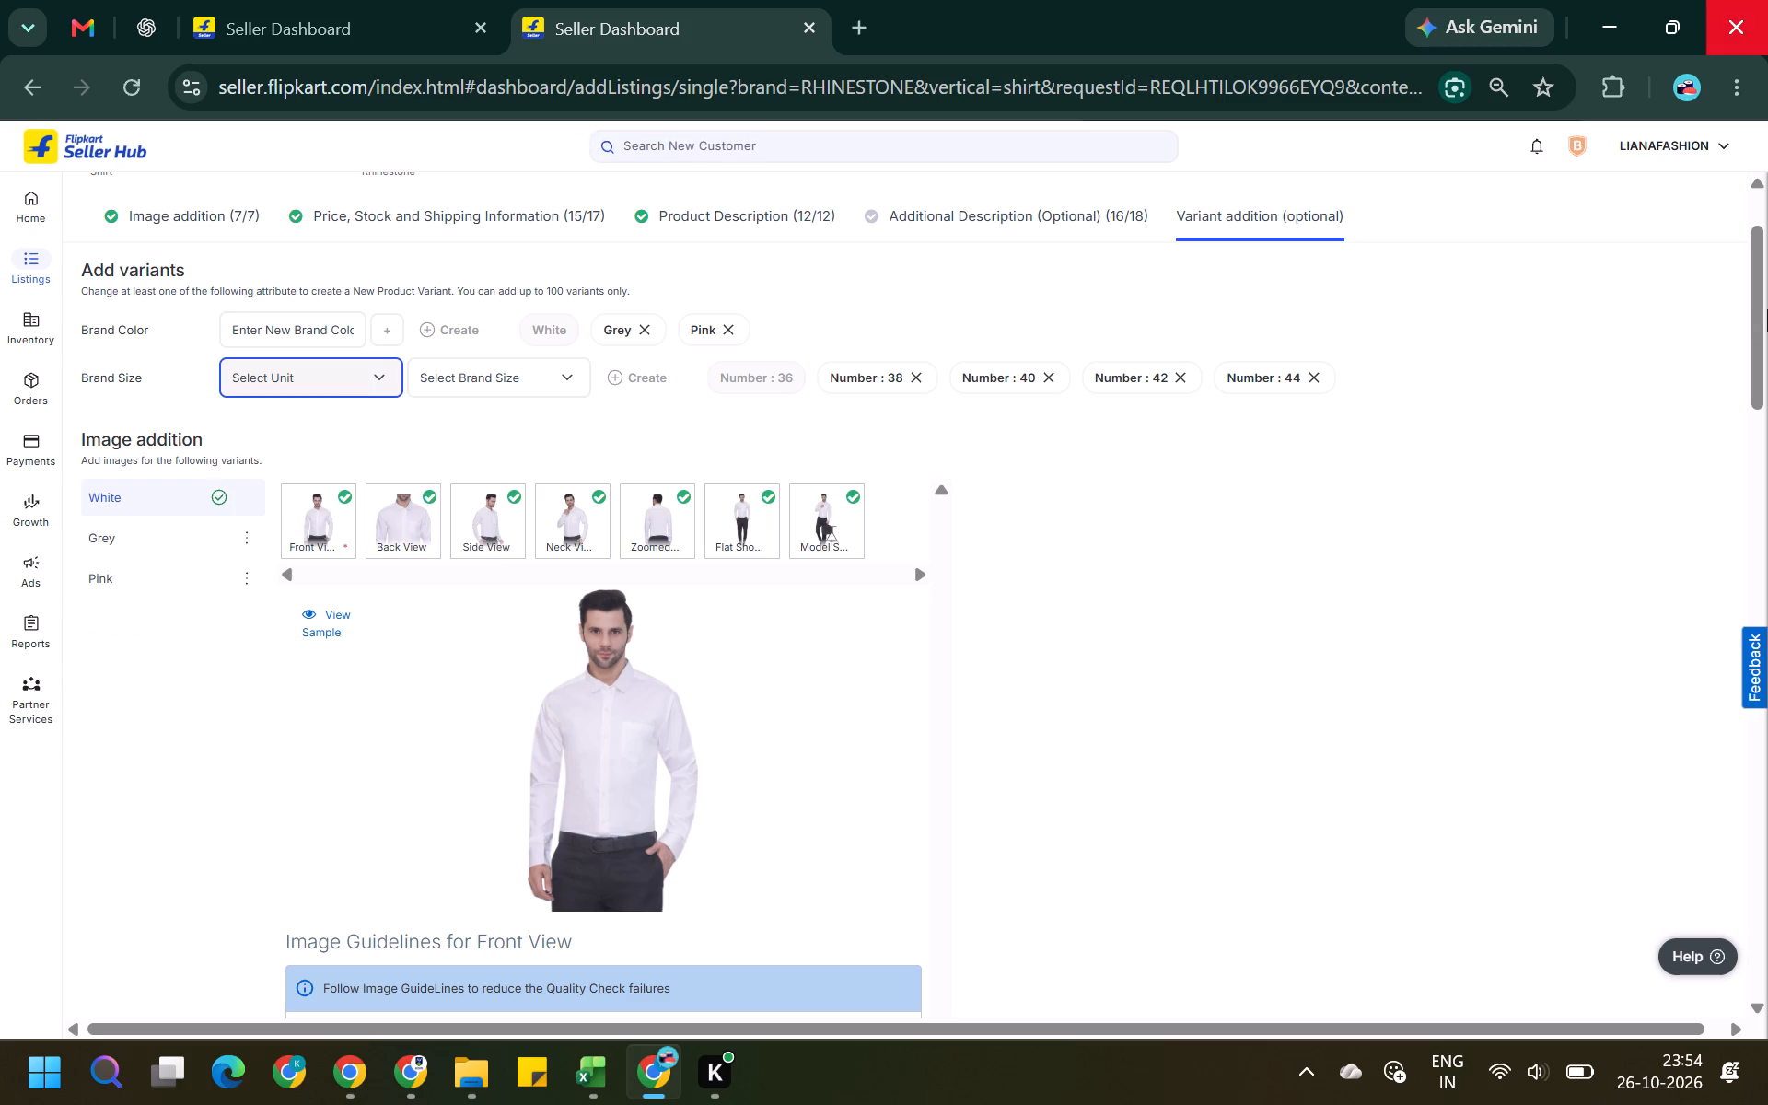
click(279, 396)
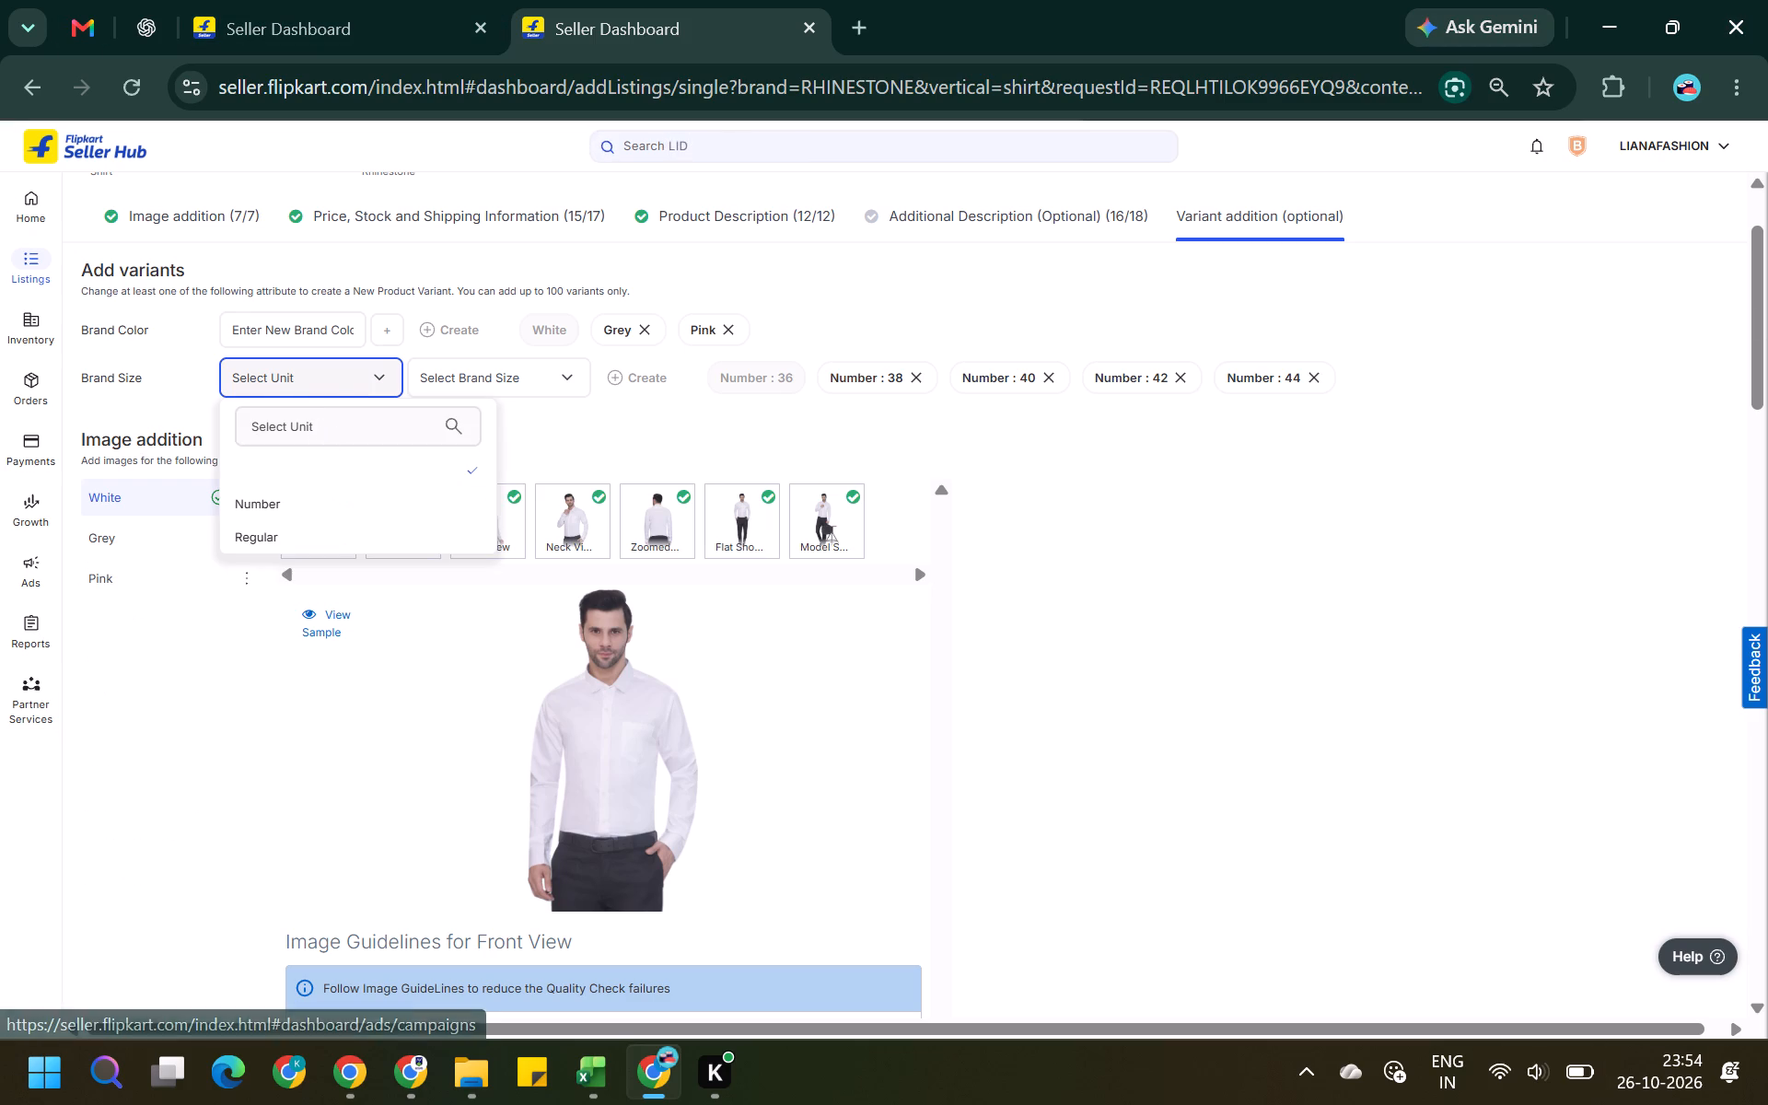
click(293, 500)
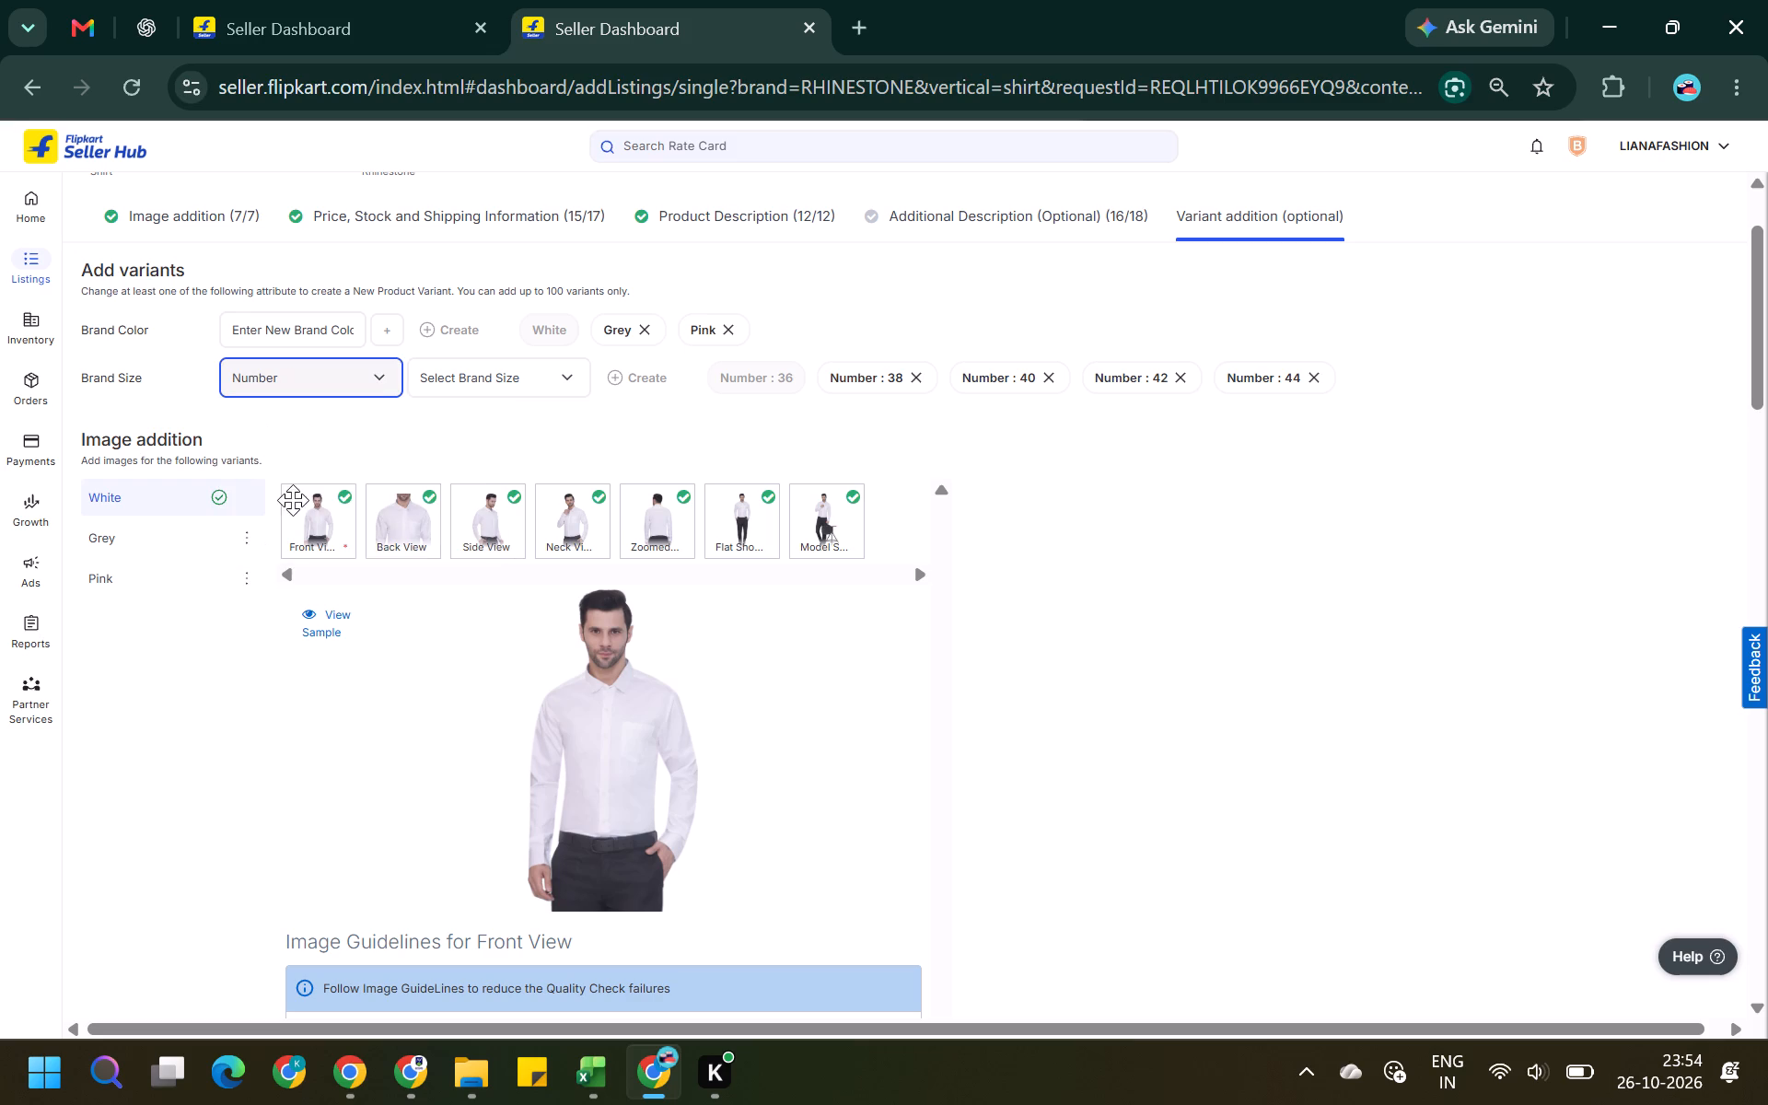
click(502, 381)
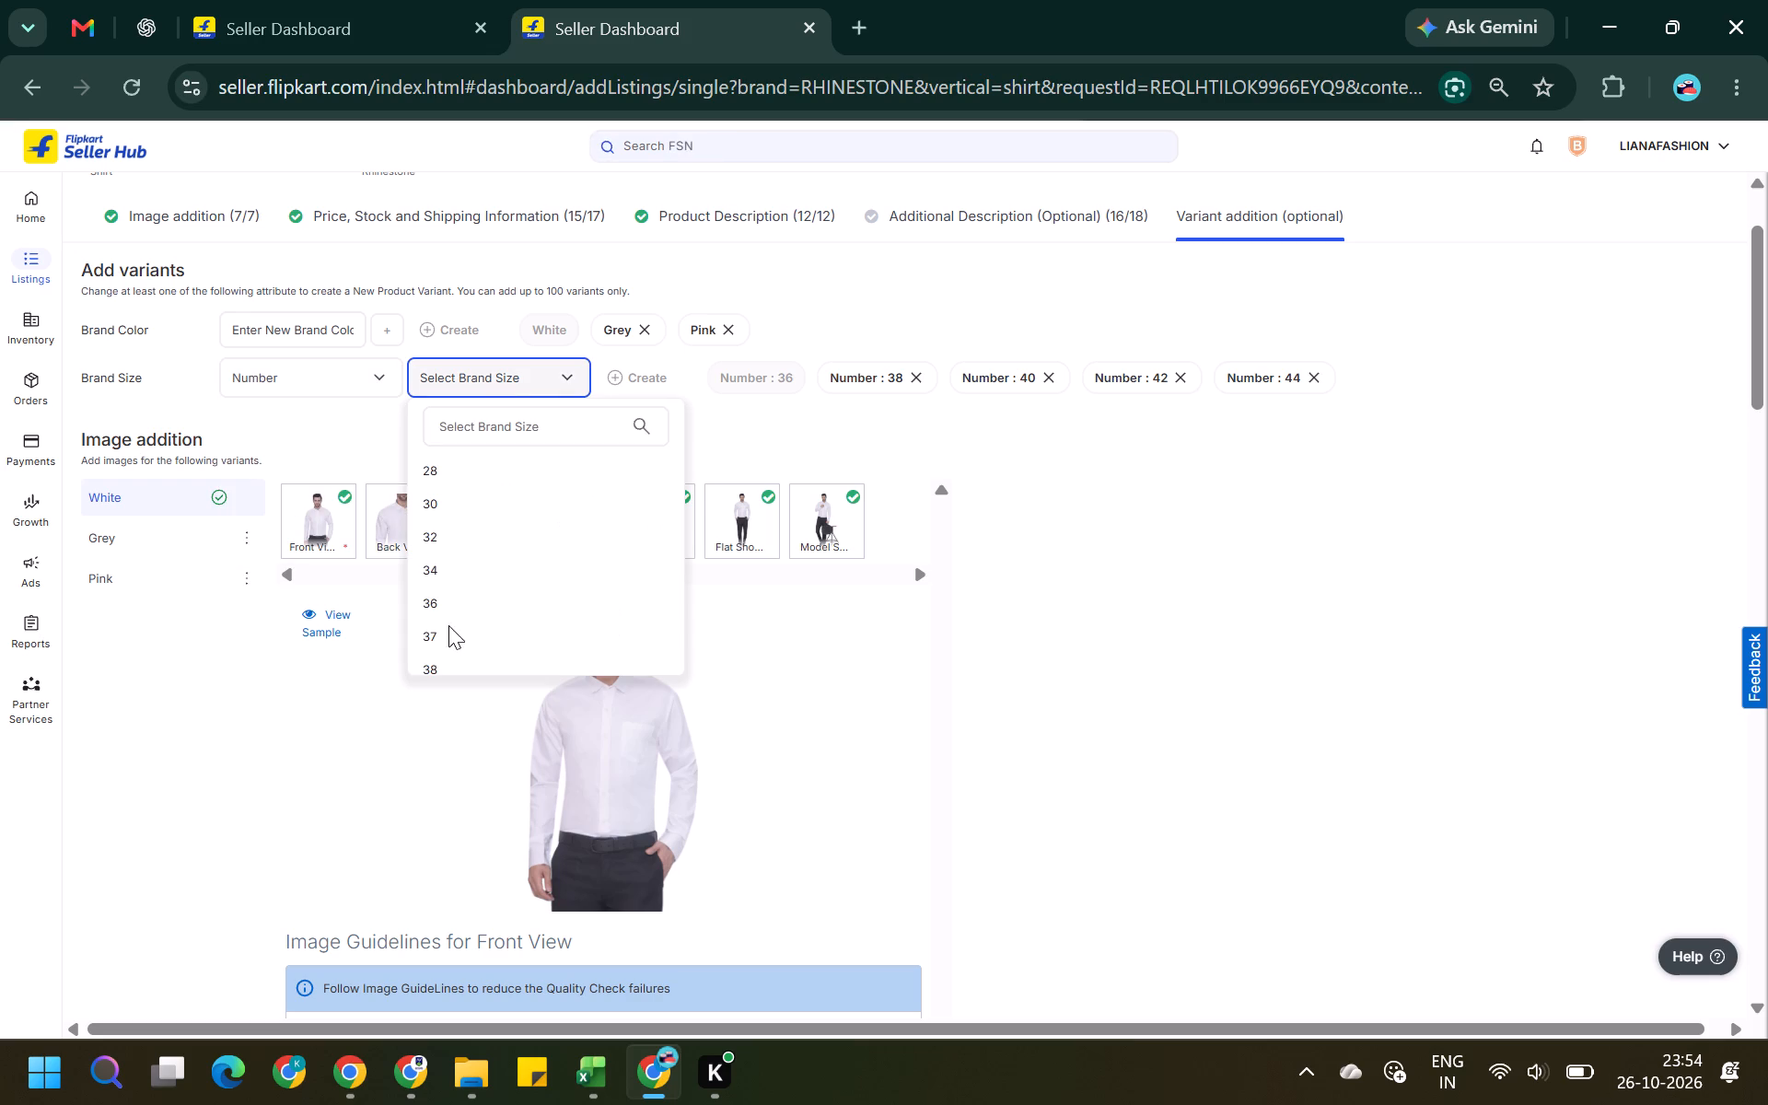
scroll(448, 625, down, 2)
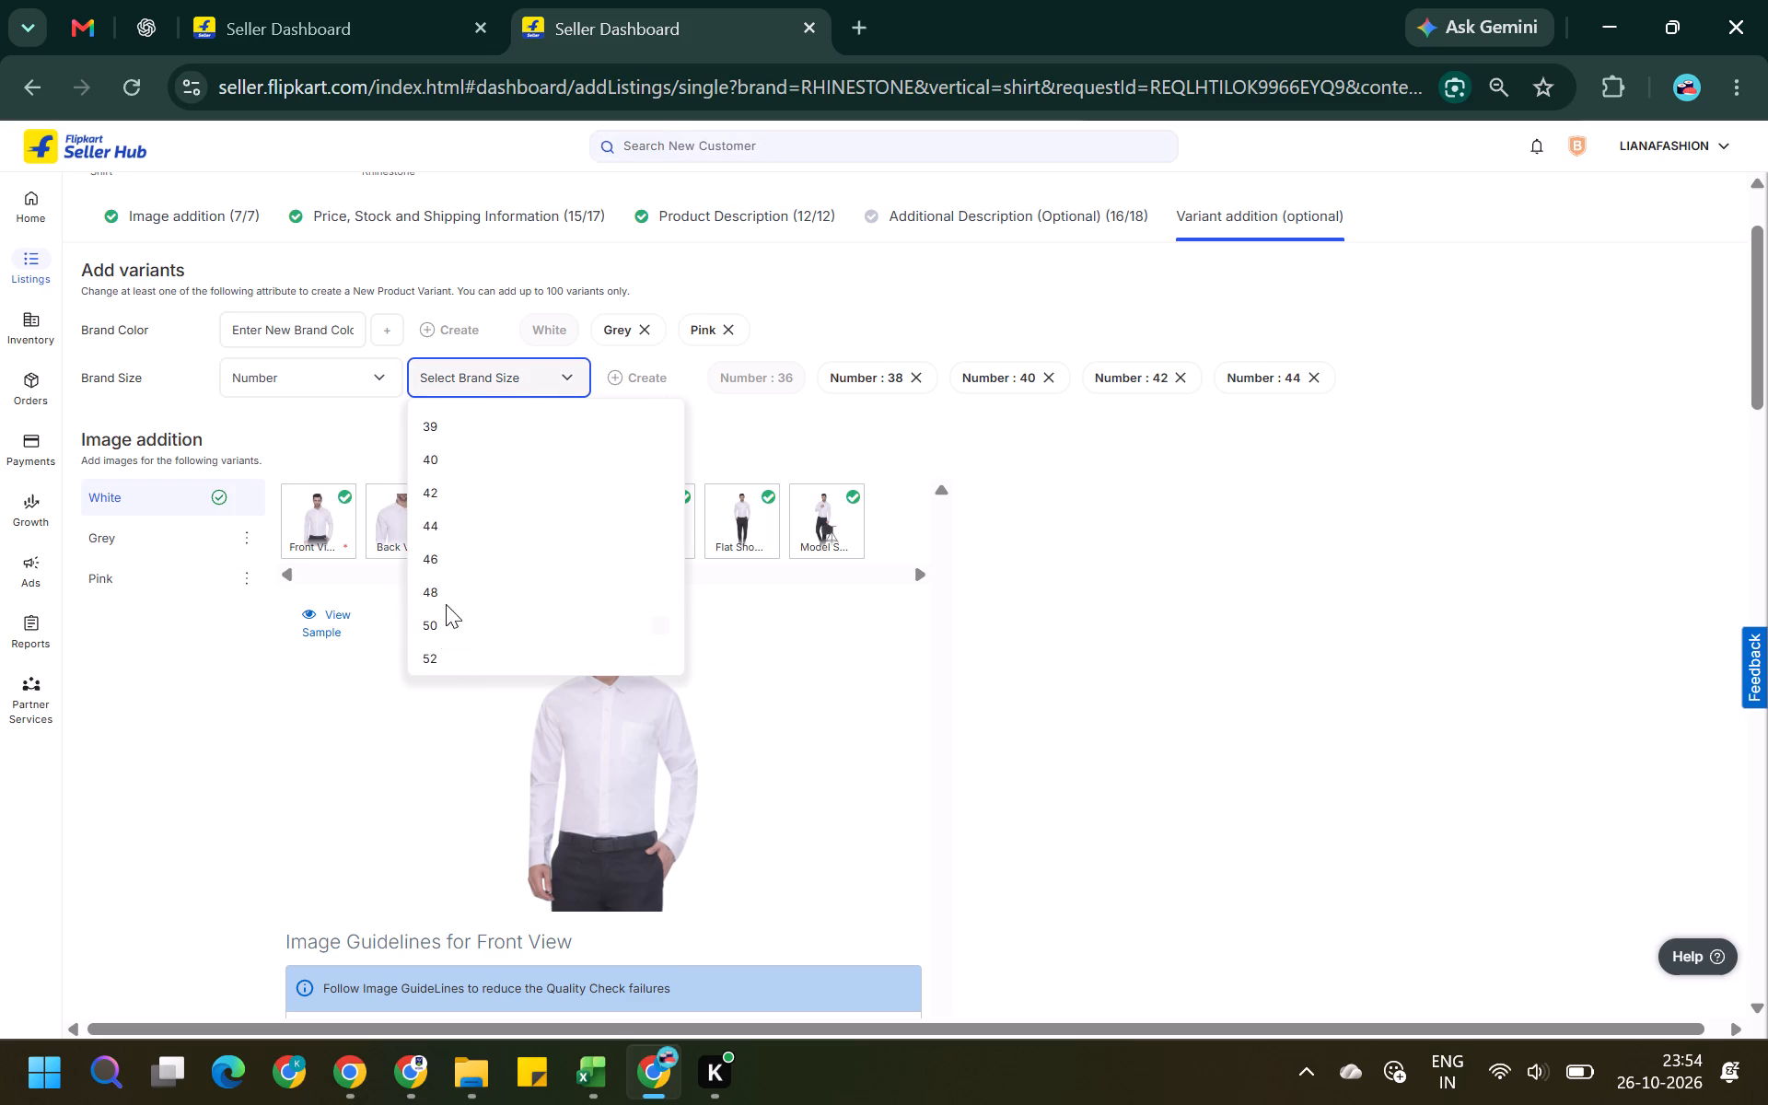
click(446, 557)
click(1018, 494)
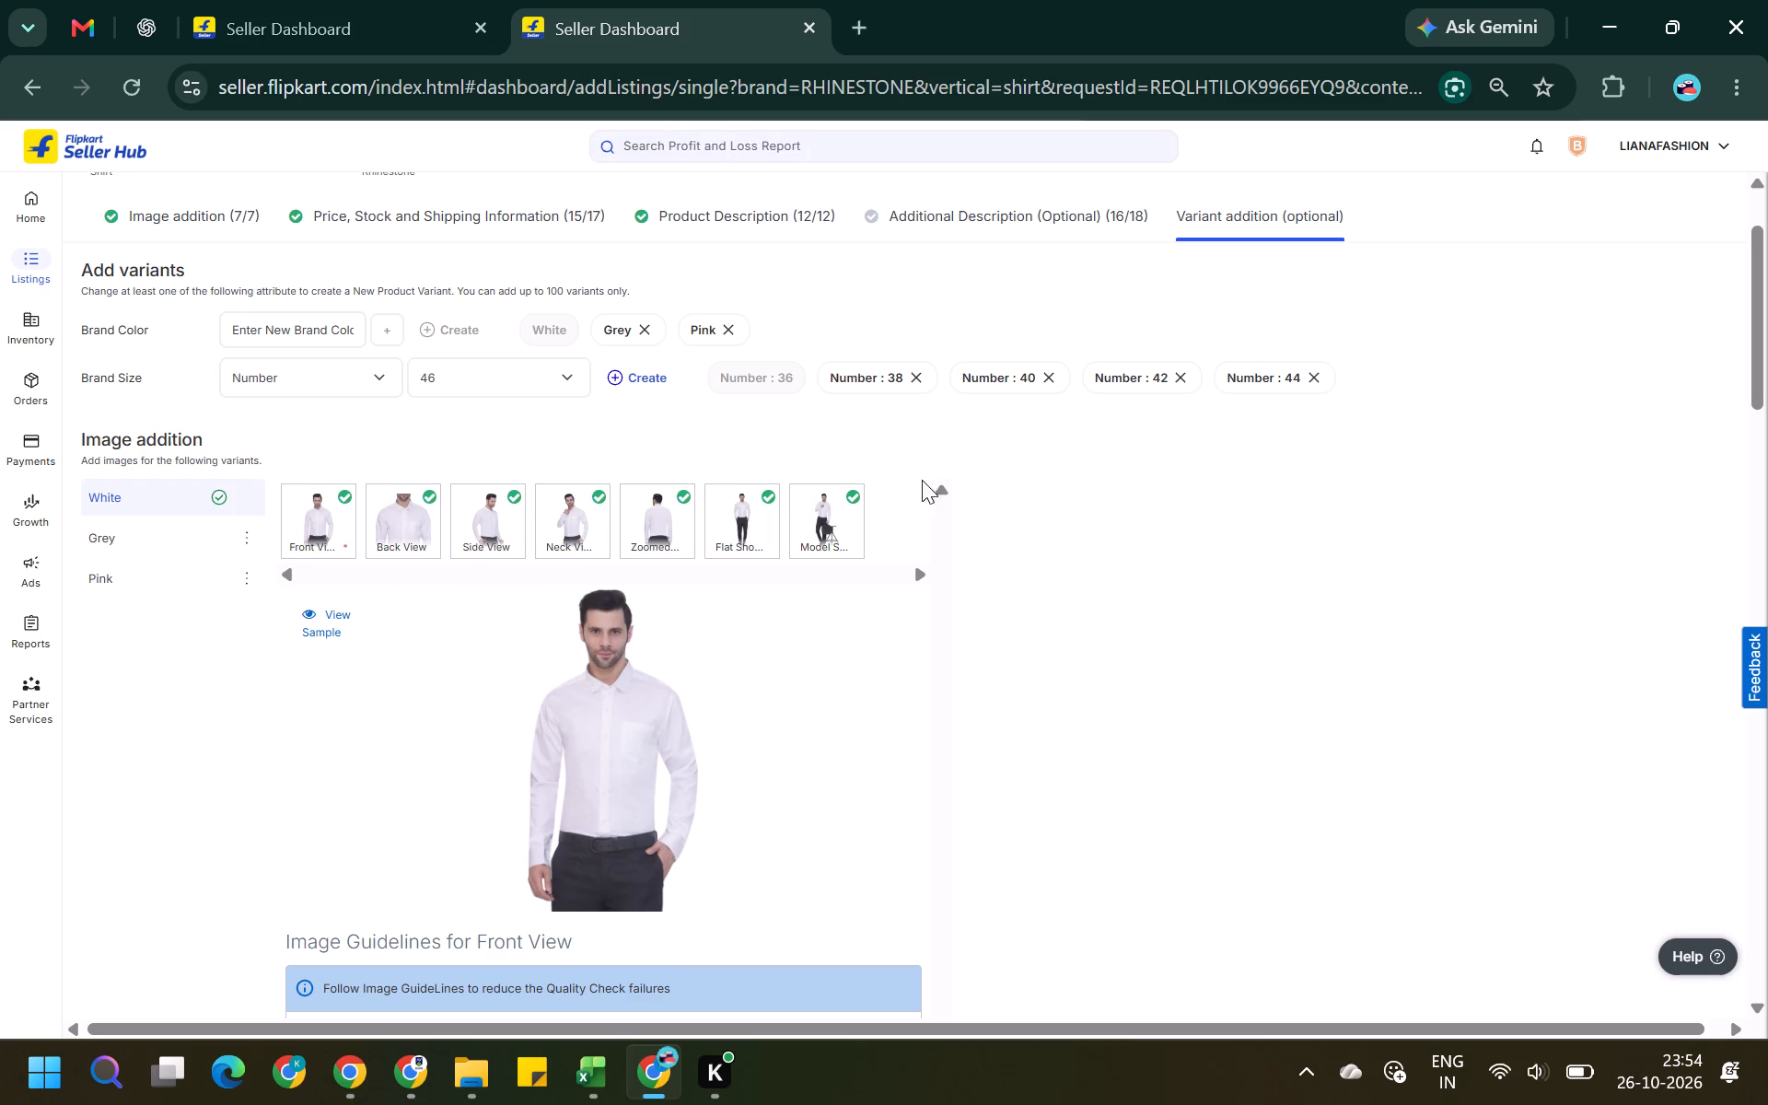
click(633, 389)
Open the Grey variant's image set in the Image addition section.
scroll(1030, 507, down, 3)
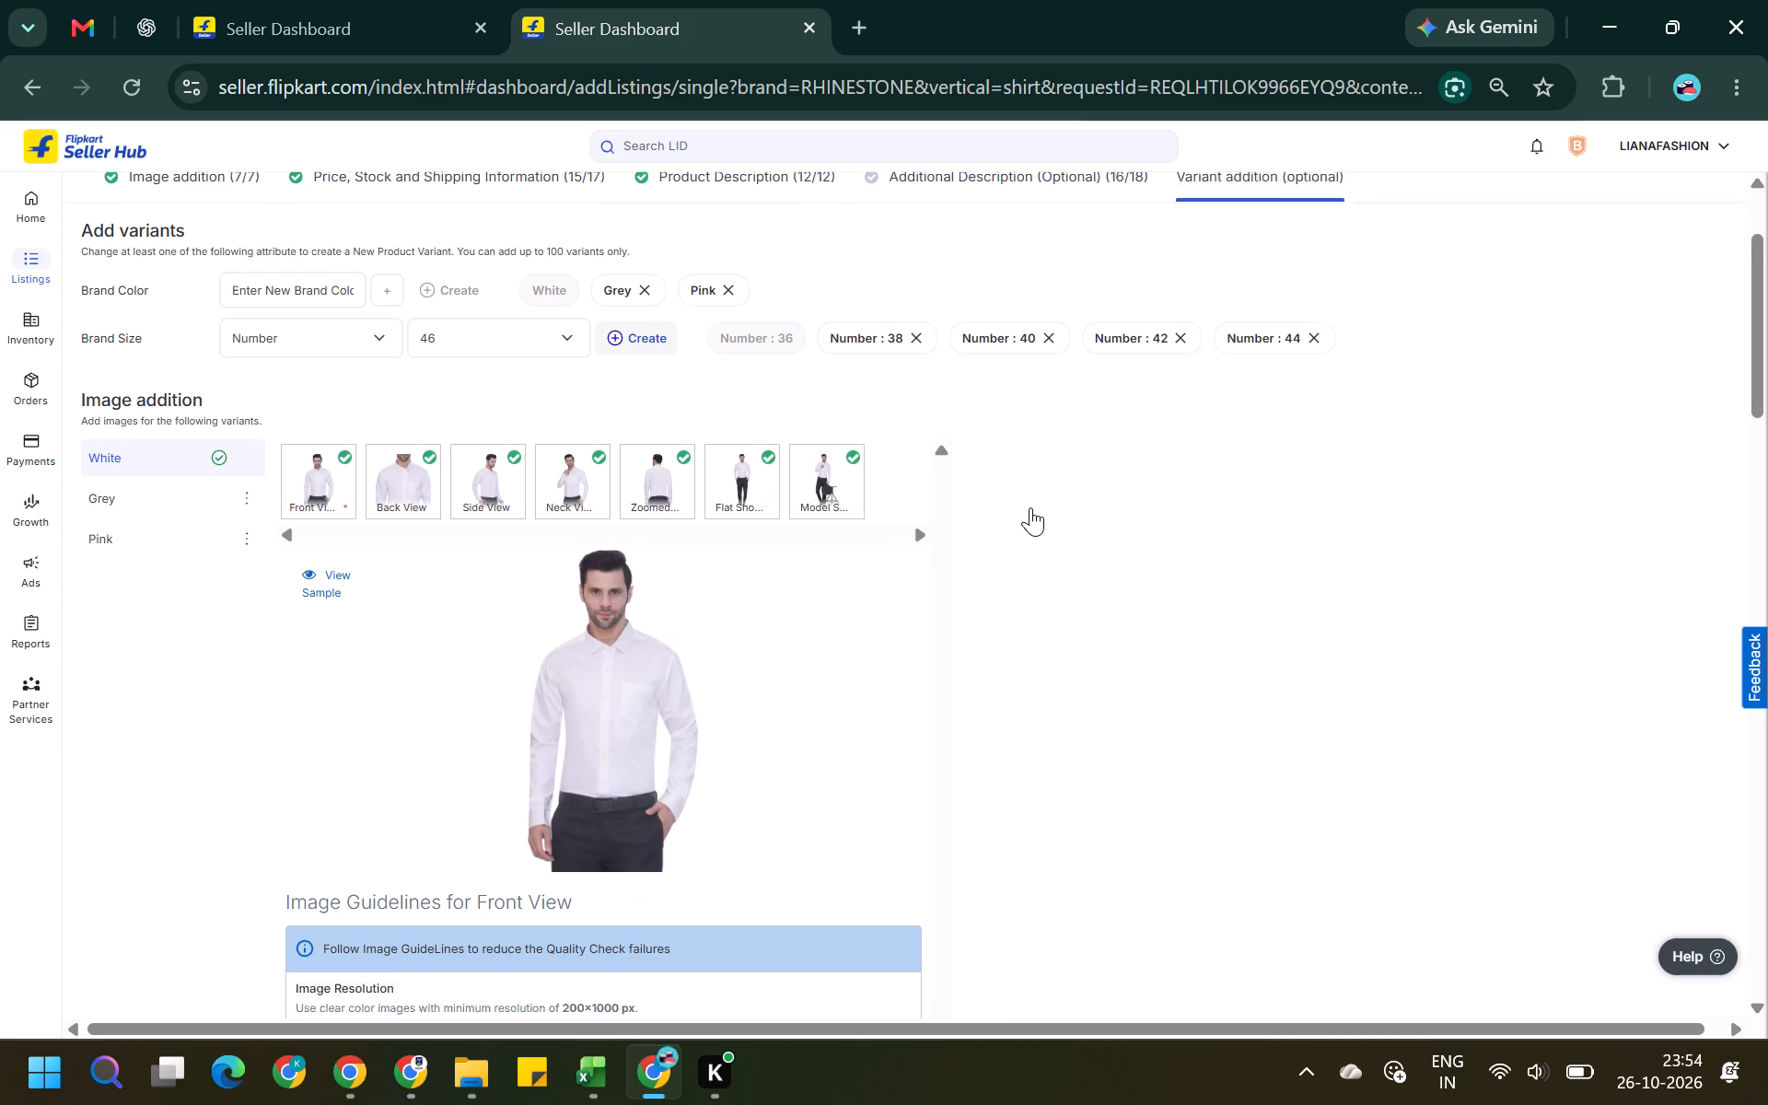
scroll(1030, 507, up, 3)
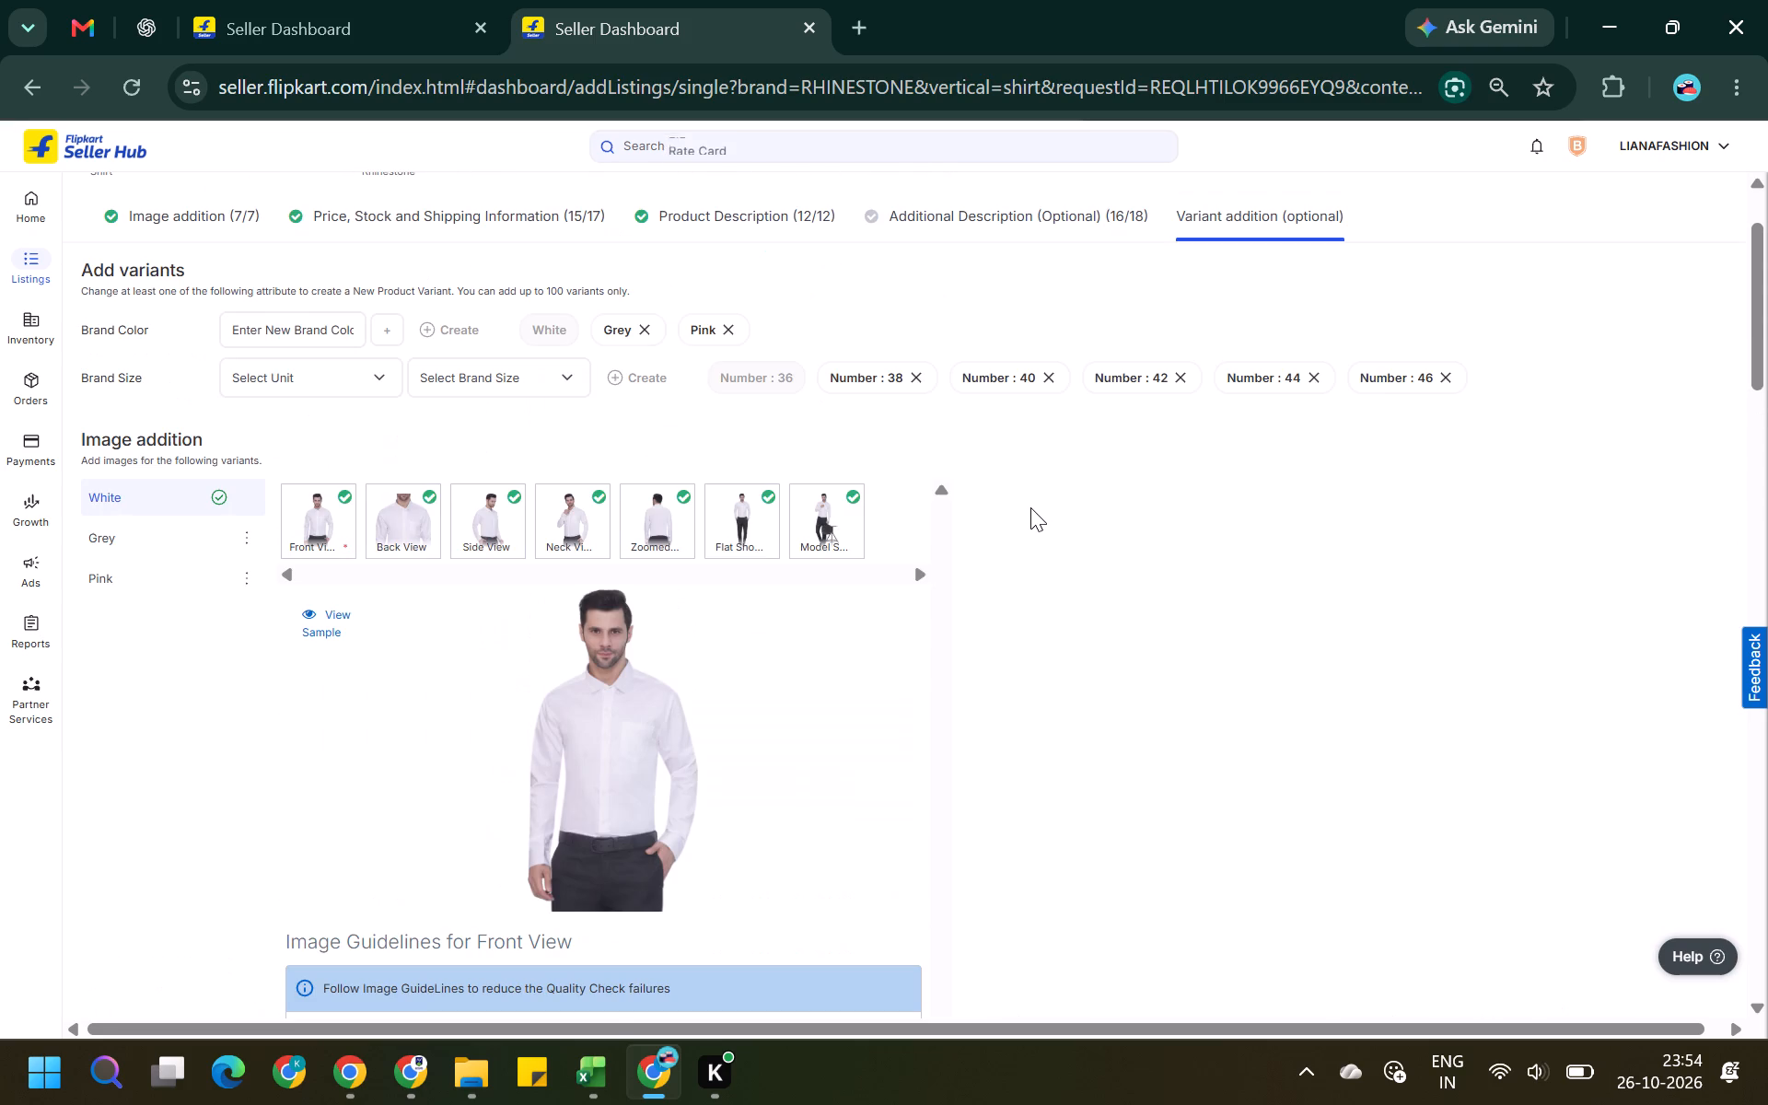
scroll(1030, 507, down, 3)
scroll(1030, 507, up, 4)
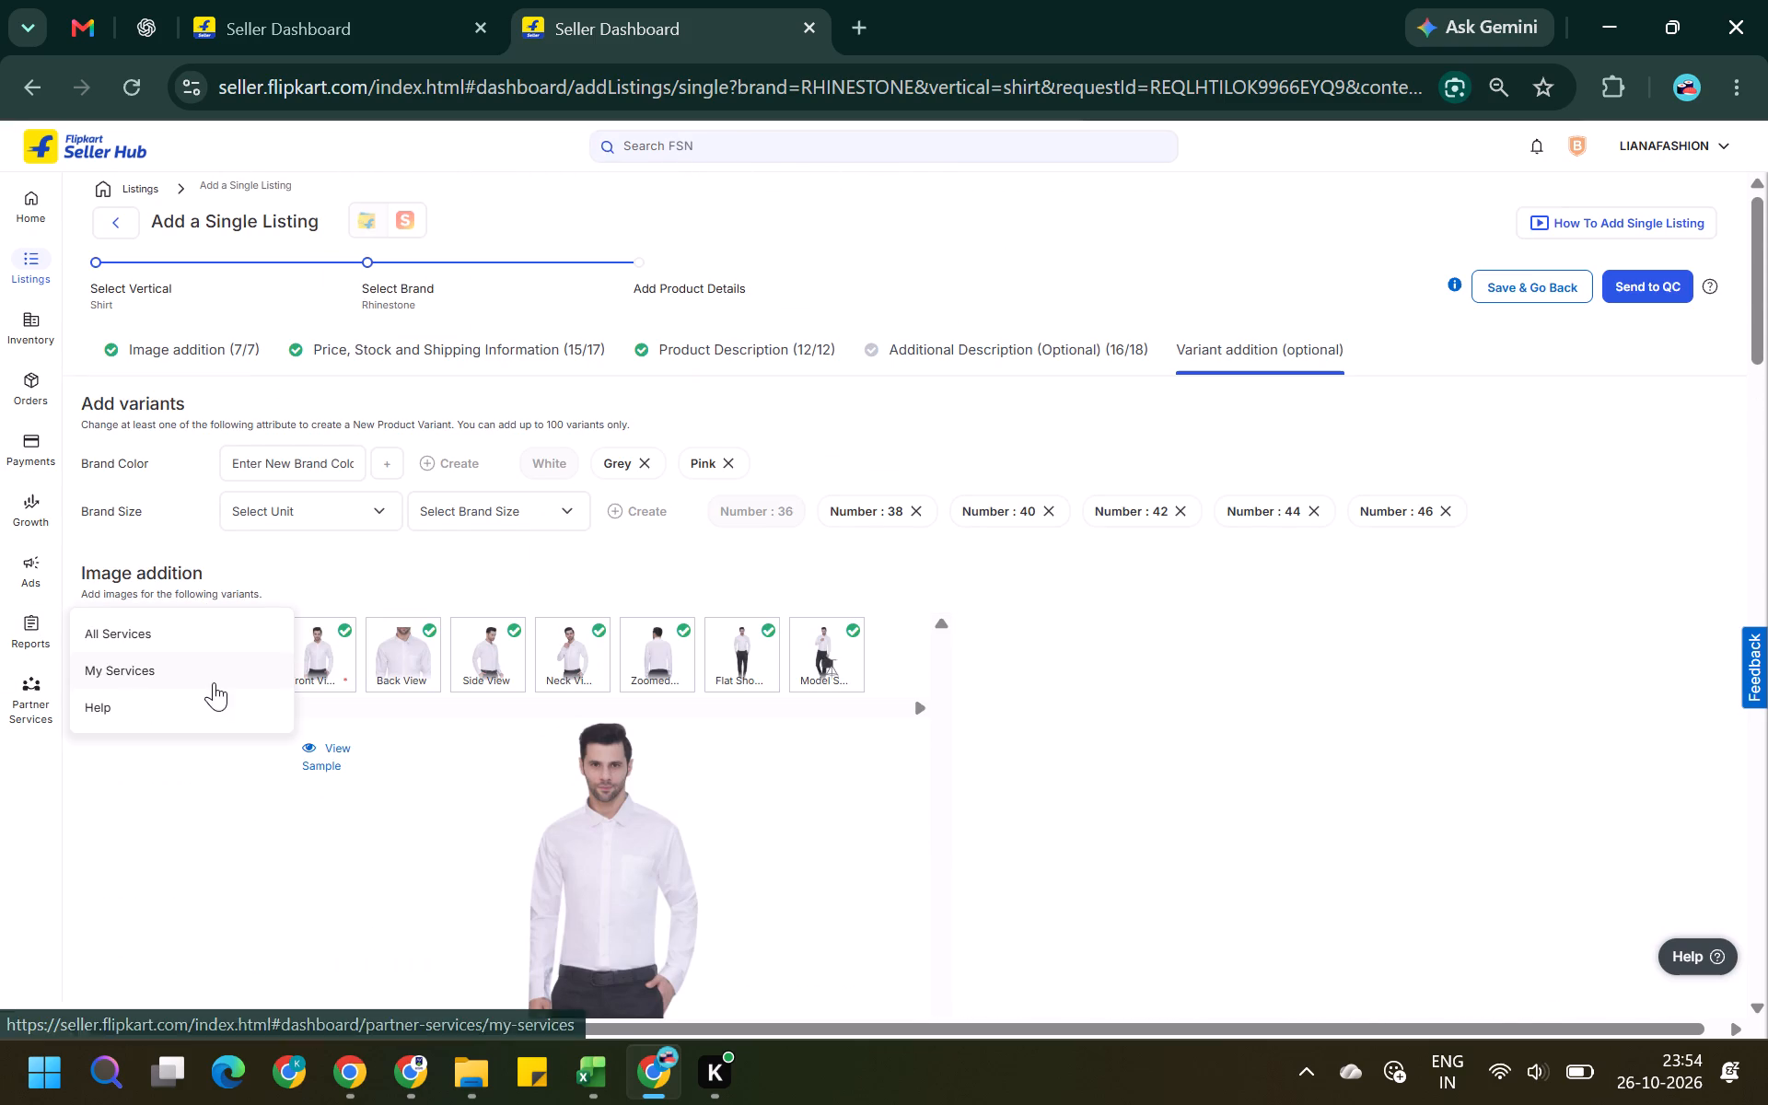
scroll(524, 380, down, 2)
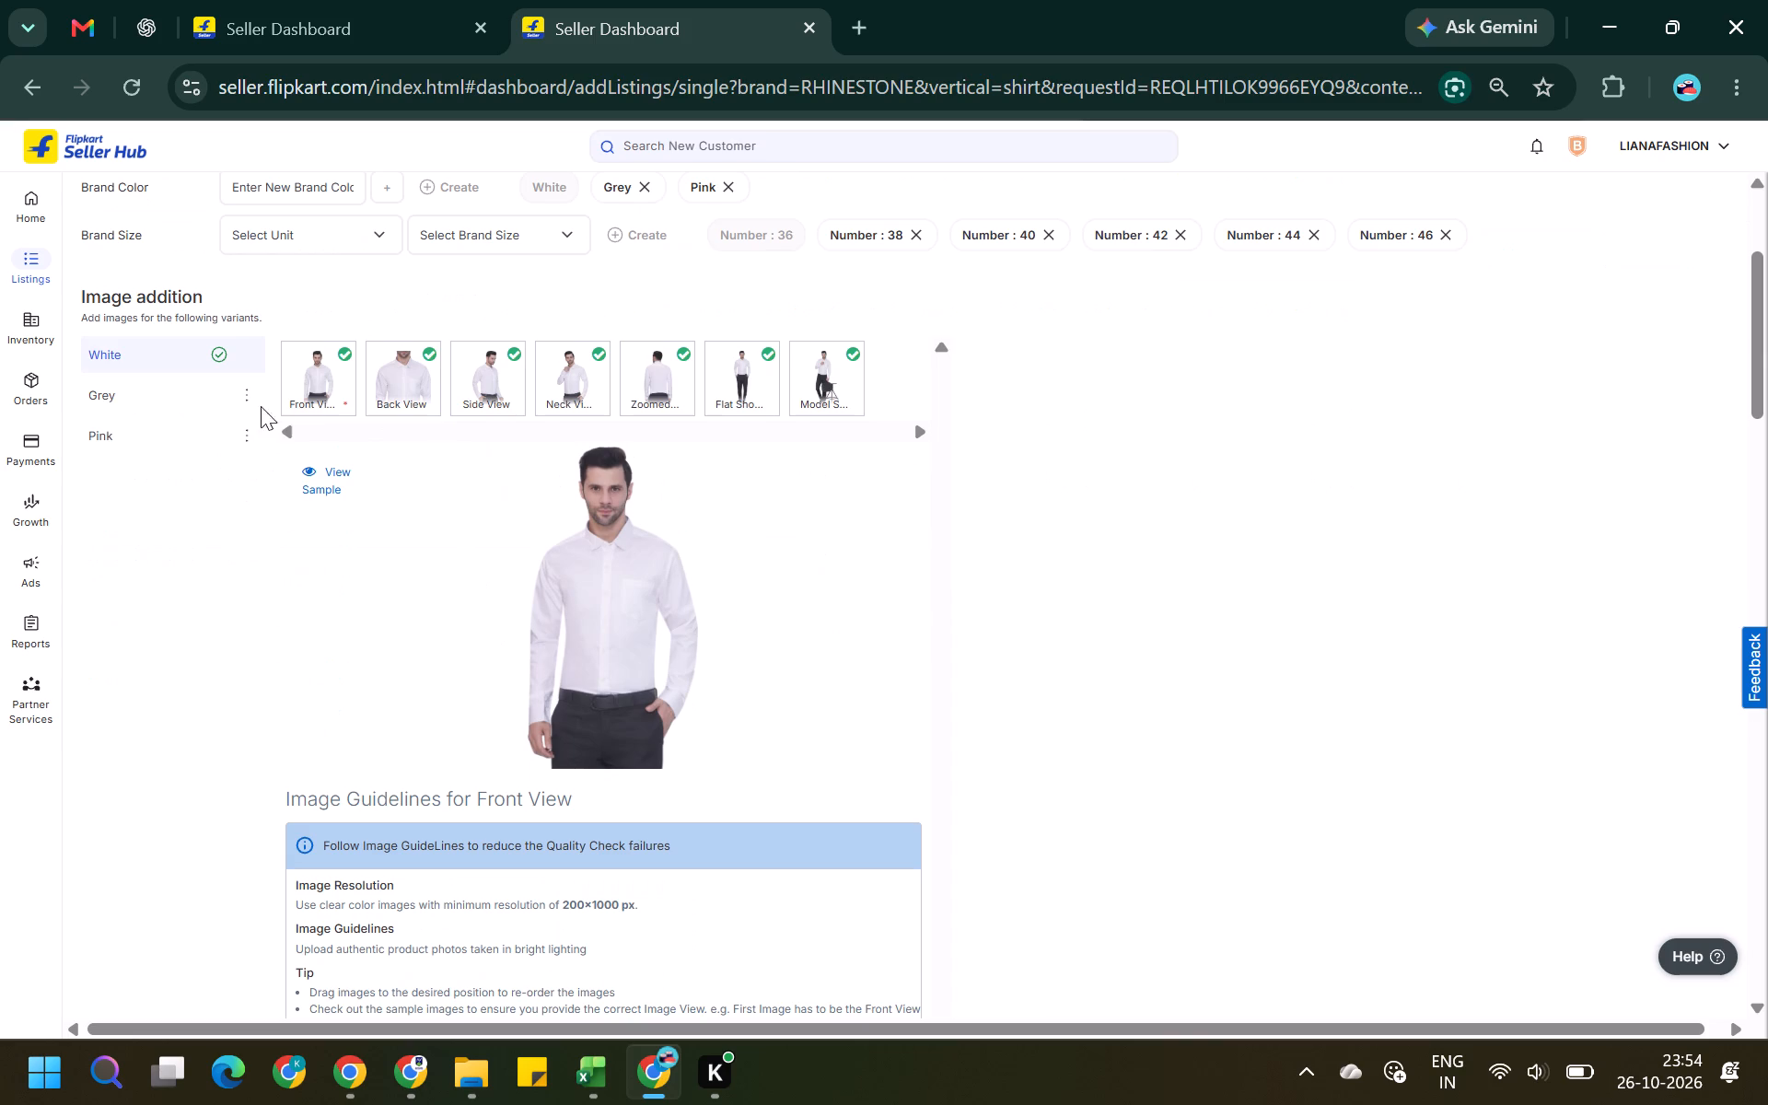
click(118, 395)
click(153, 388)
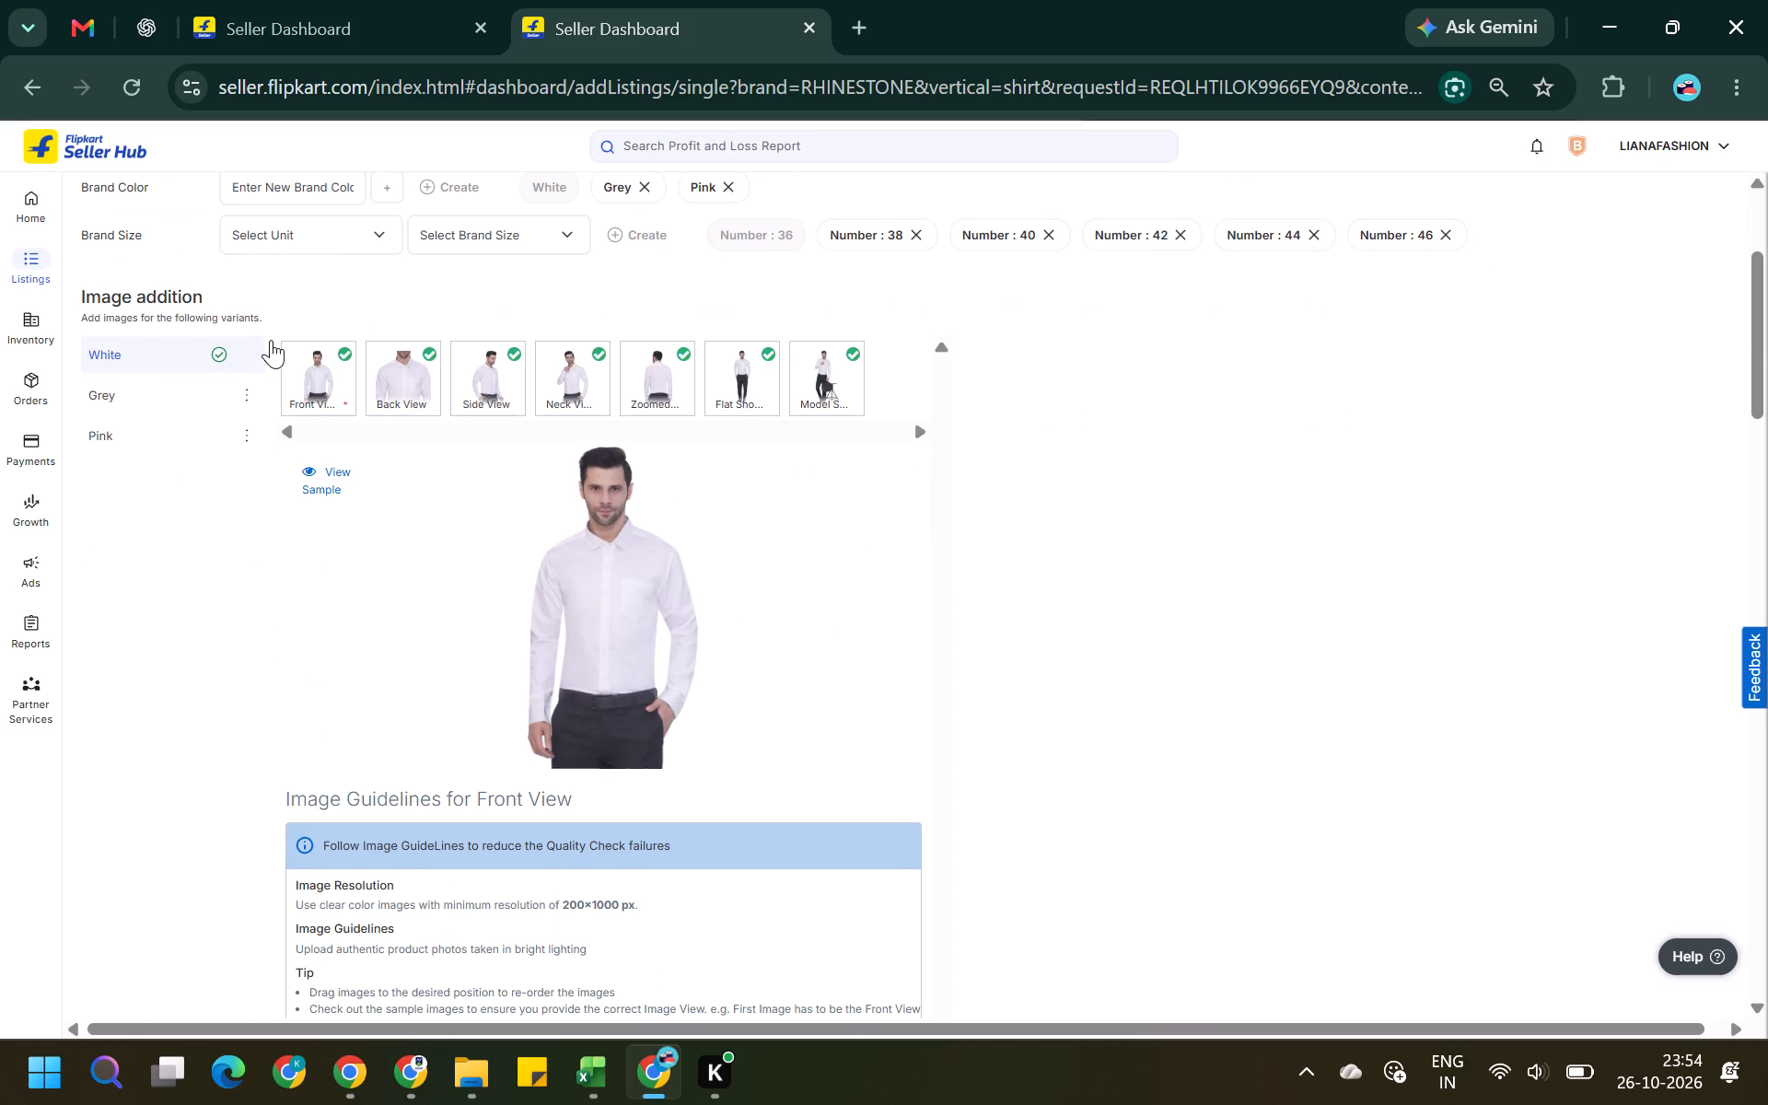
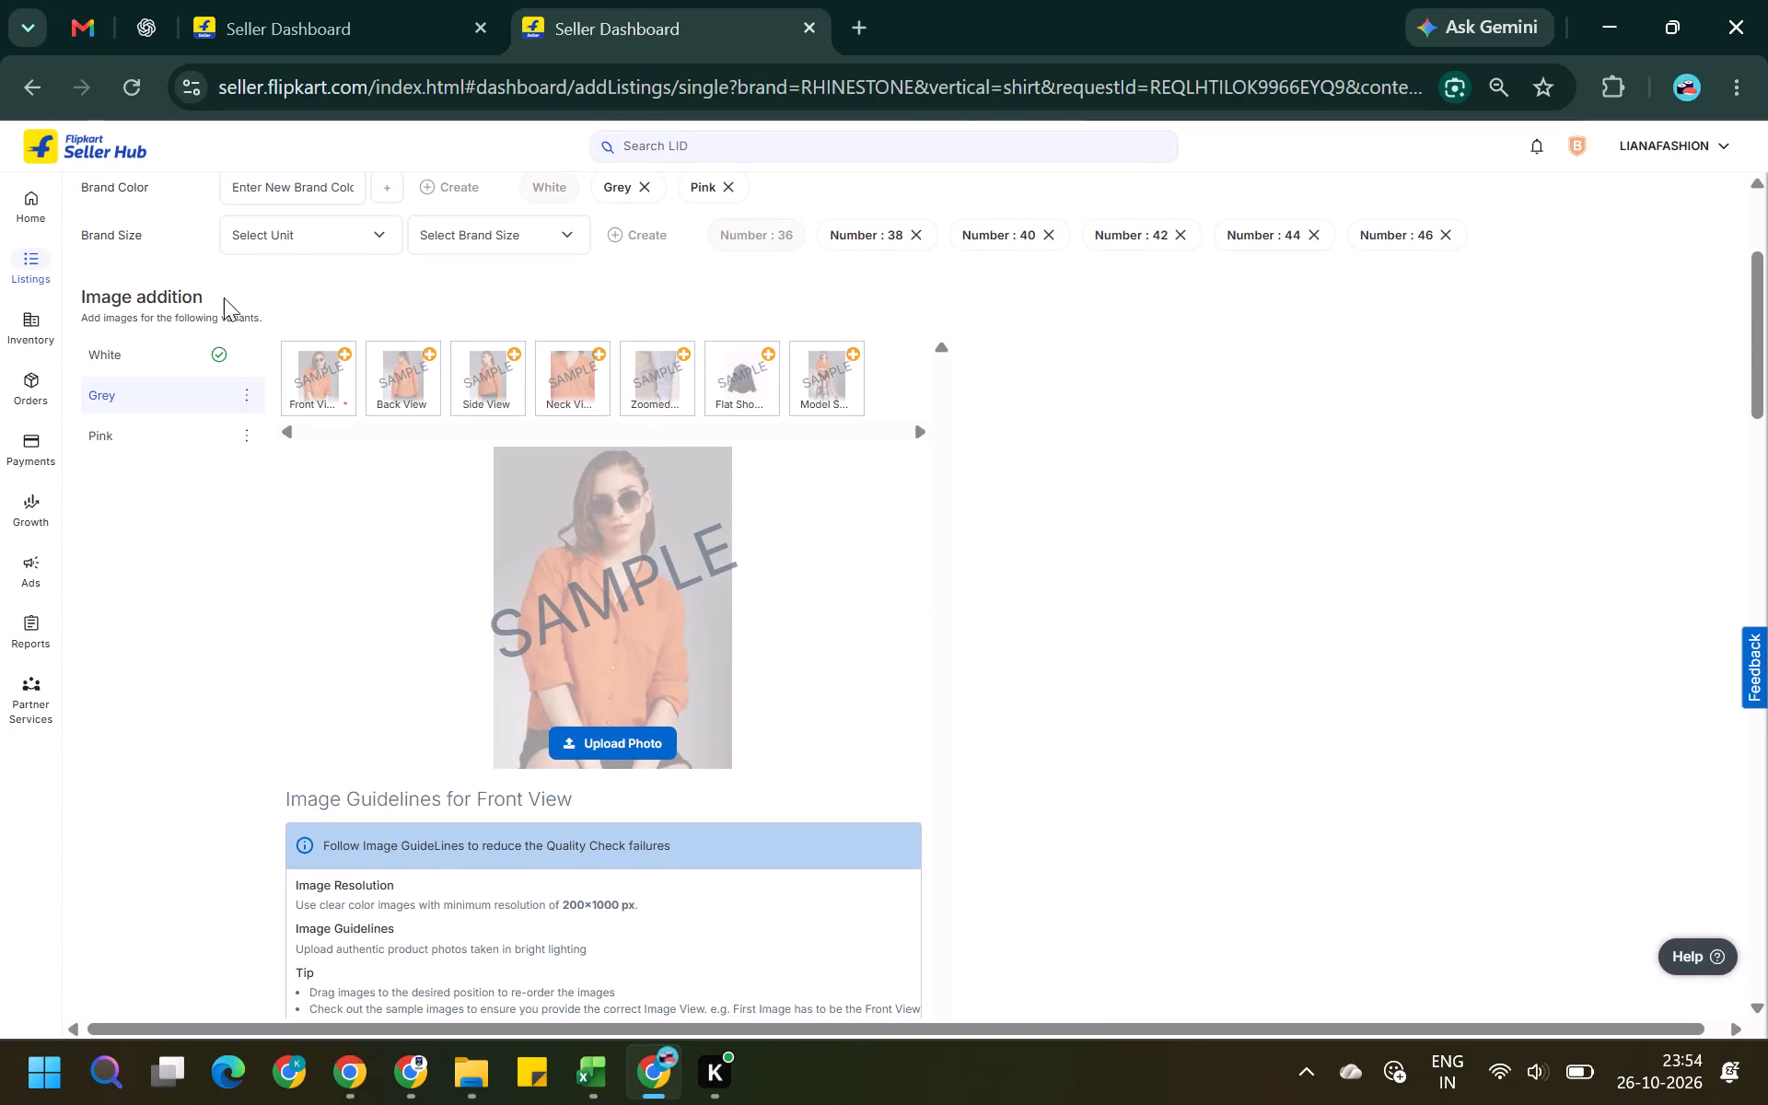
Start the Front View photo upload for the Grey variant and go from the White folder up to the Photoshoot folder.
click(145, 401)
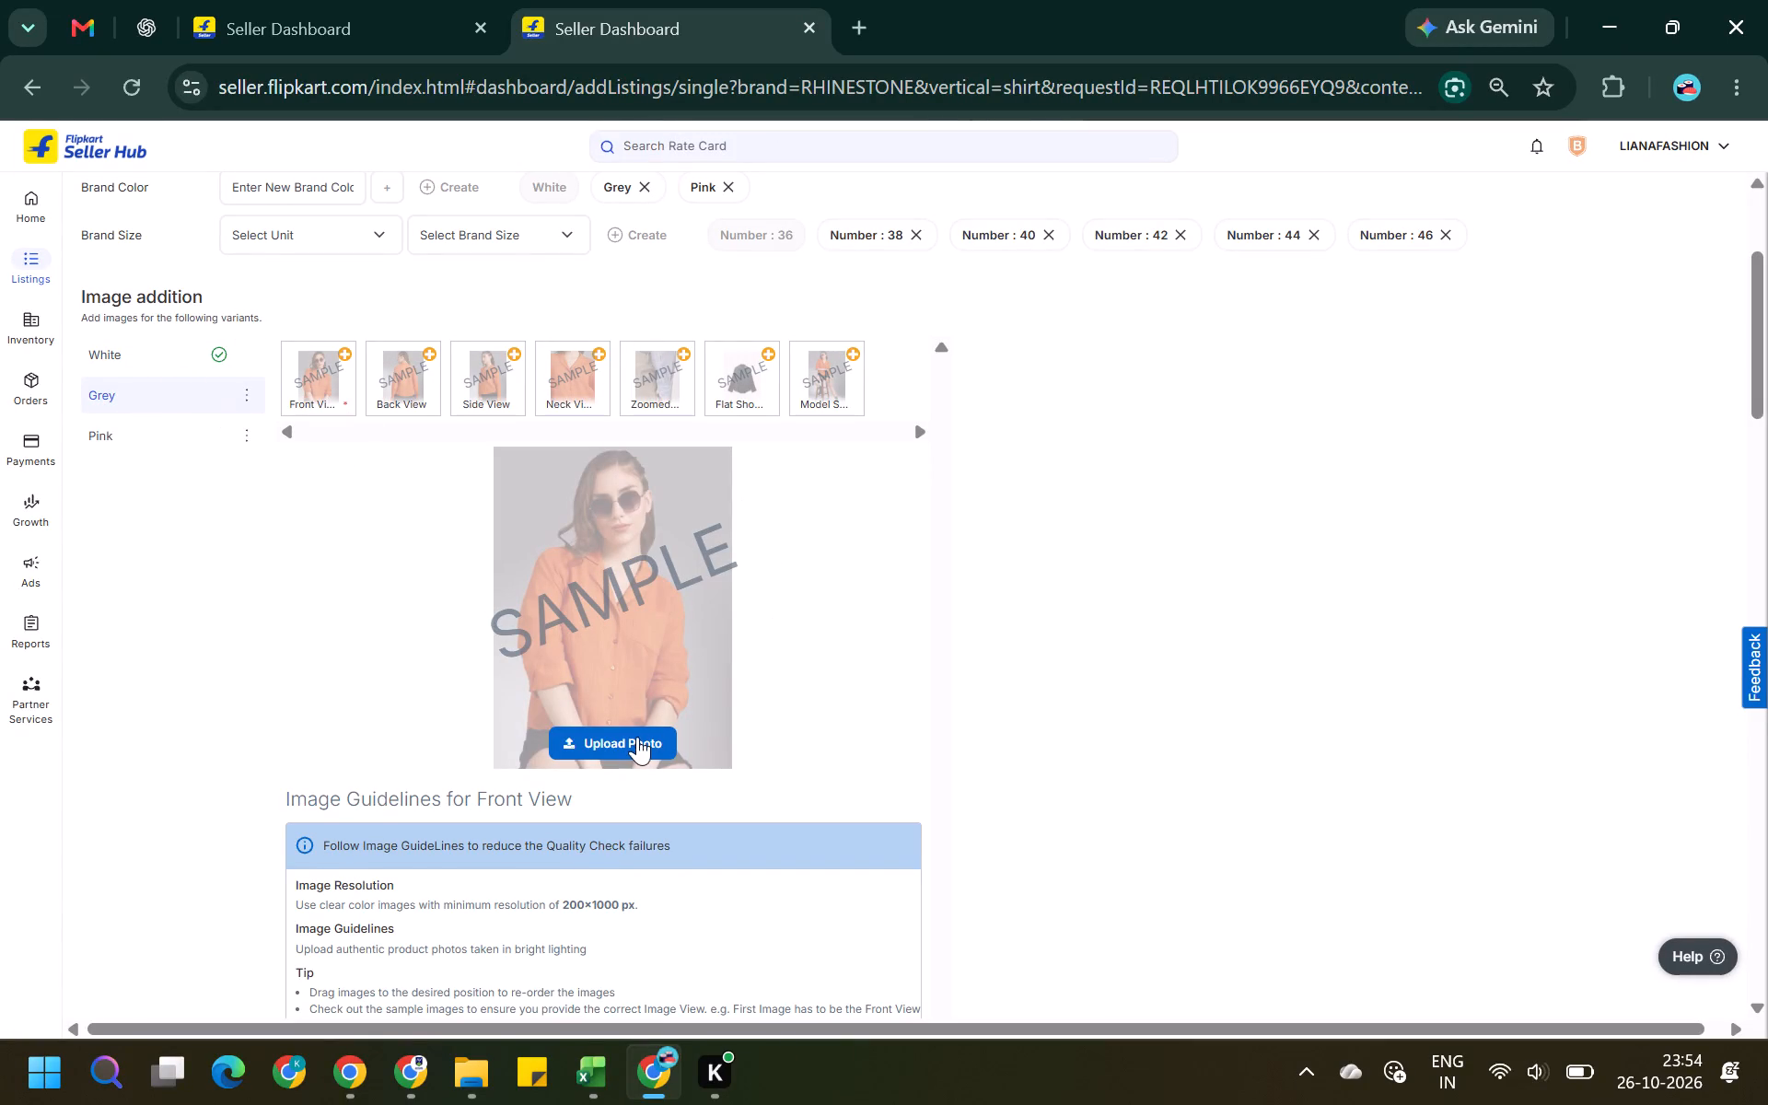
click(637, 739)
click(885, 285)
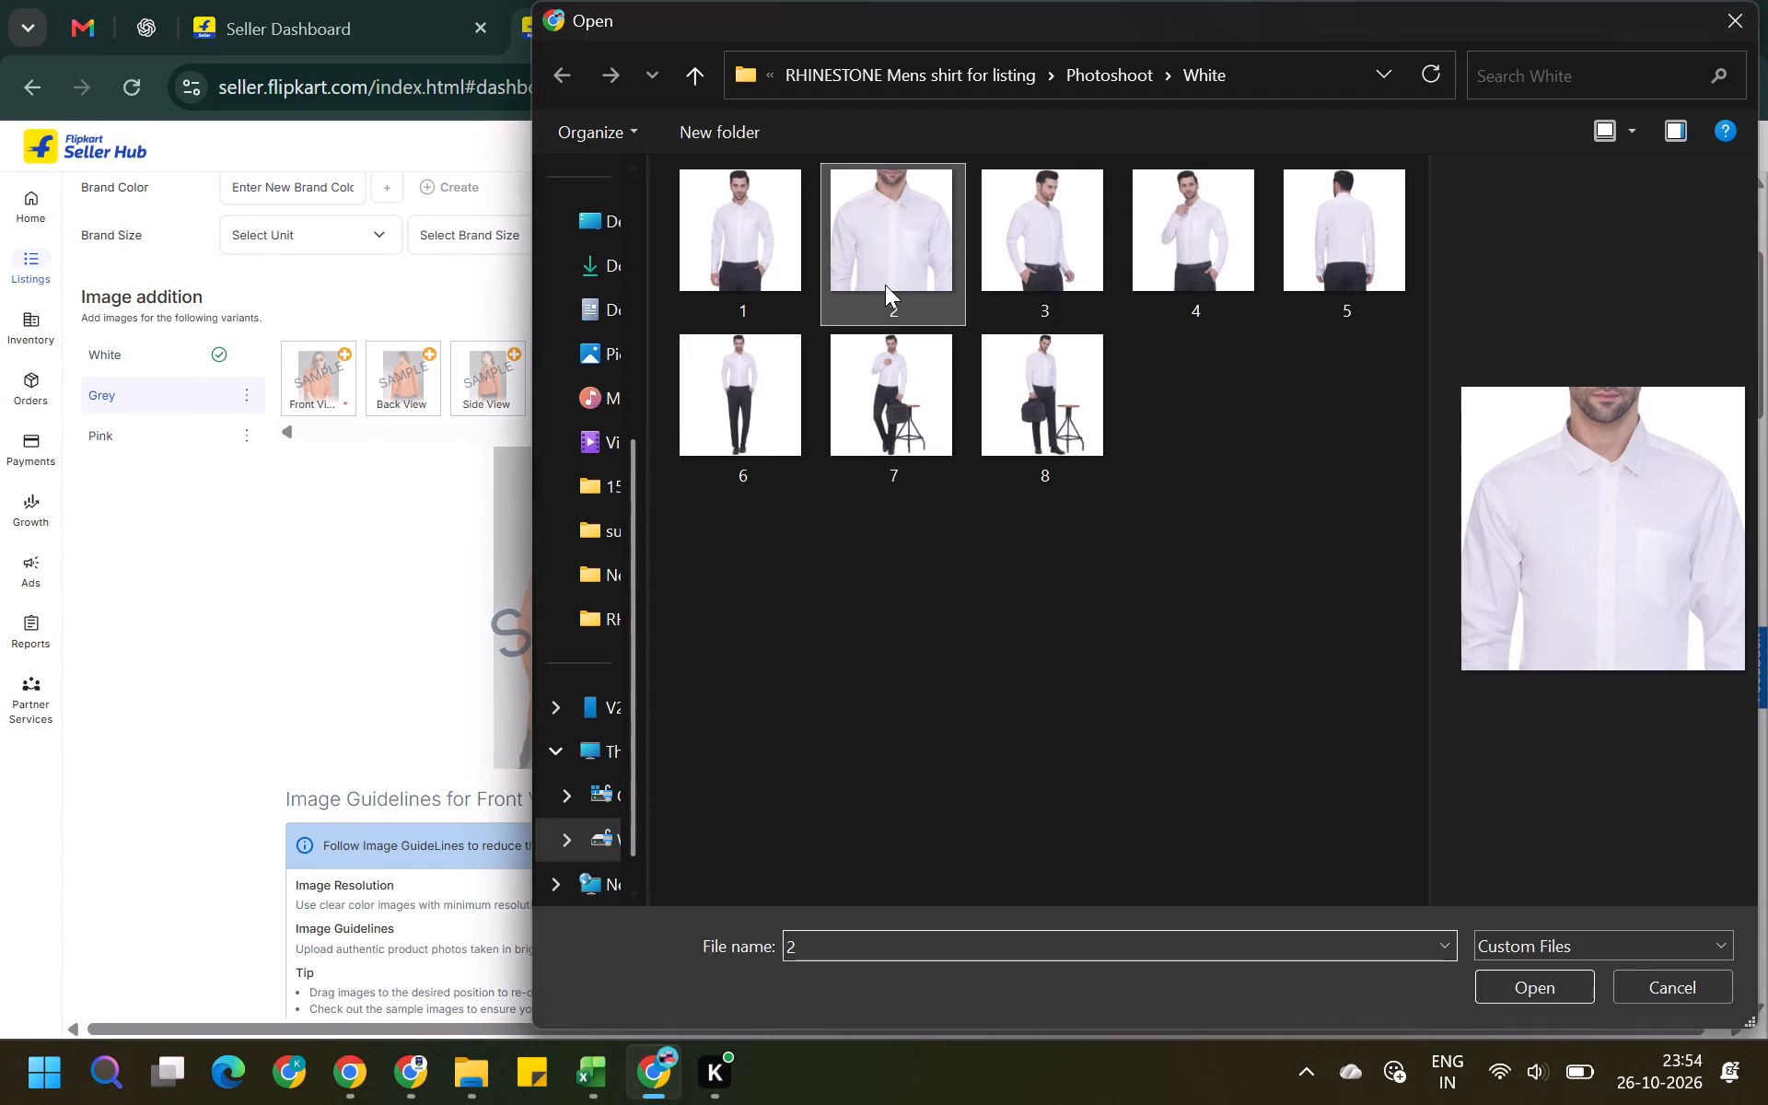
key(BackSpace)
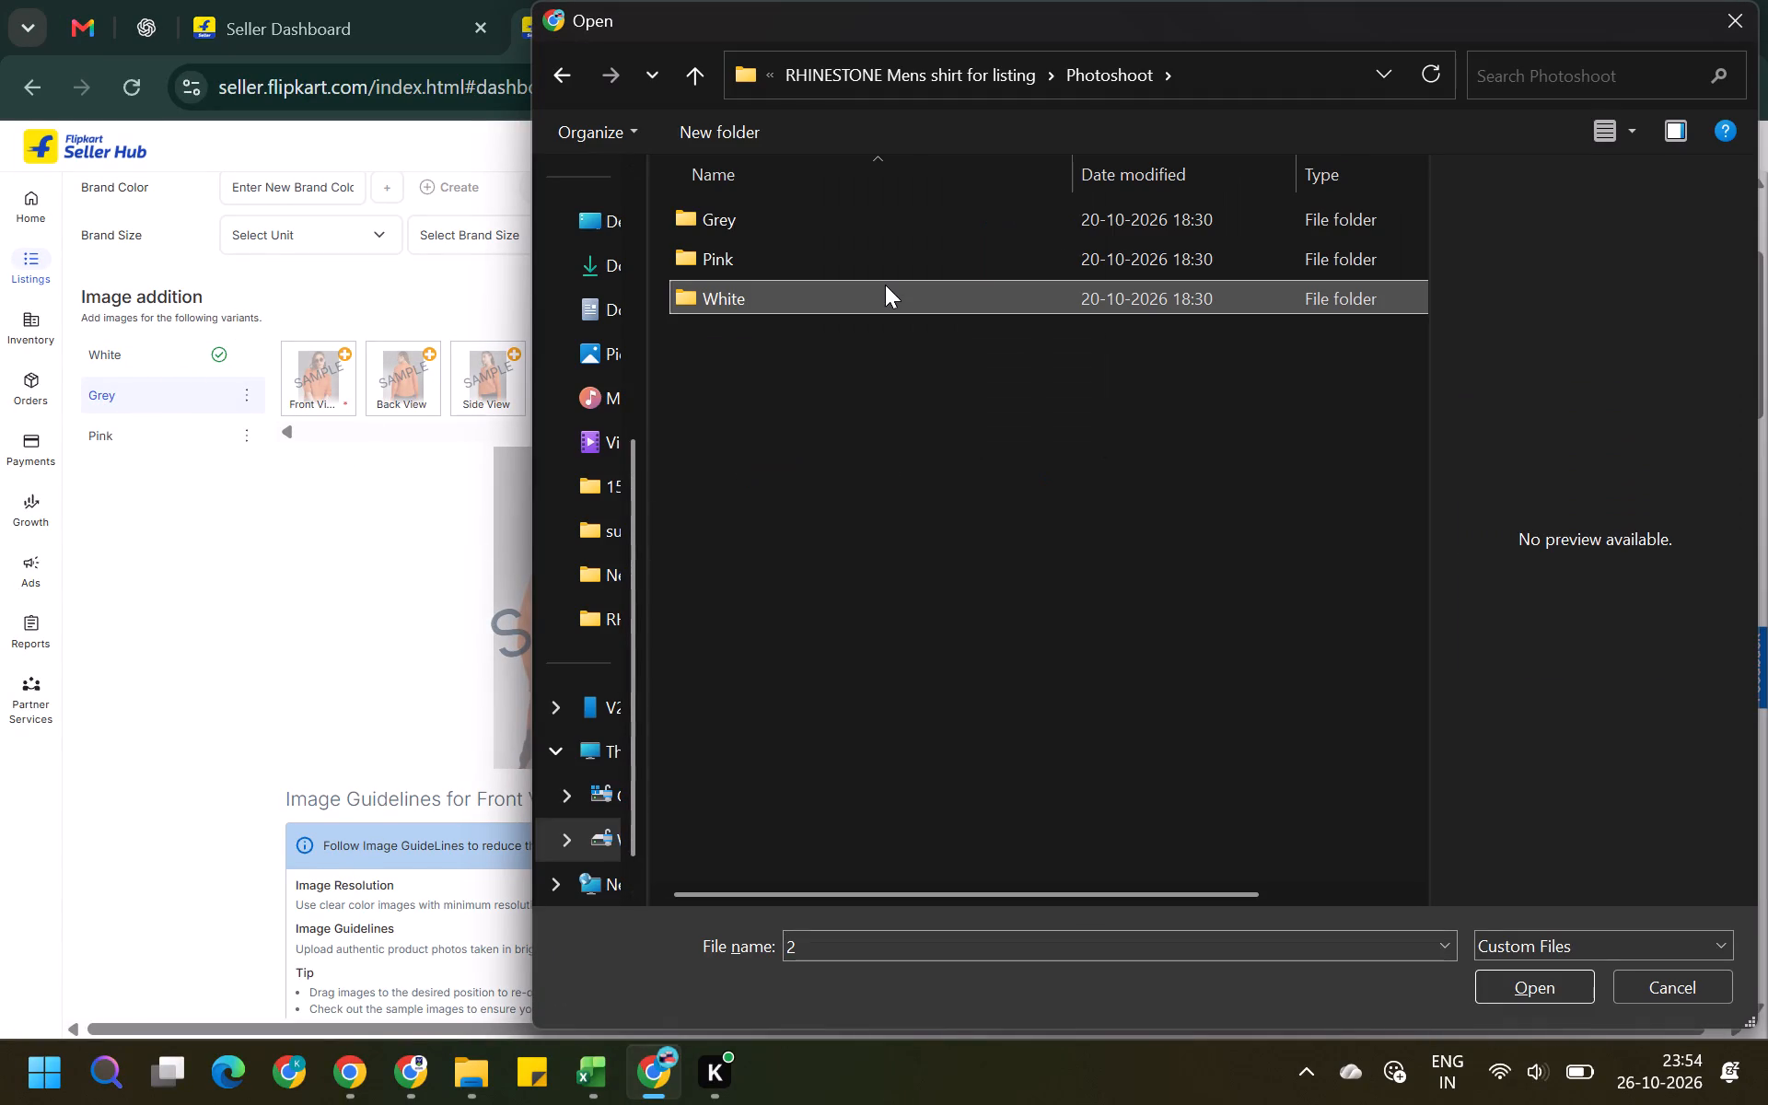
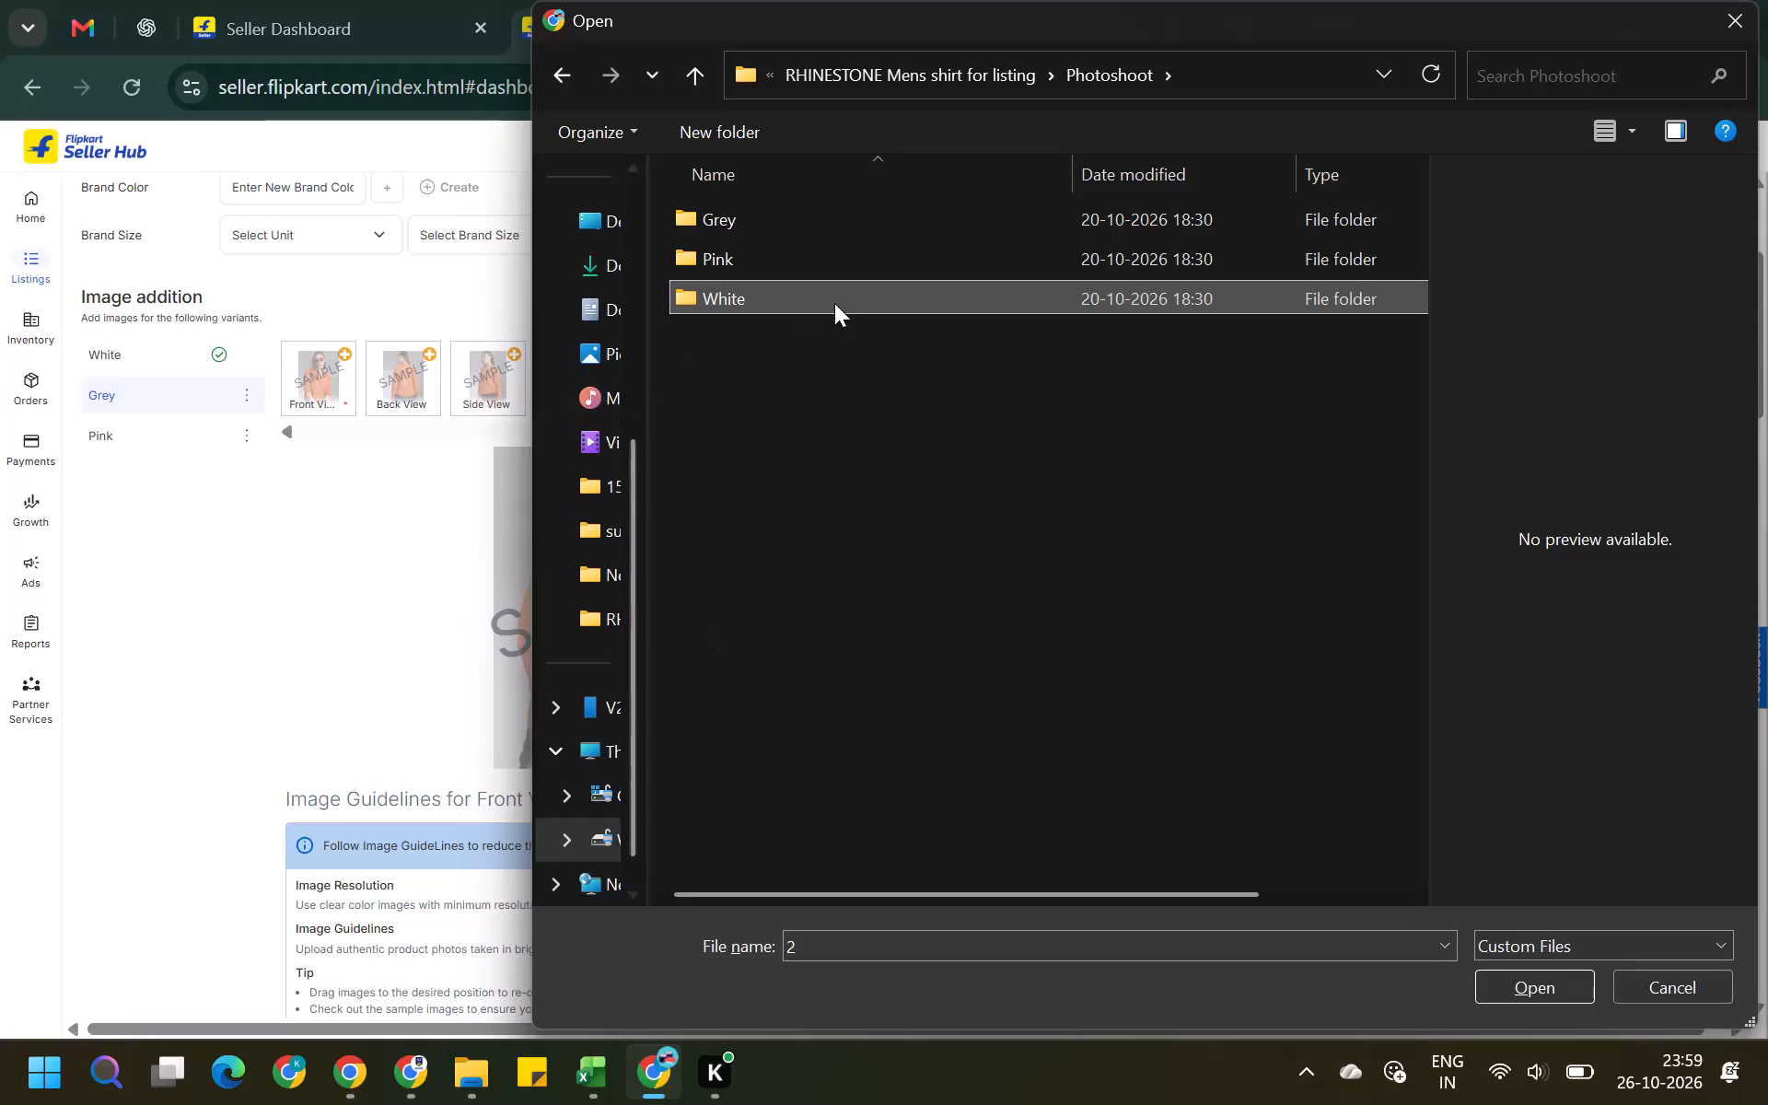
Upload image 1 from the Grey photoshoot folder as the Grey variant's Front View.
double_click(757, 223)
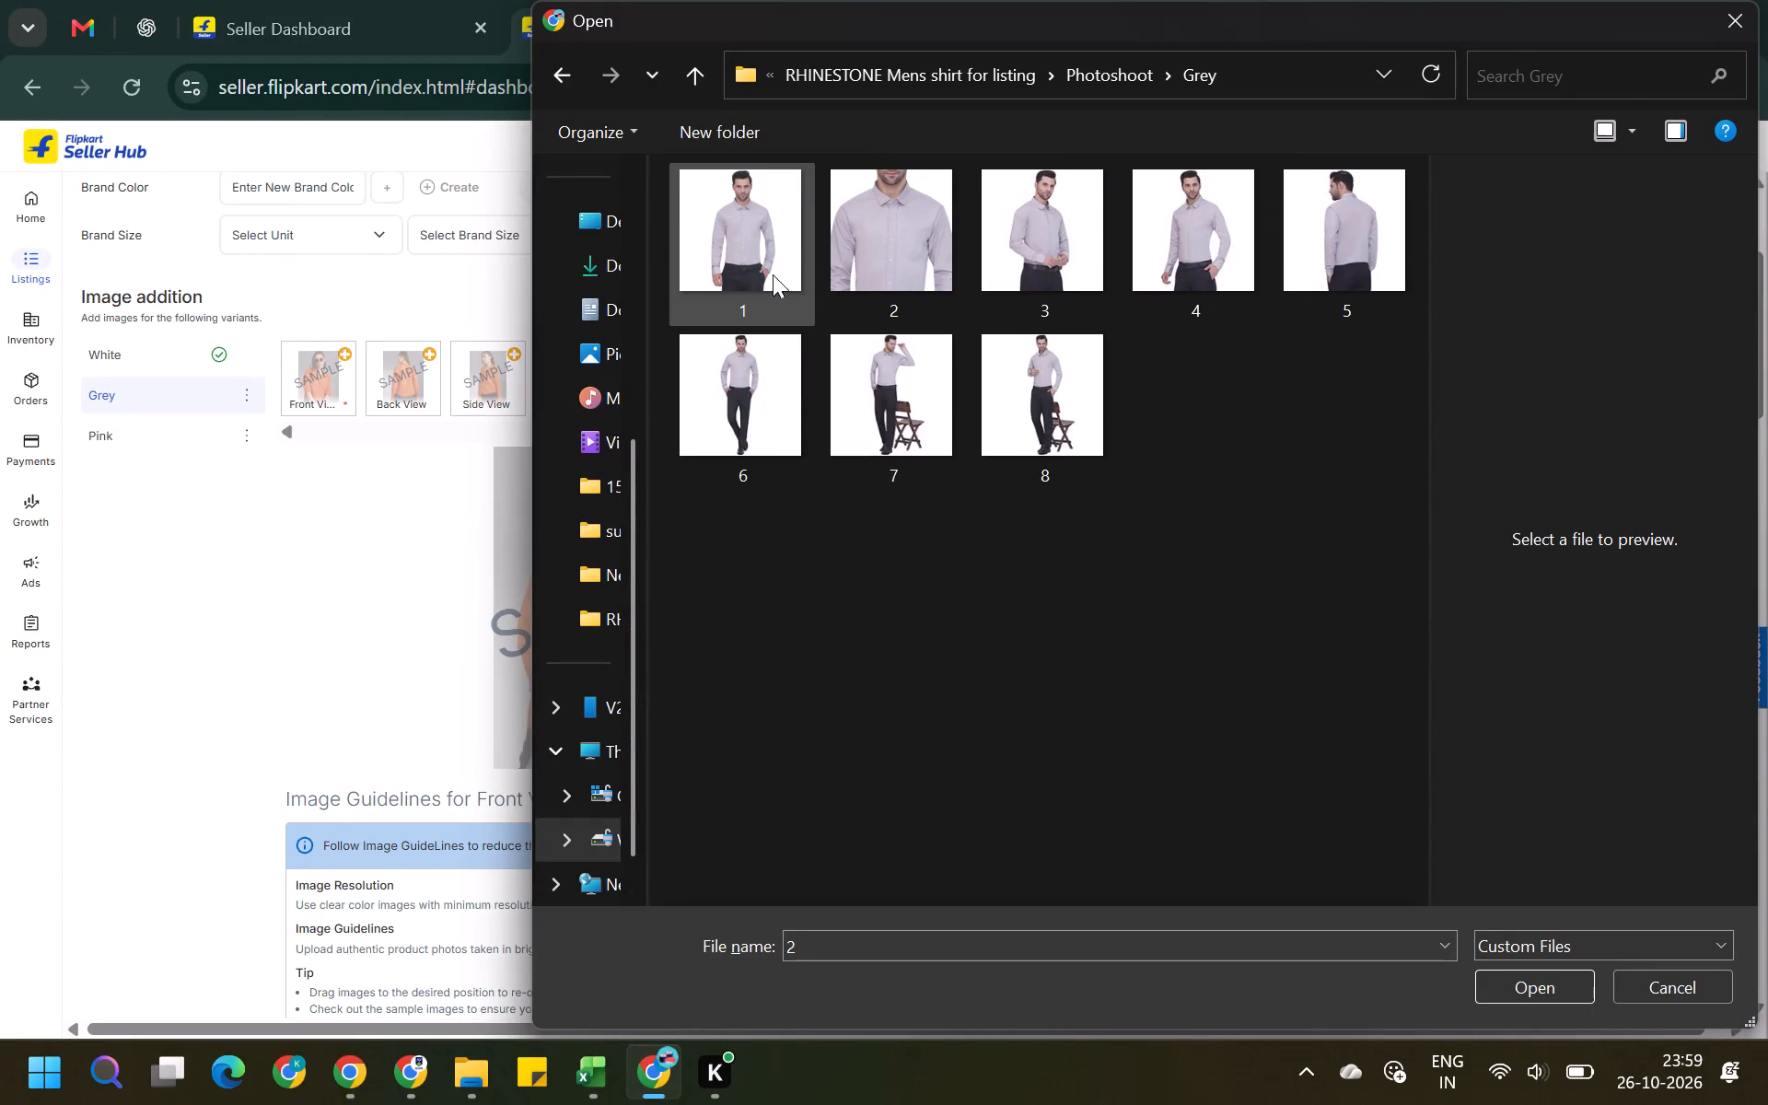
click(780, 273)
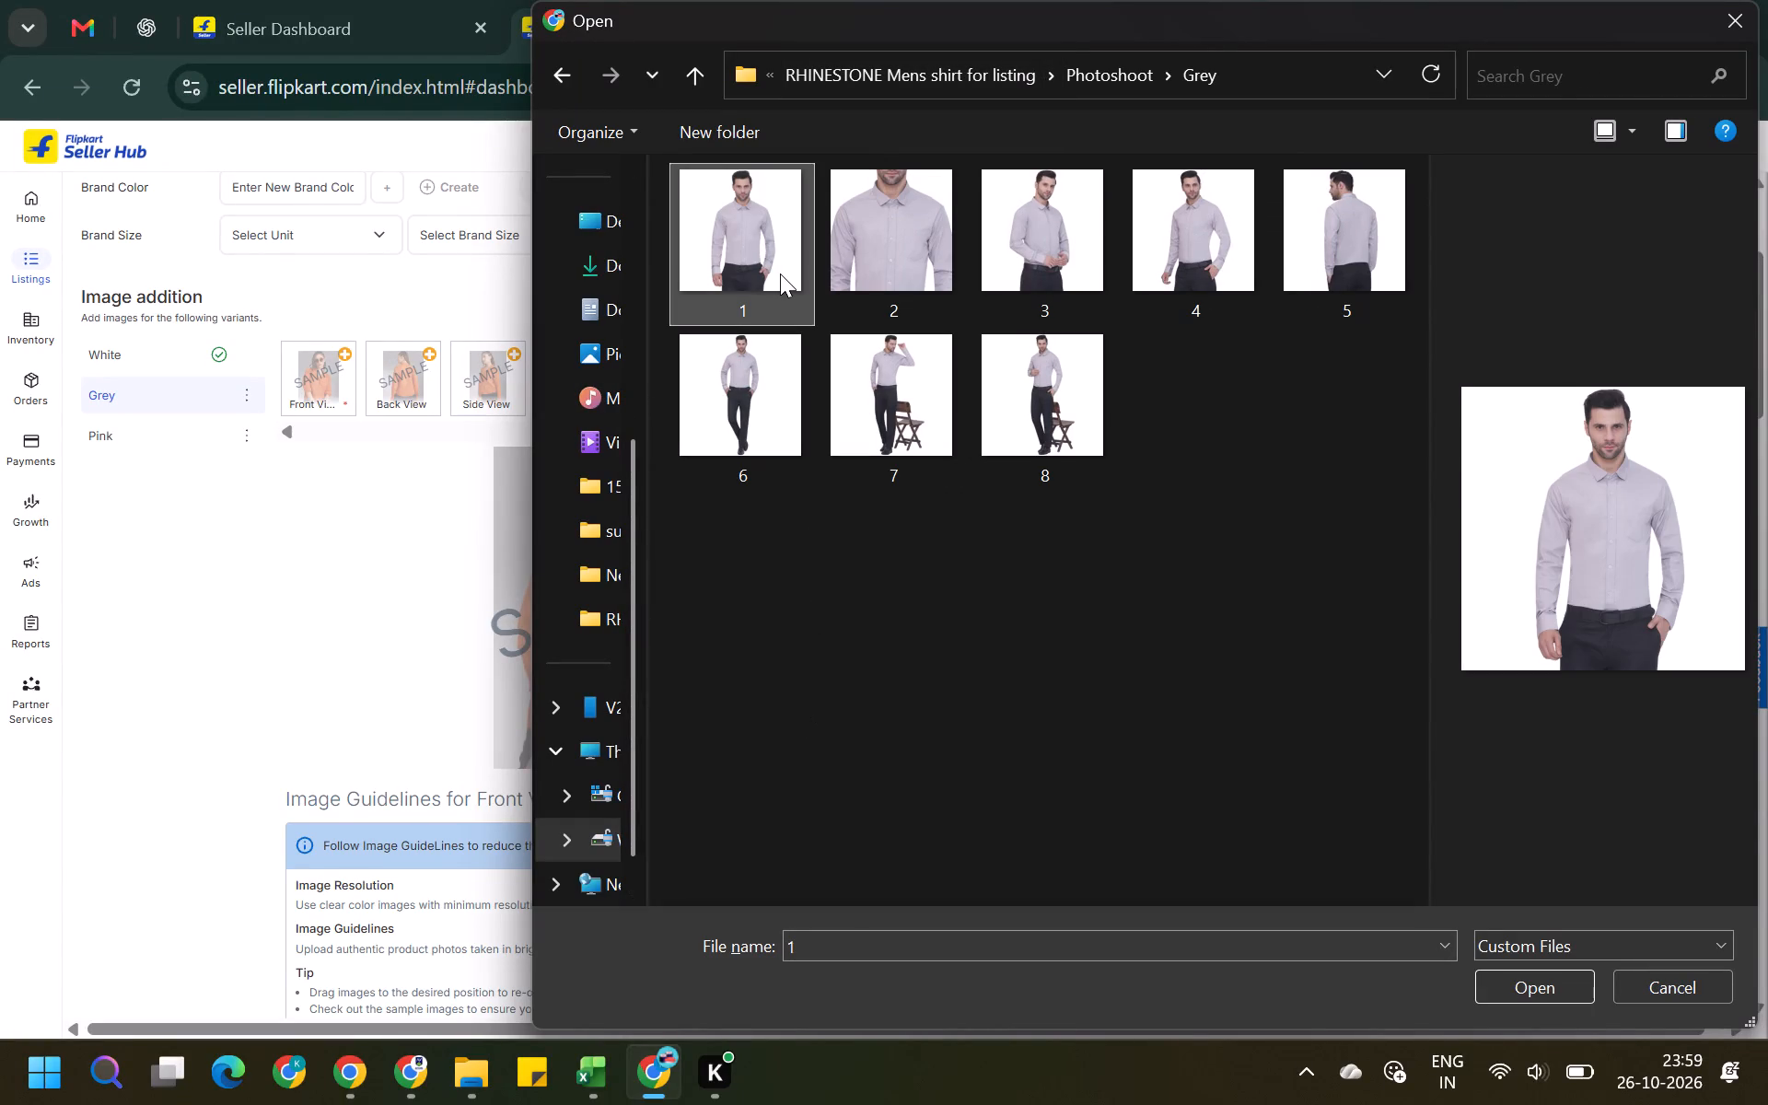
double_click(762, 265)
Upload image 2 from the Grey photoshoot folder as the Grey variant's Back View.
click(436, 381)
click(426, 390)
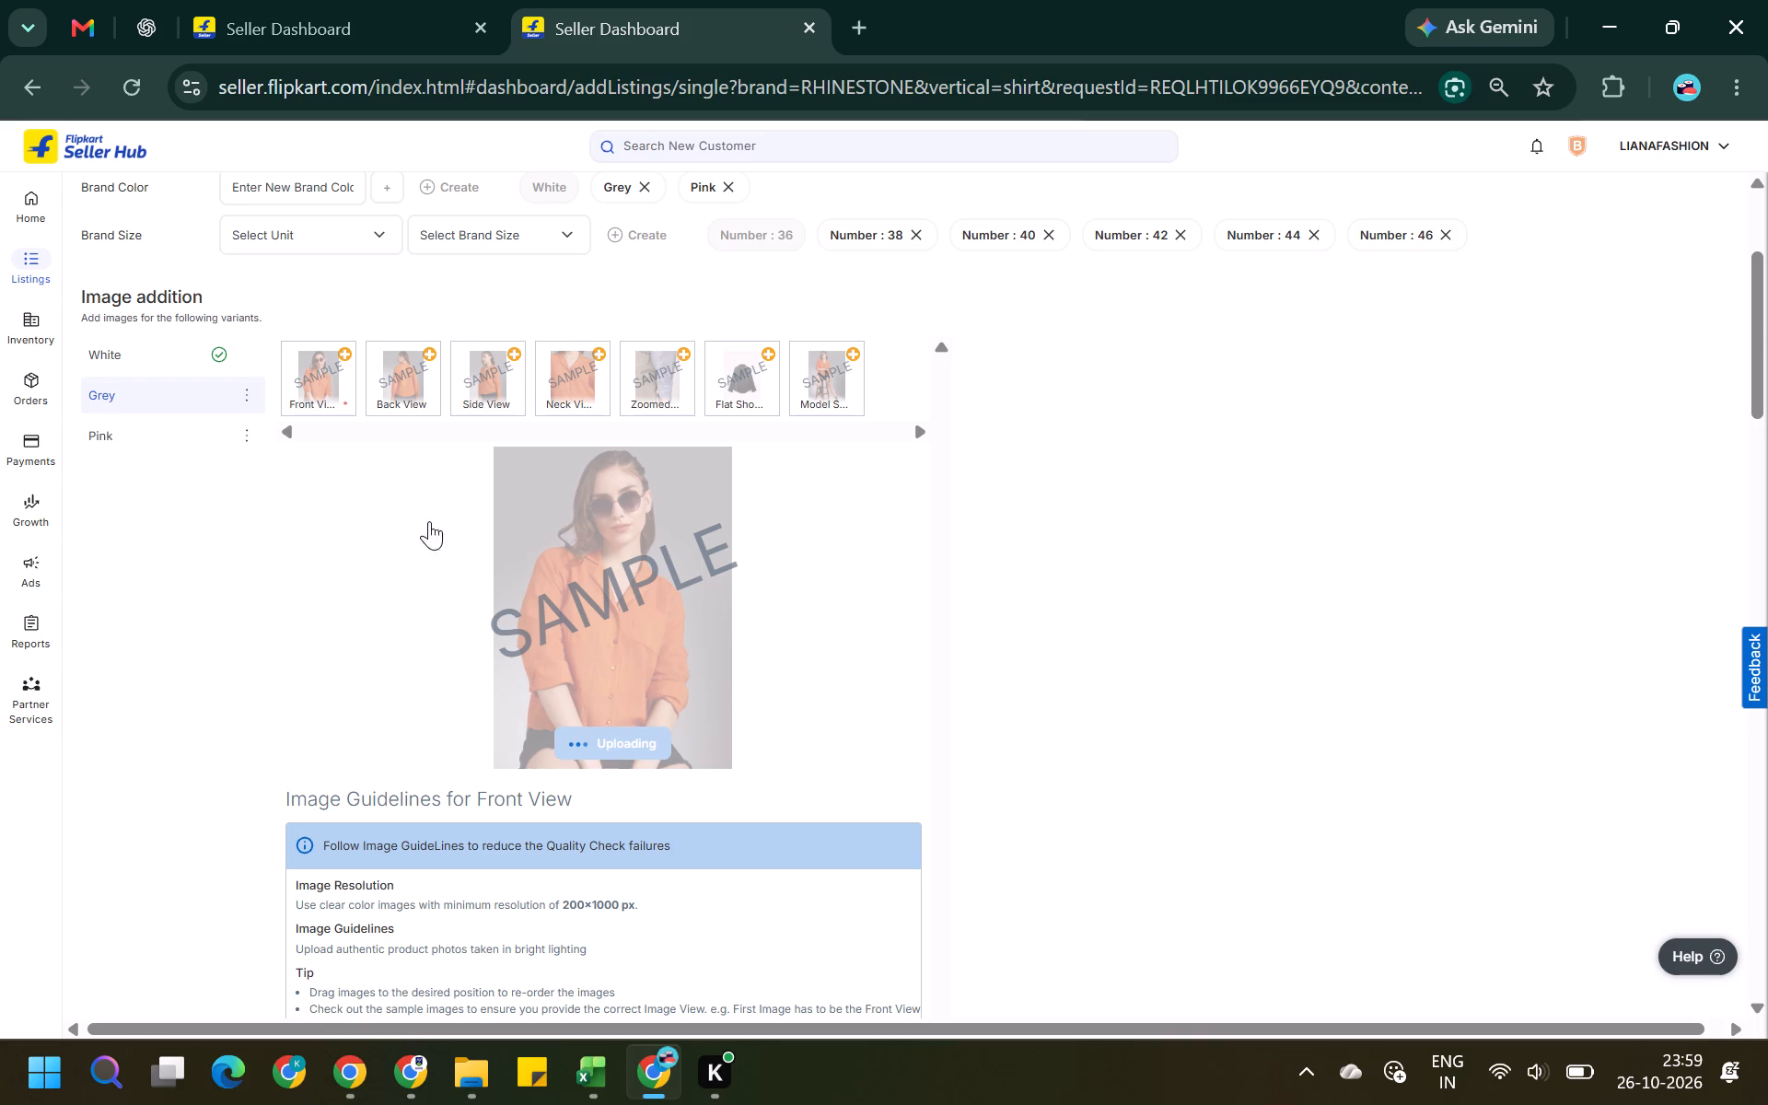
click(427, 397)
click(401, 390)
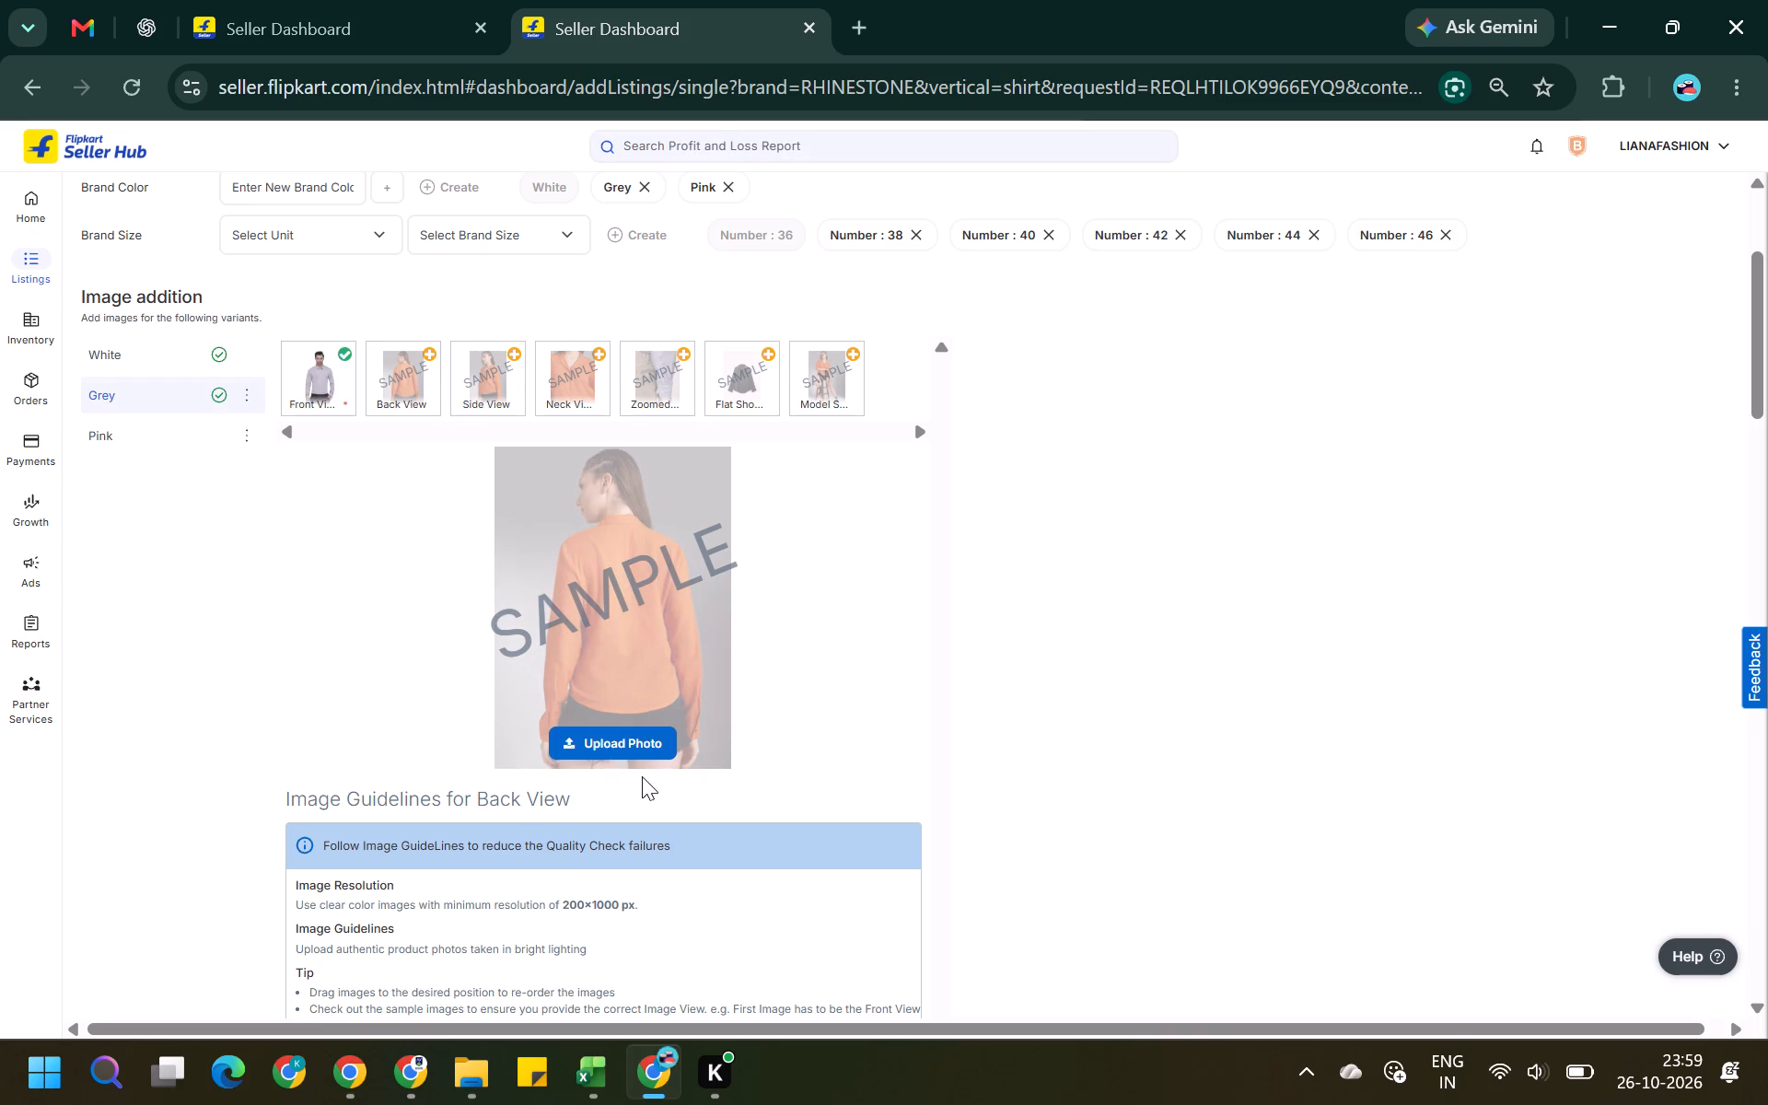
click(633, 725)
click(634, 735)
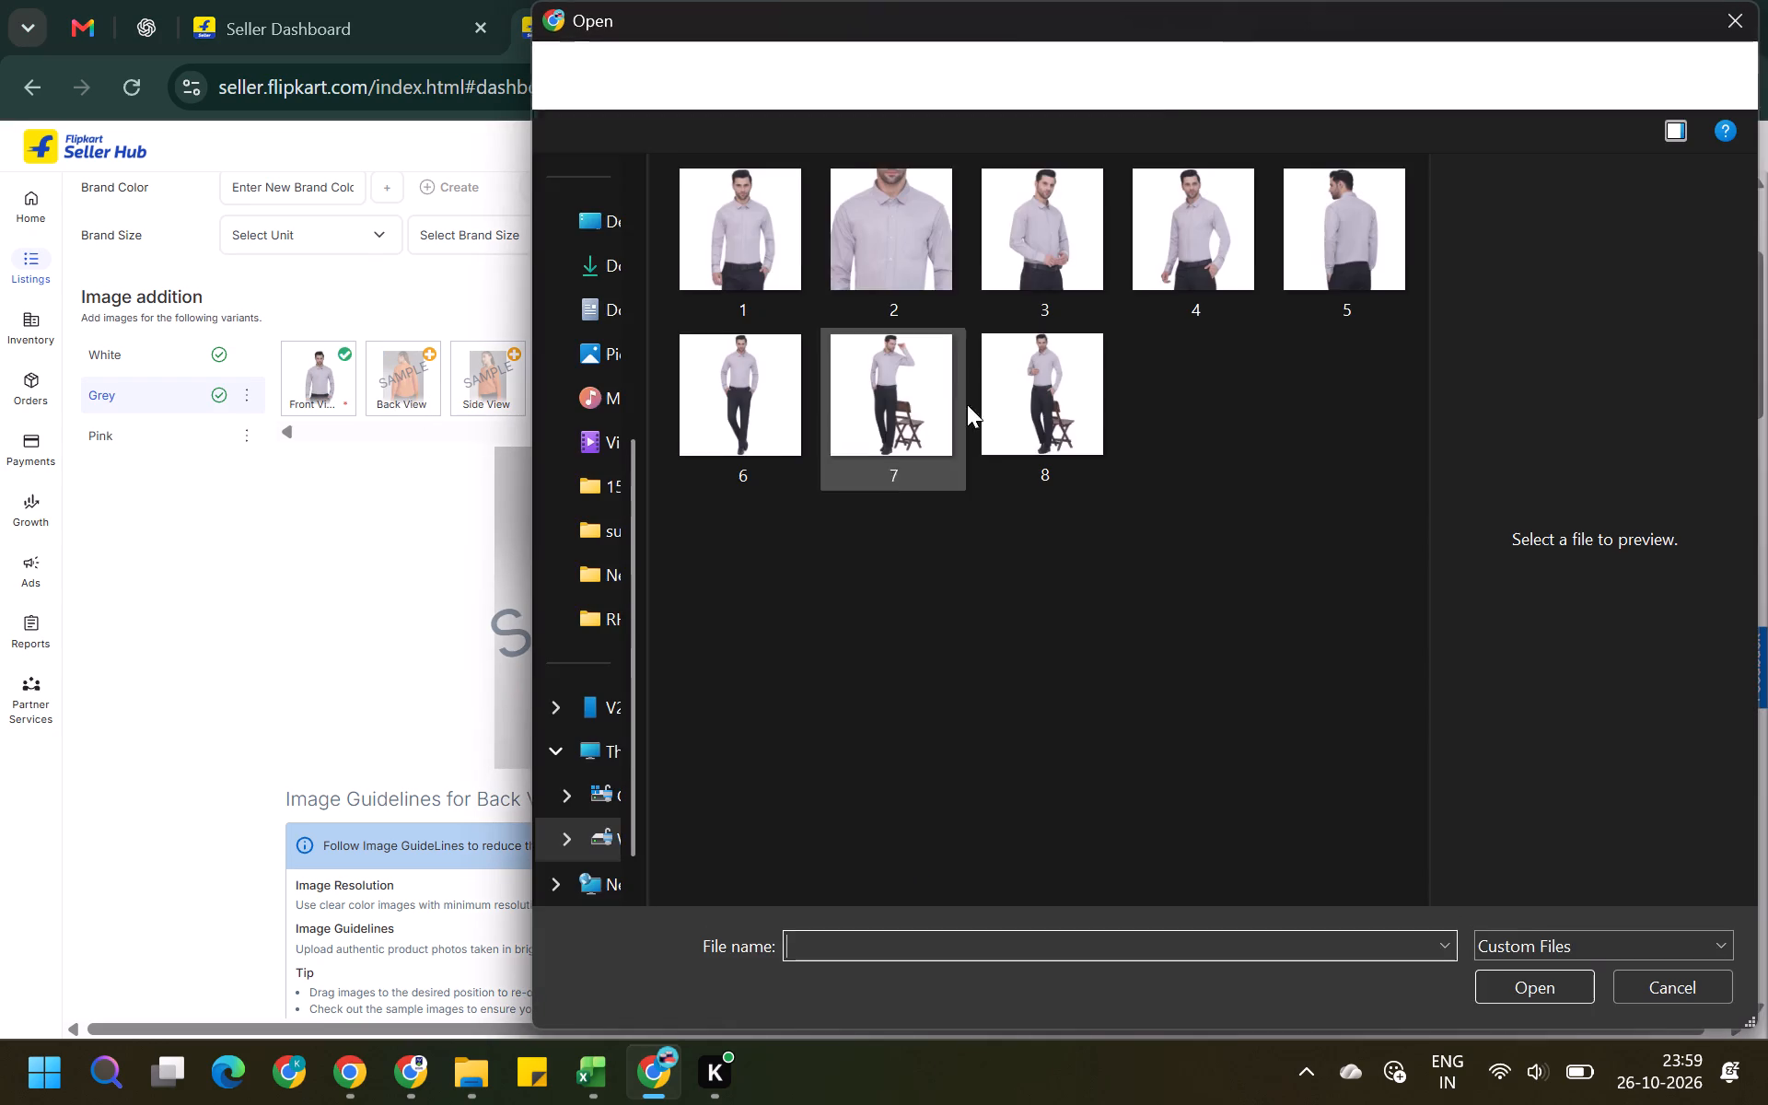
double_click(922, 281)
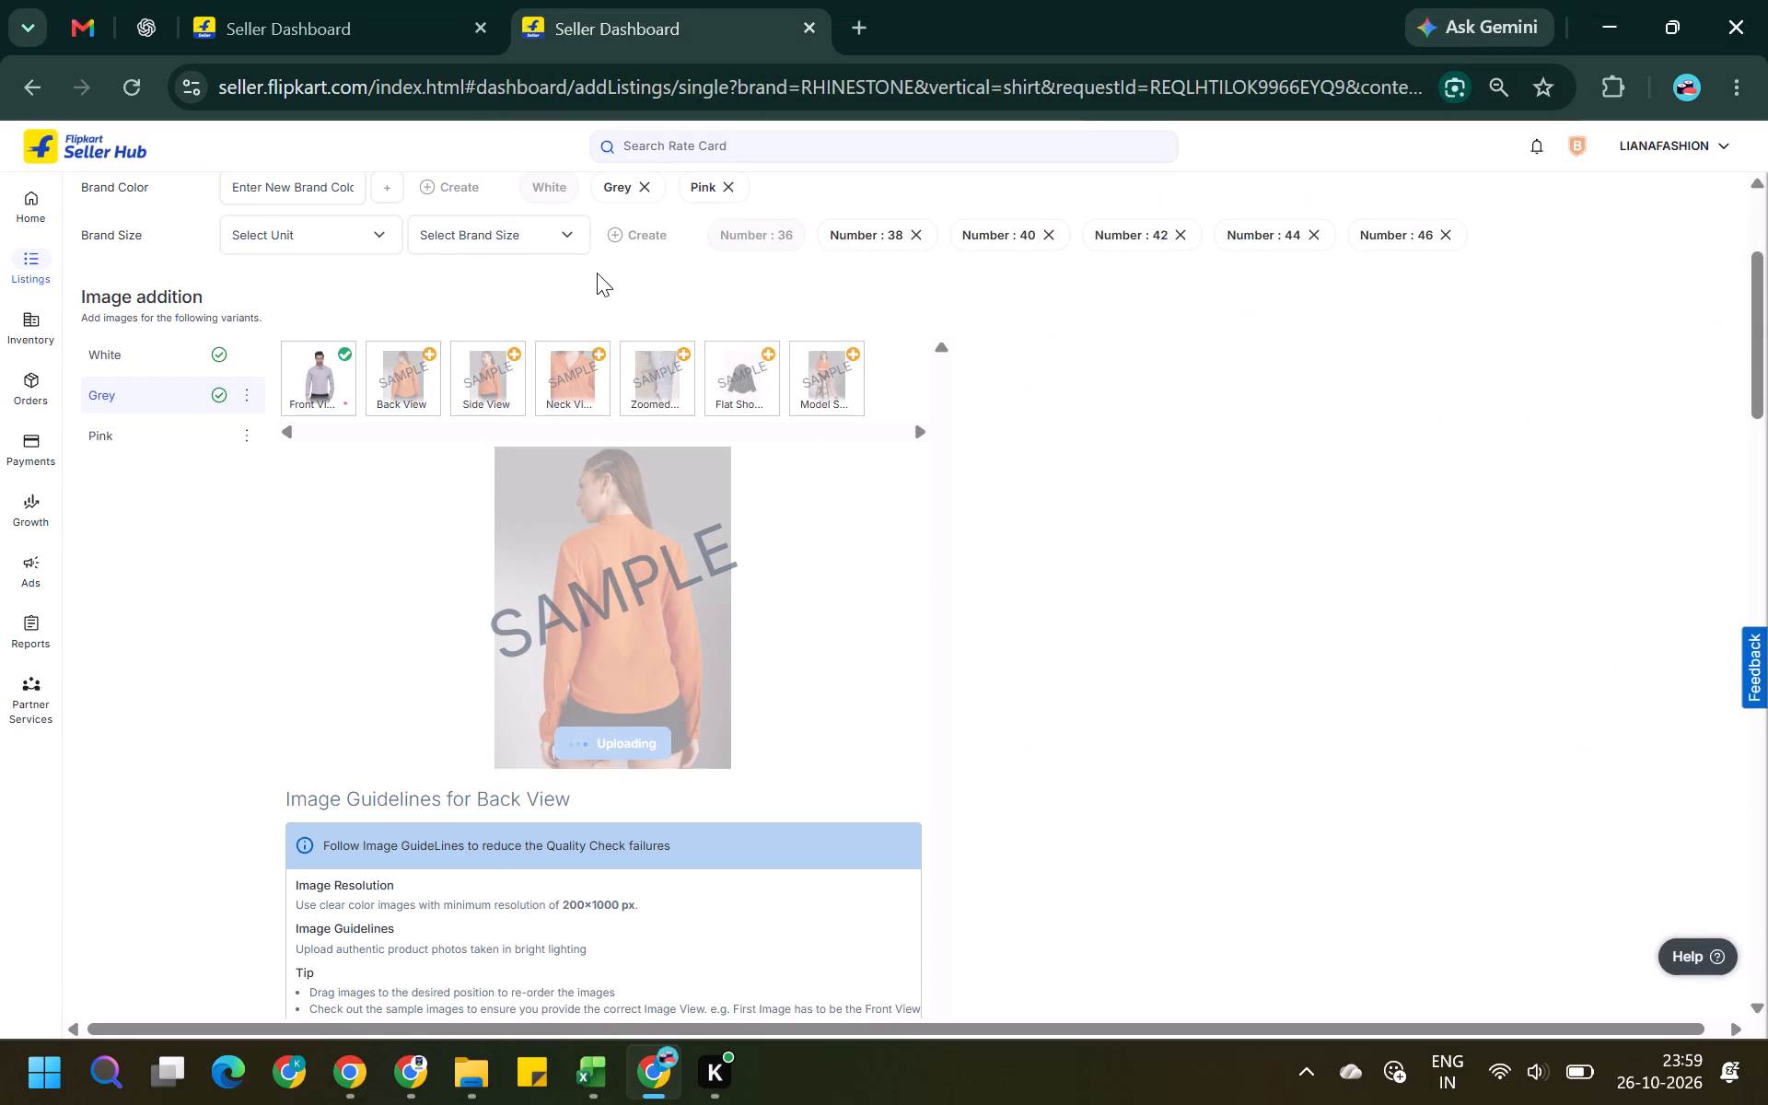
Upload image 3 from the Grey photoshoot folder as the Grey variant's Side View.
click(495, 374)
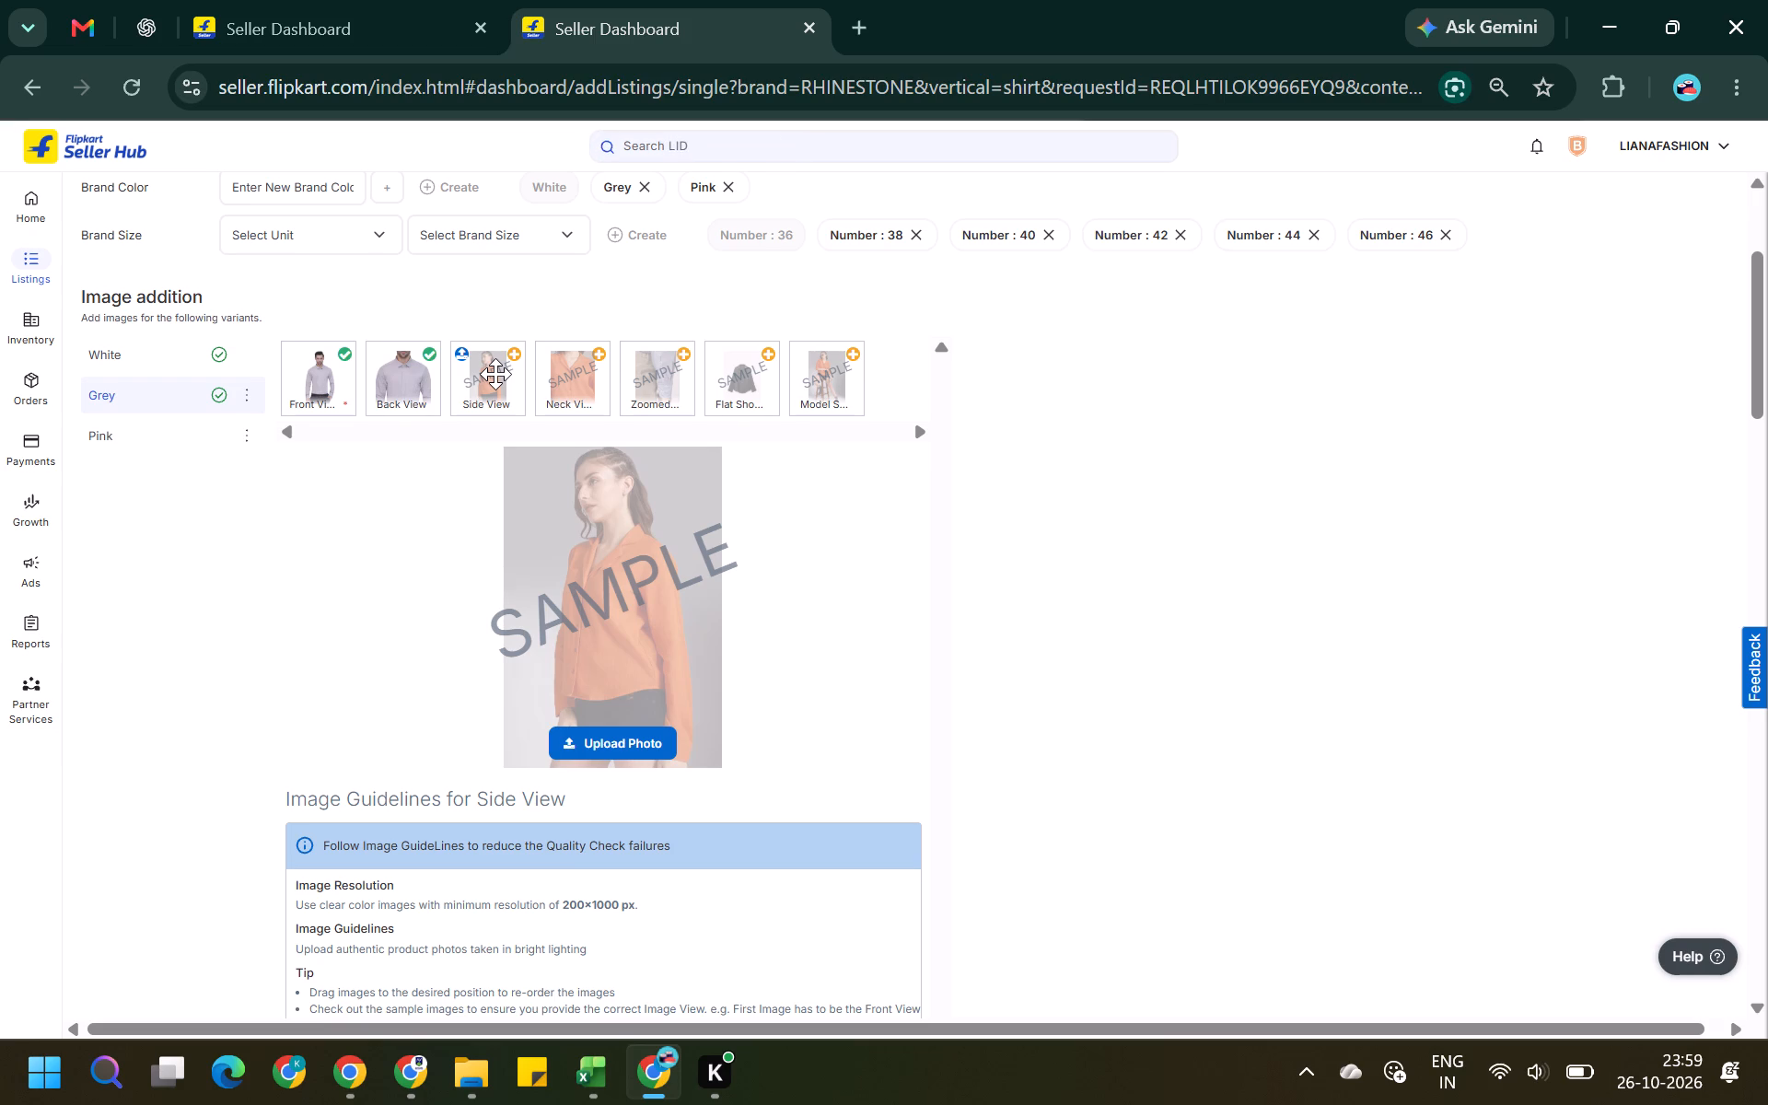
click(496, 368)
click(634, 752)
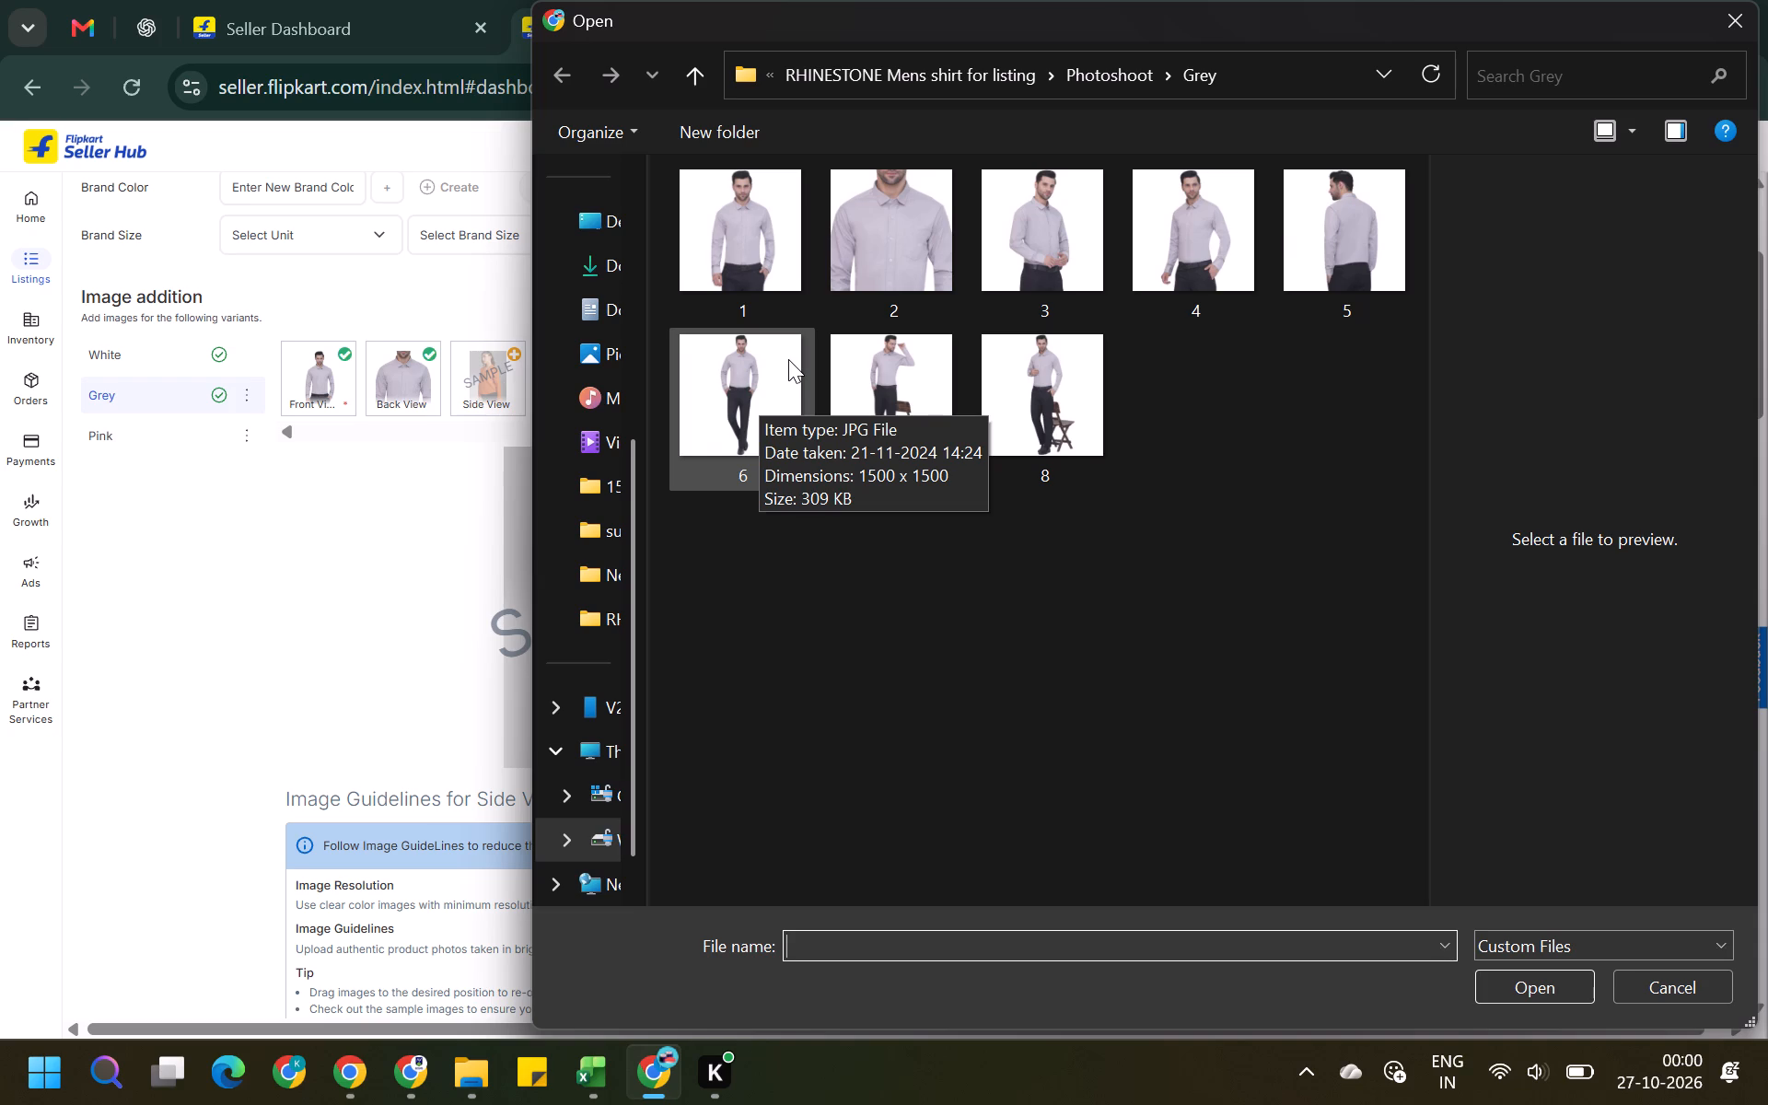
double_click(1062, 251)
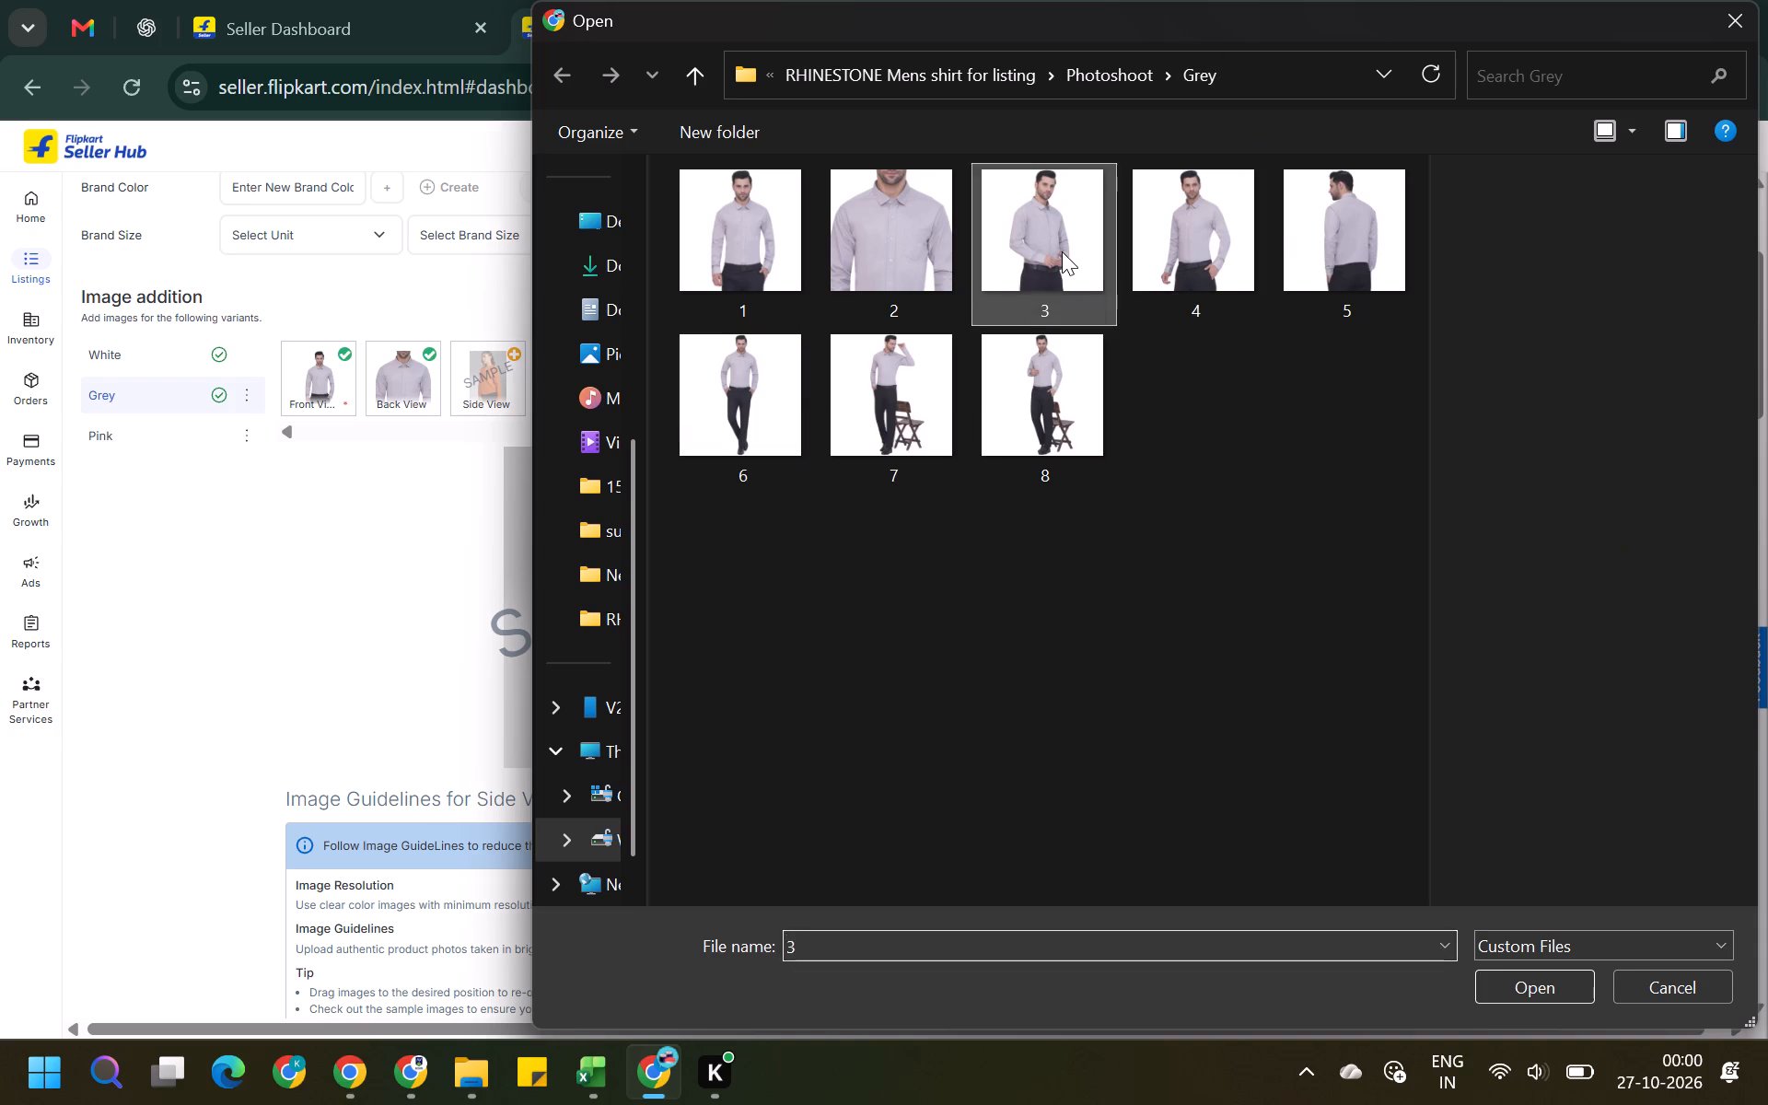
Upload image 4 from the Grey photoshoot folder as the Grey variant's Neck View.
click(564, 378)
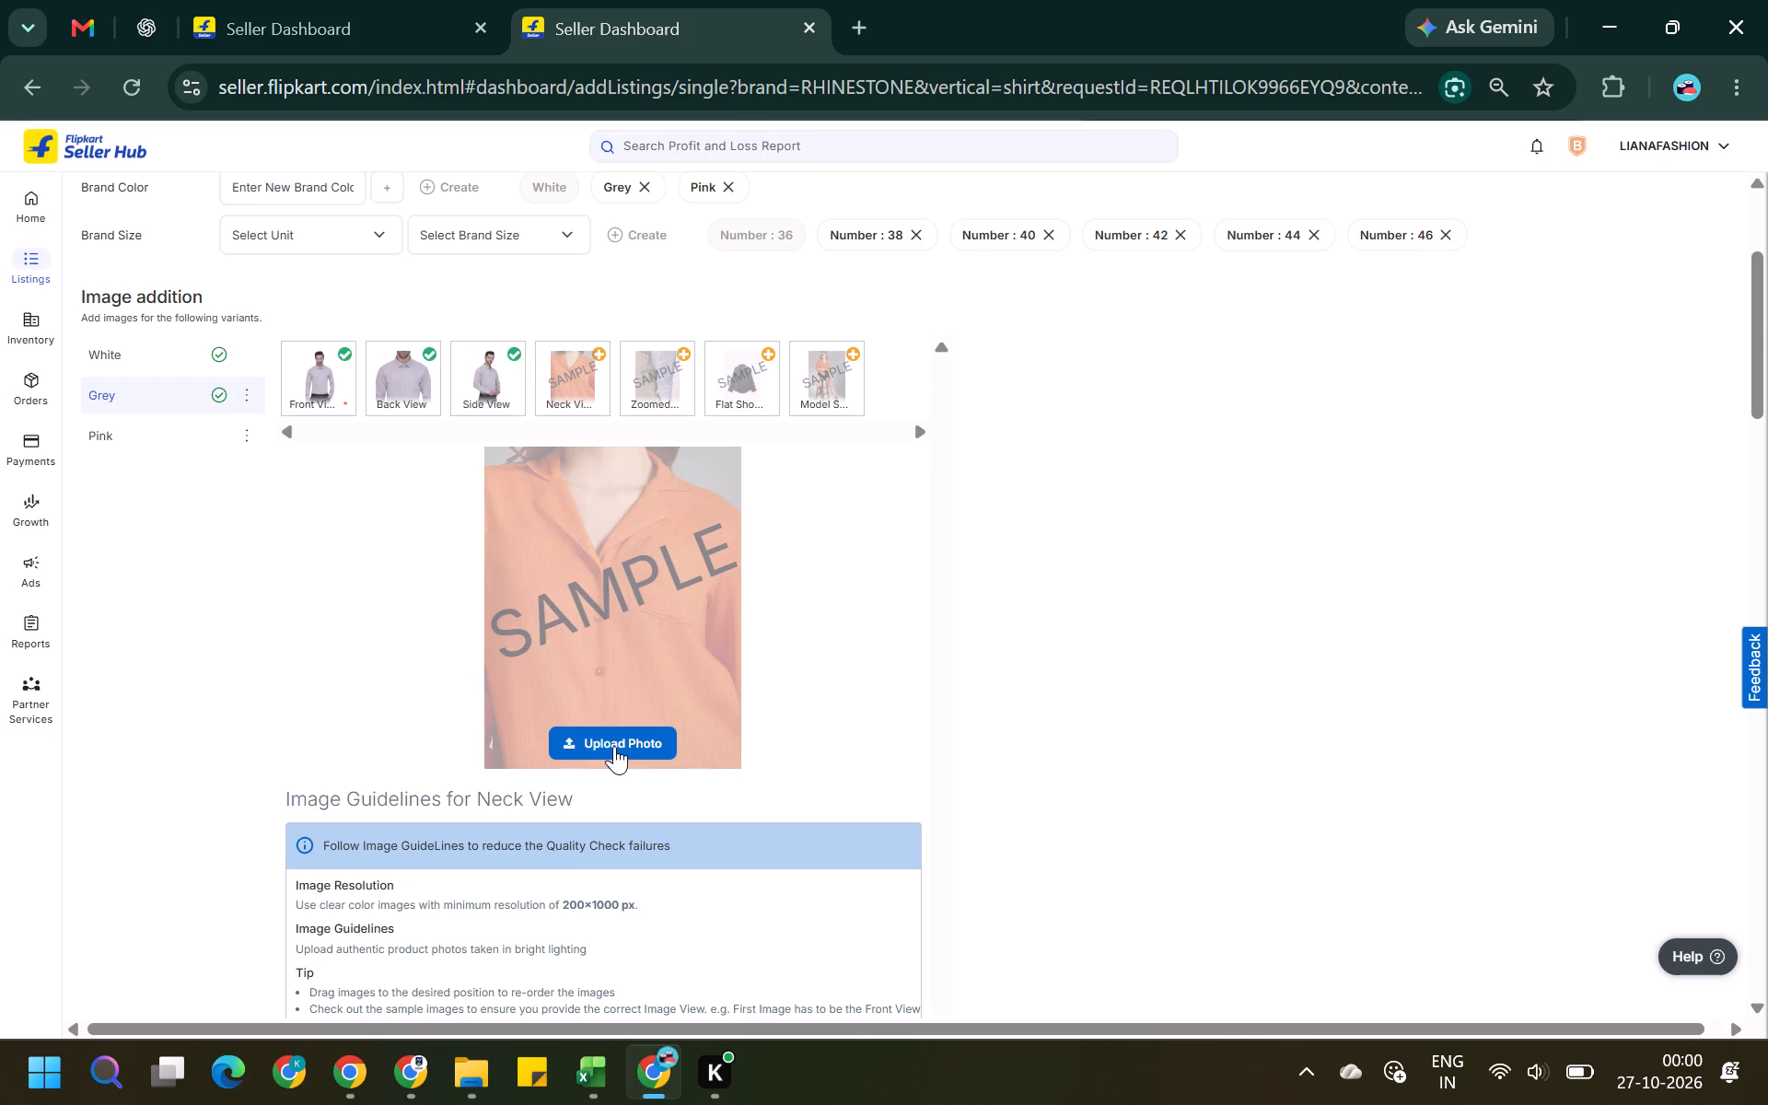
click(614, 746)
click(1214, 262)
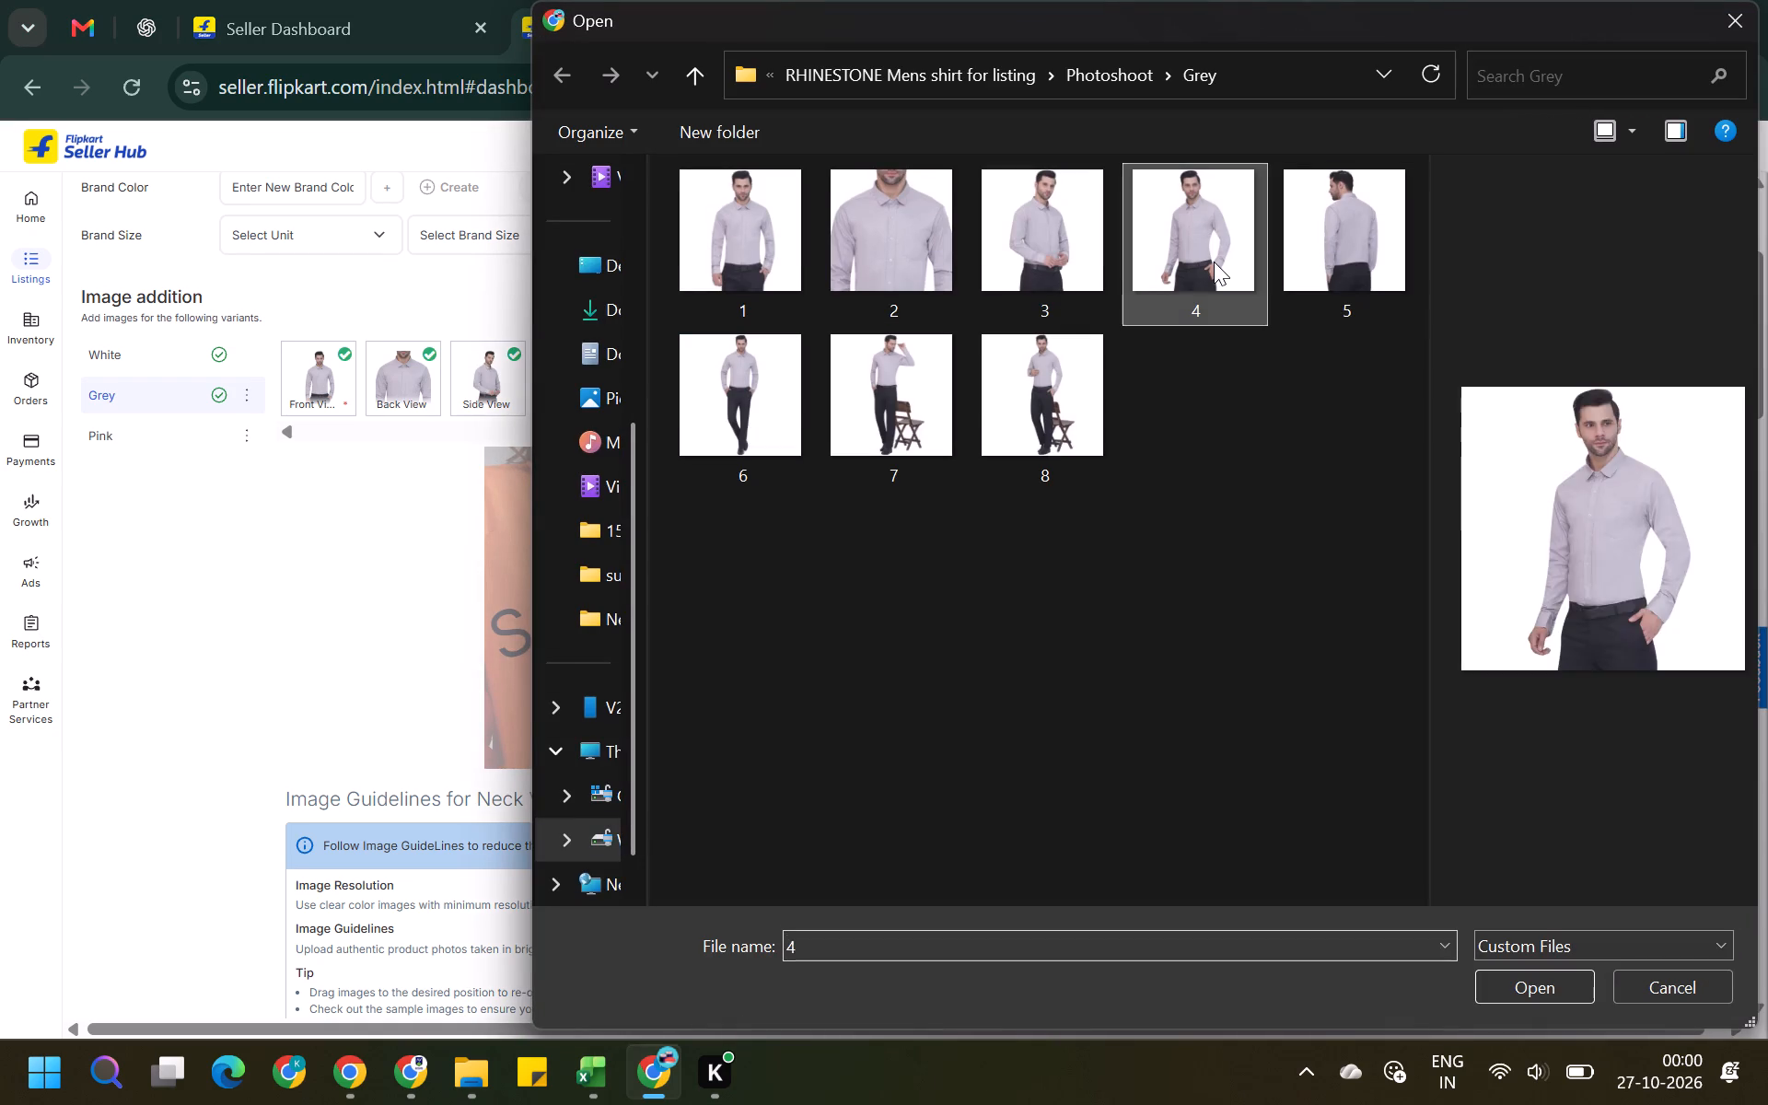
click(1214, 262)
Upload image 5 from the Grey photoshoot folder as the Grey variant's Zoomed View.
click(685, 380)
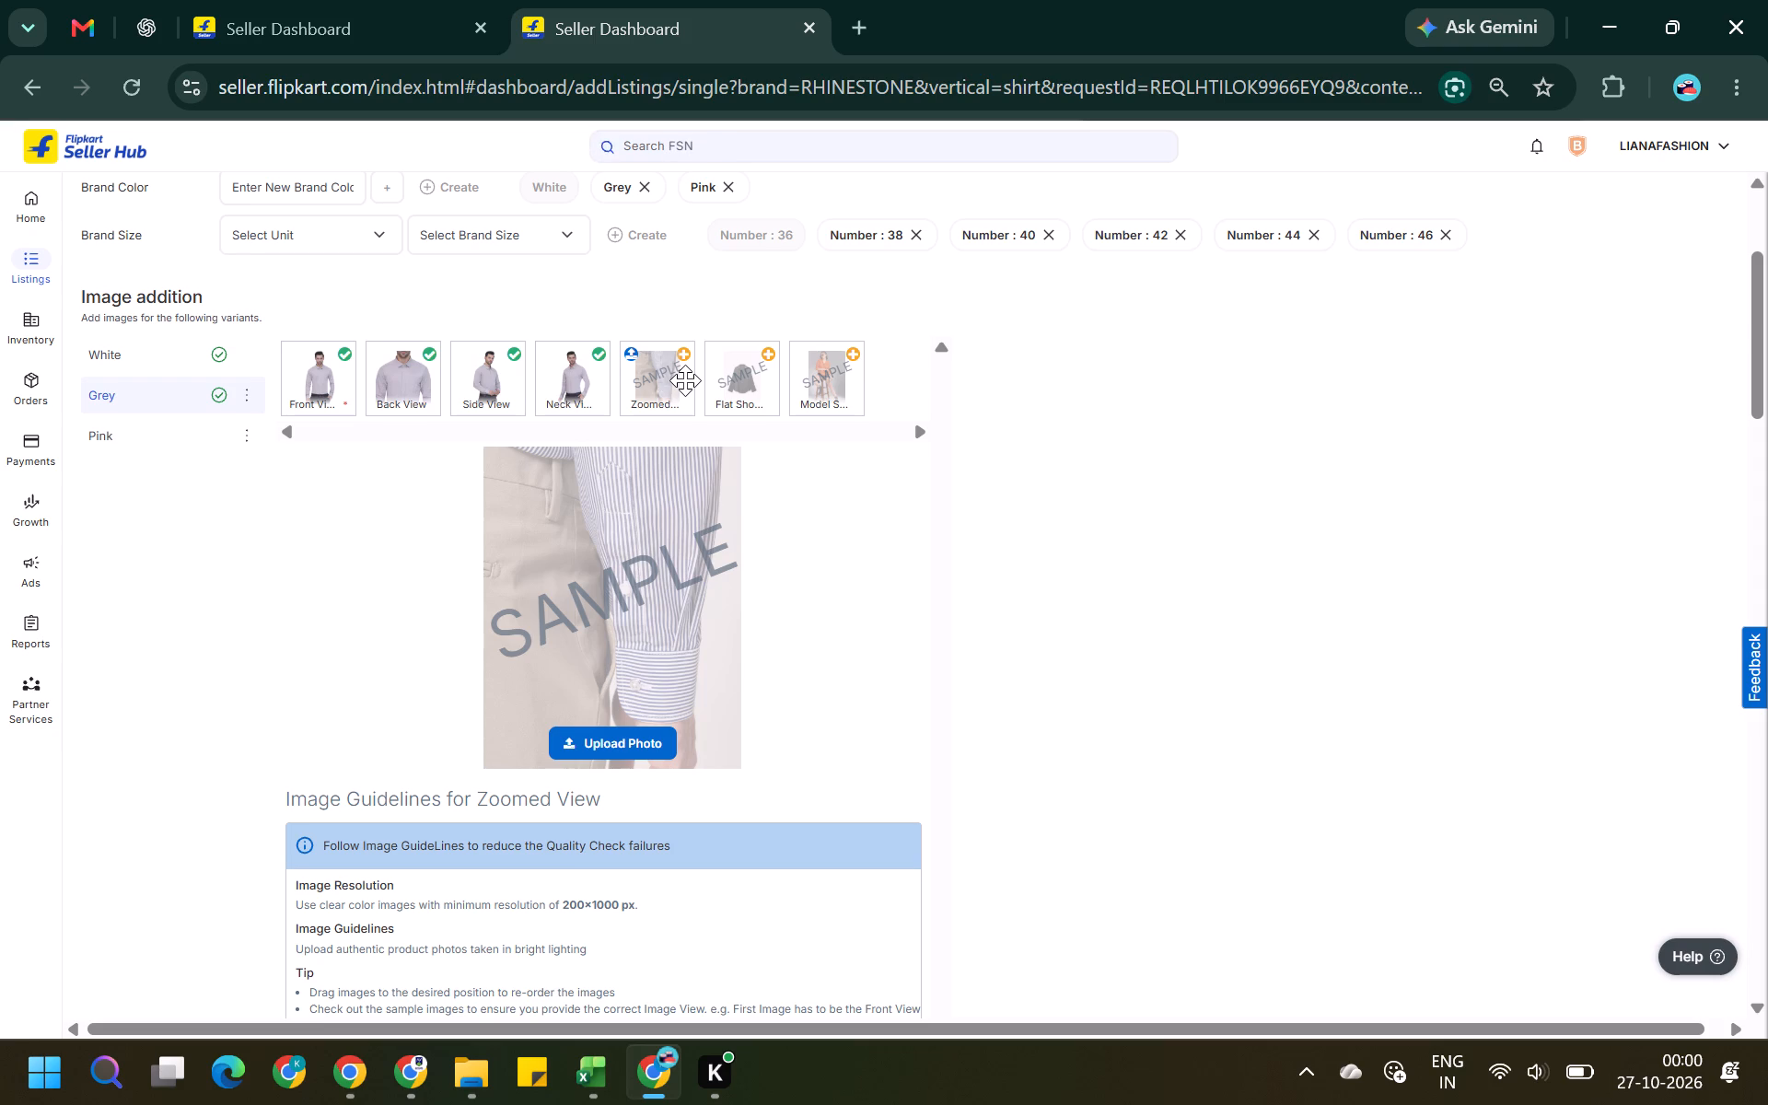
click(682, 382)
click(645, 750)
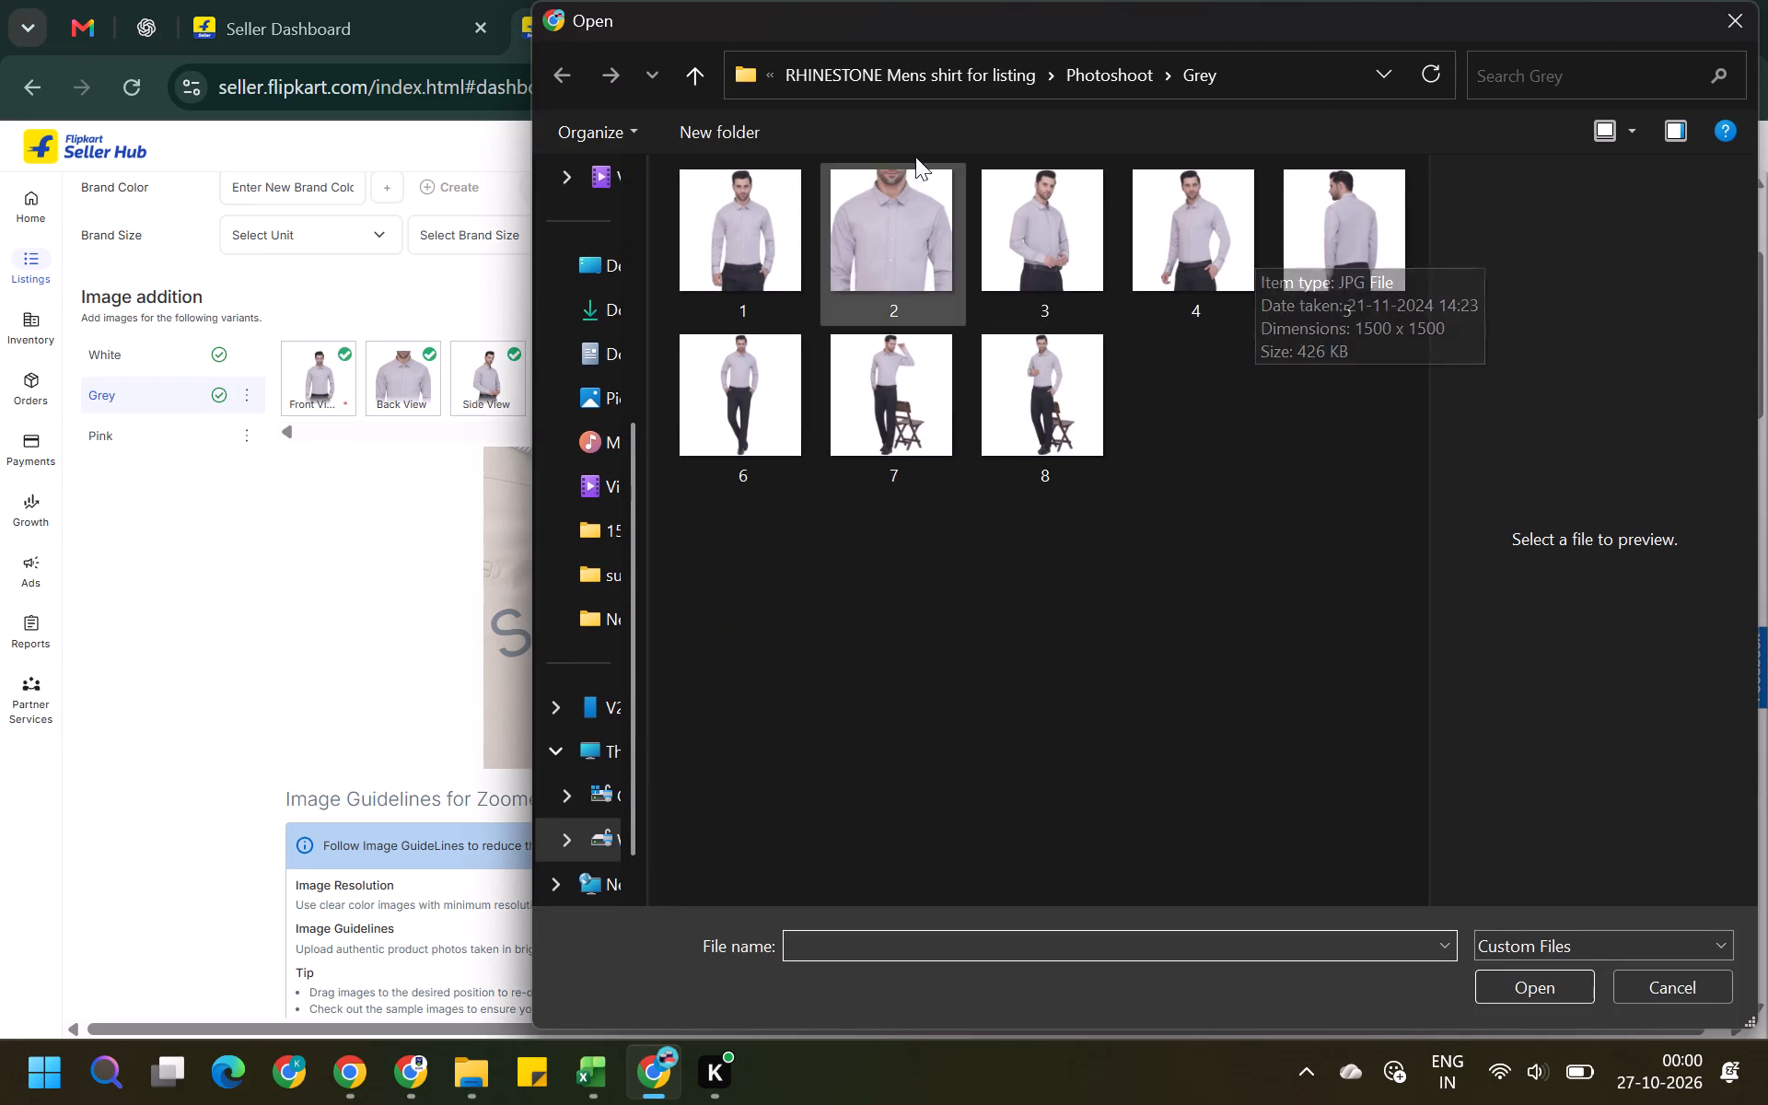
drag(891, 34, 1183, 66)
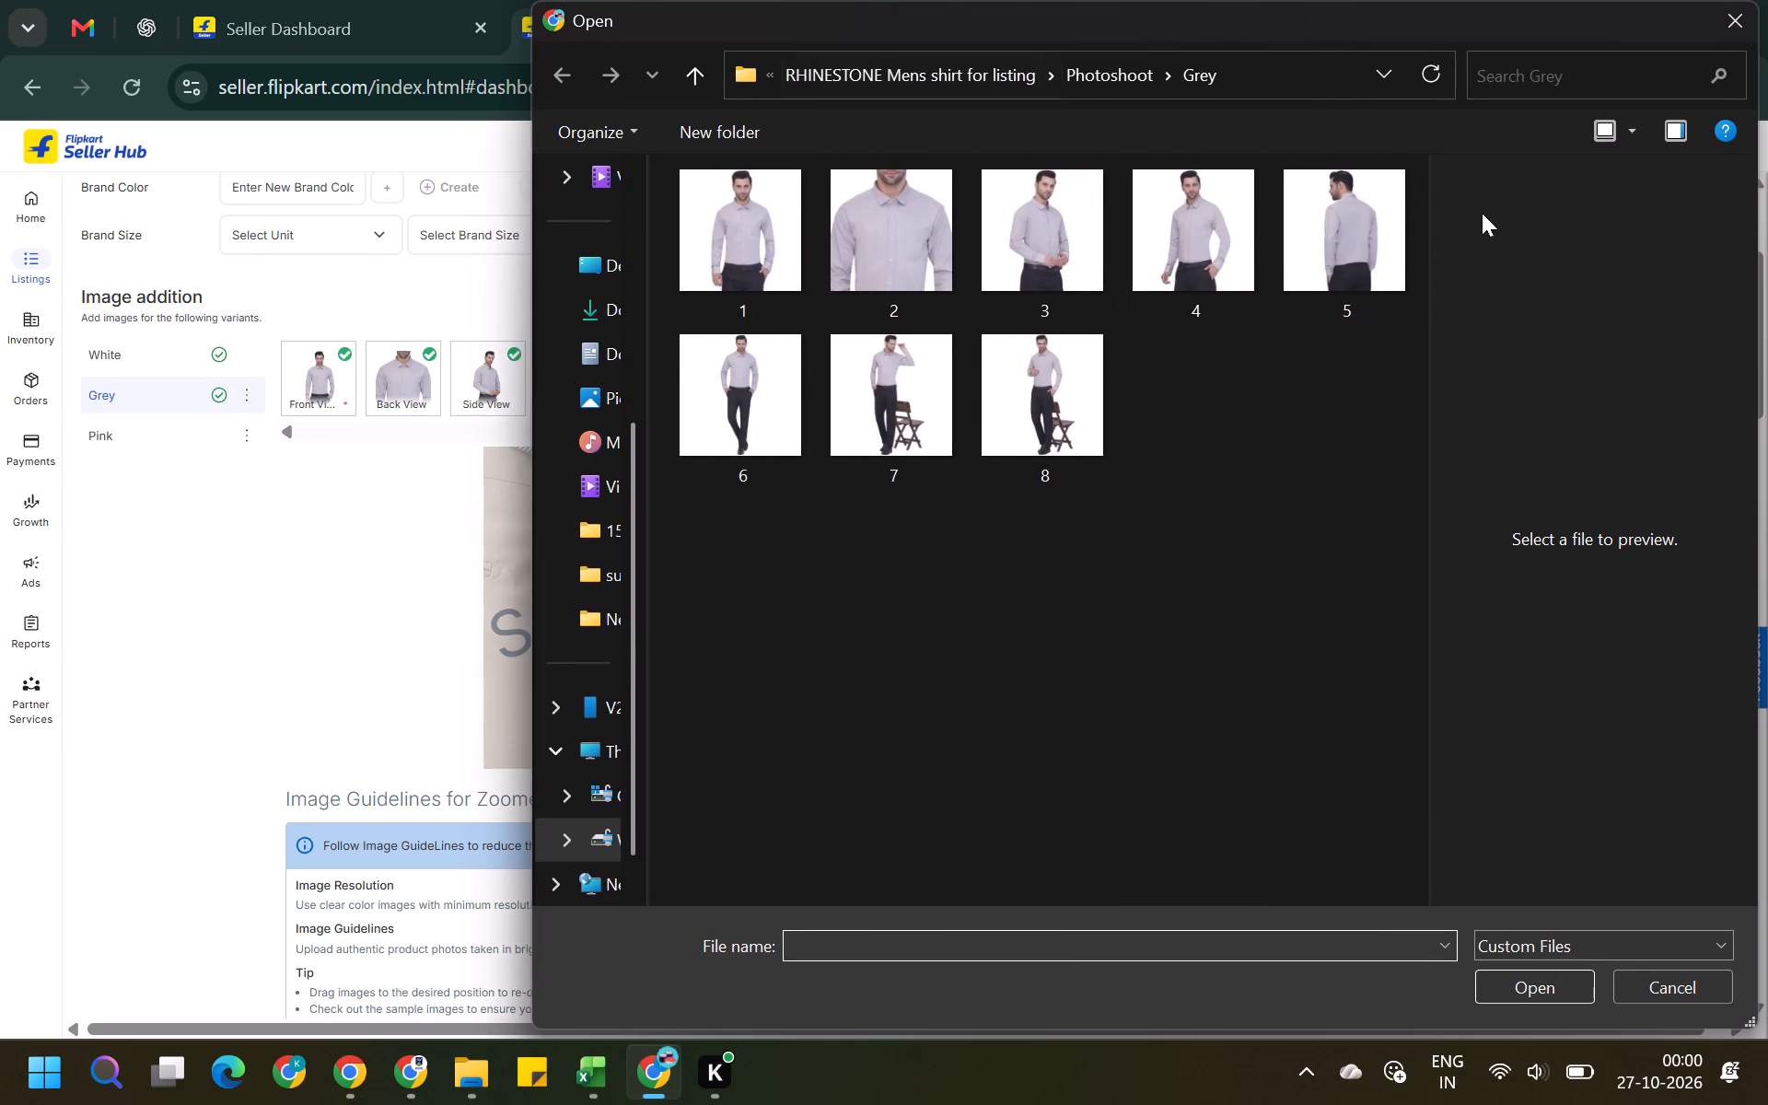
drag(975, 36, 1360, 64)
double_click(1358, 250)
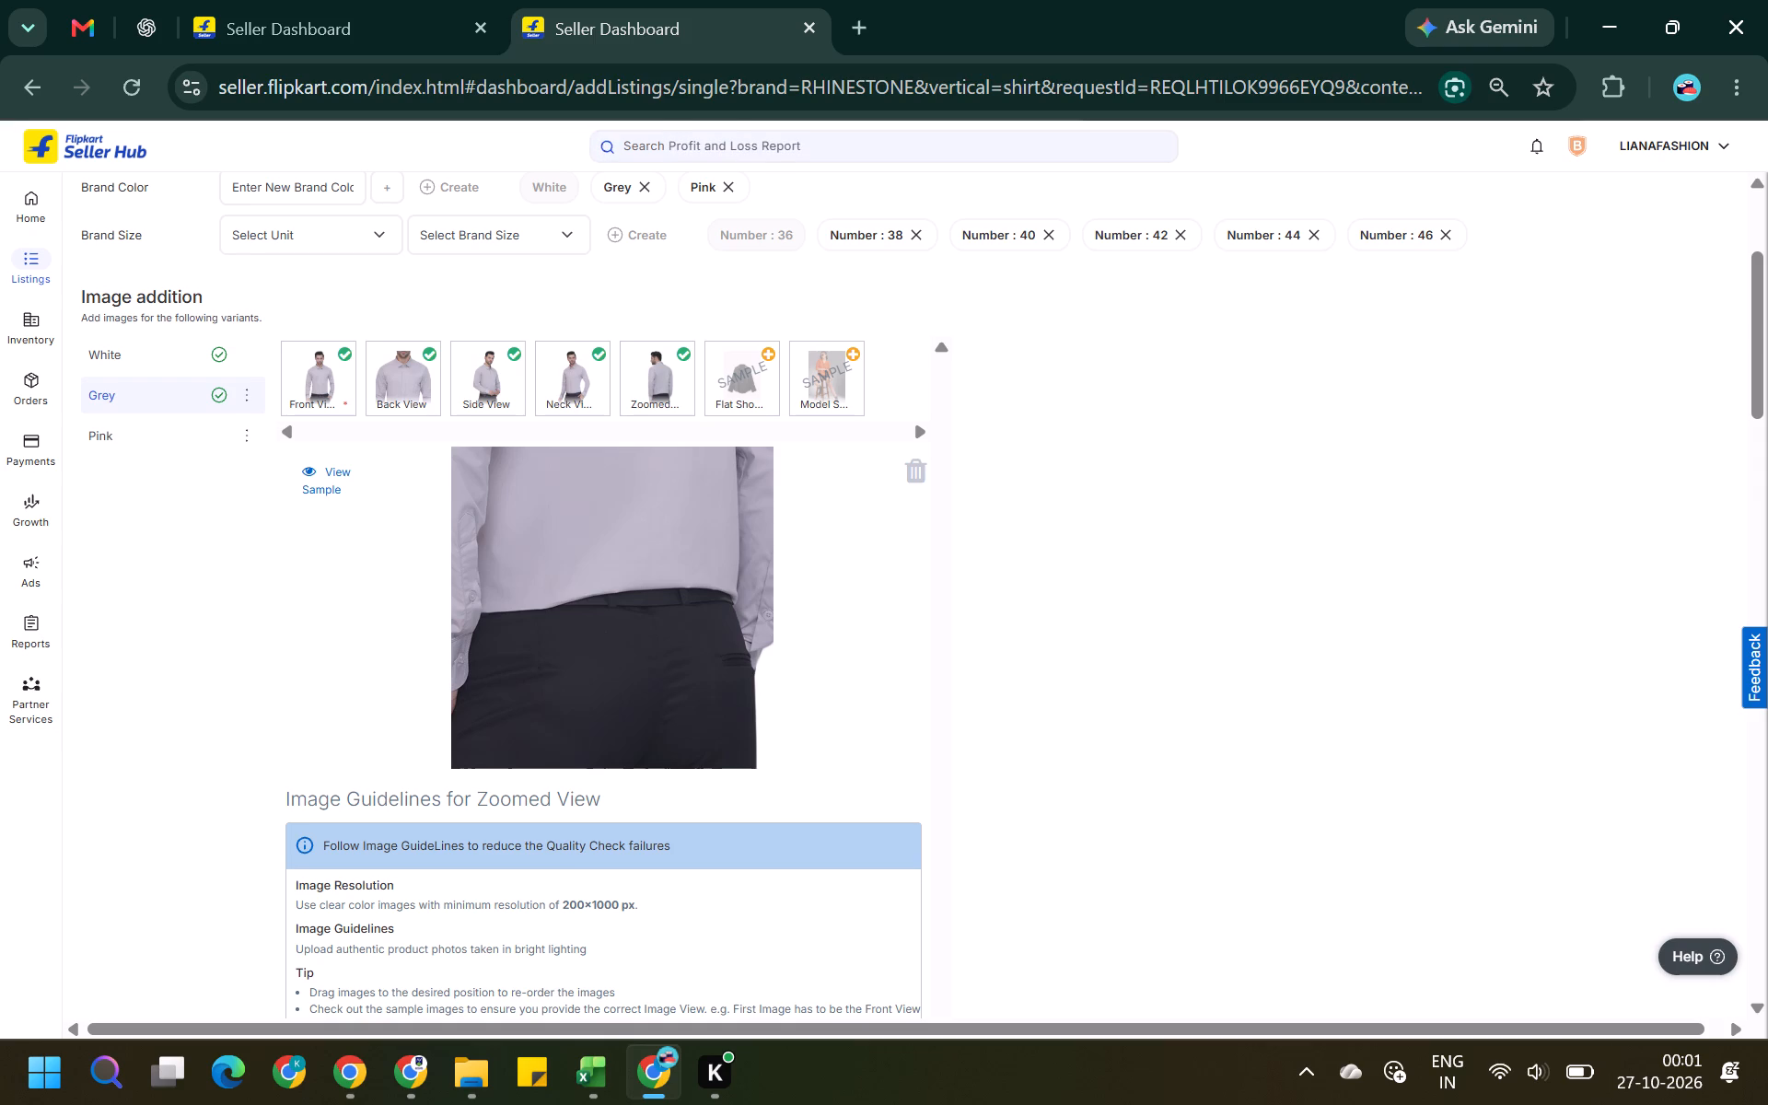
Upload image 6 from the Grey photoshoot folder as the Grey variant's Flat Shot View.
click(765, 366)
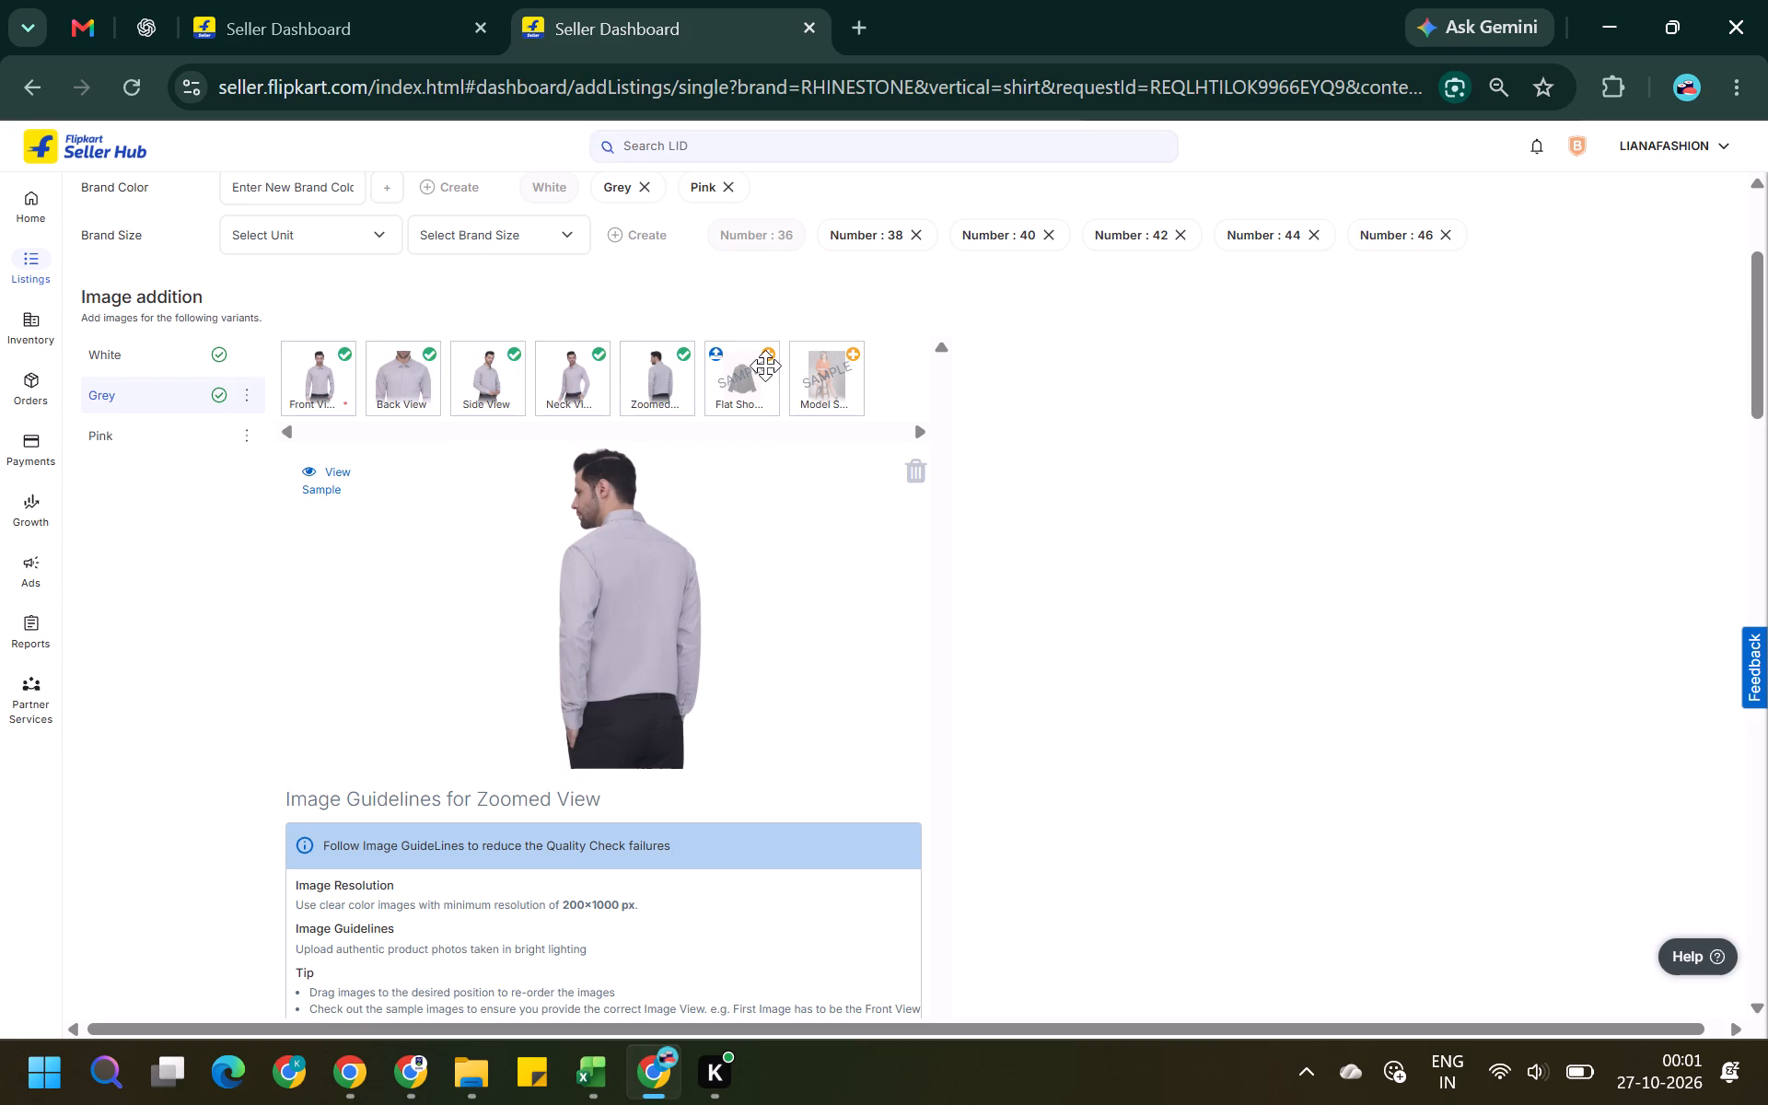
click(624, 753)
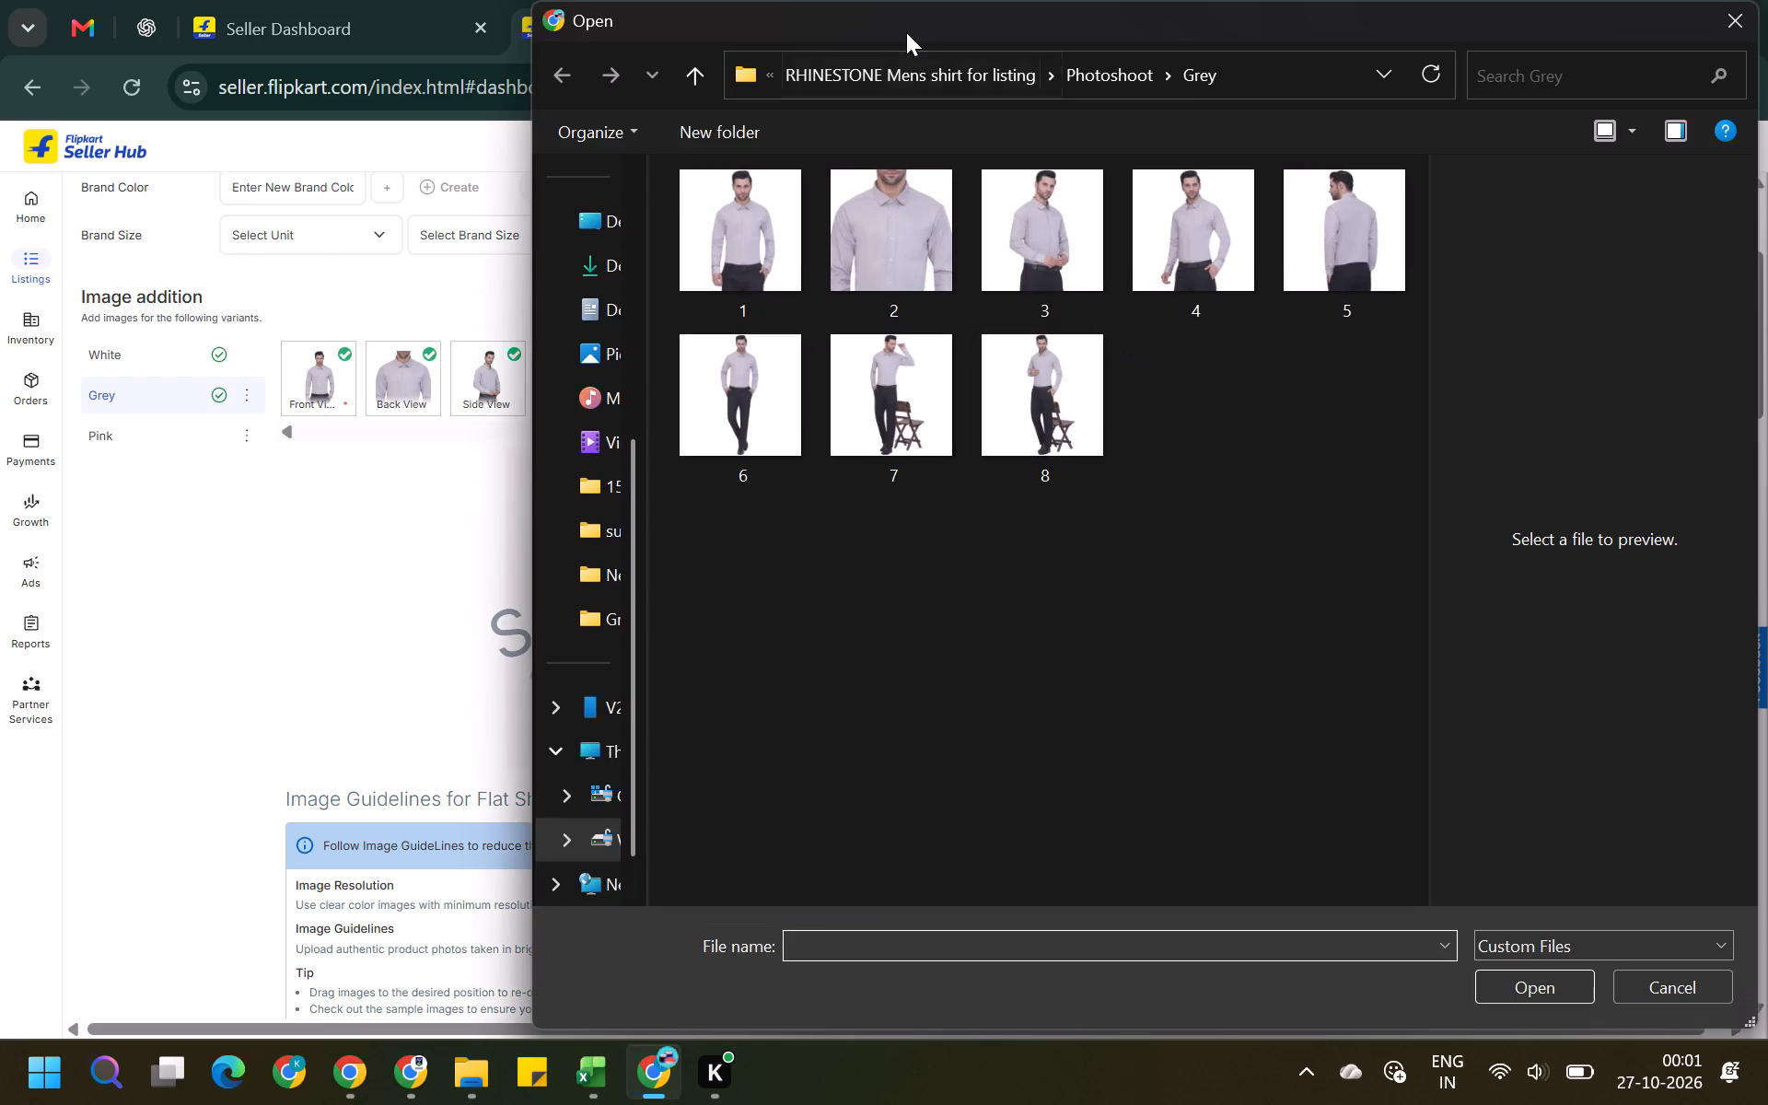
drag(878, 24, 1247, 97)
click(1095, 480)
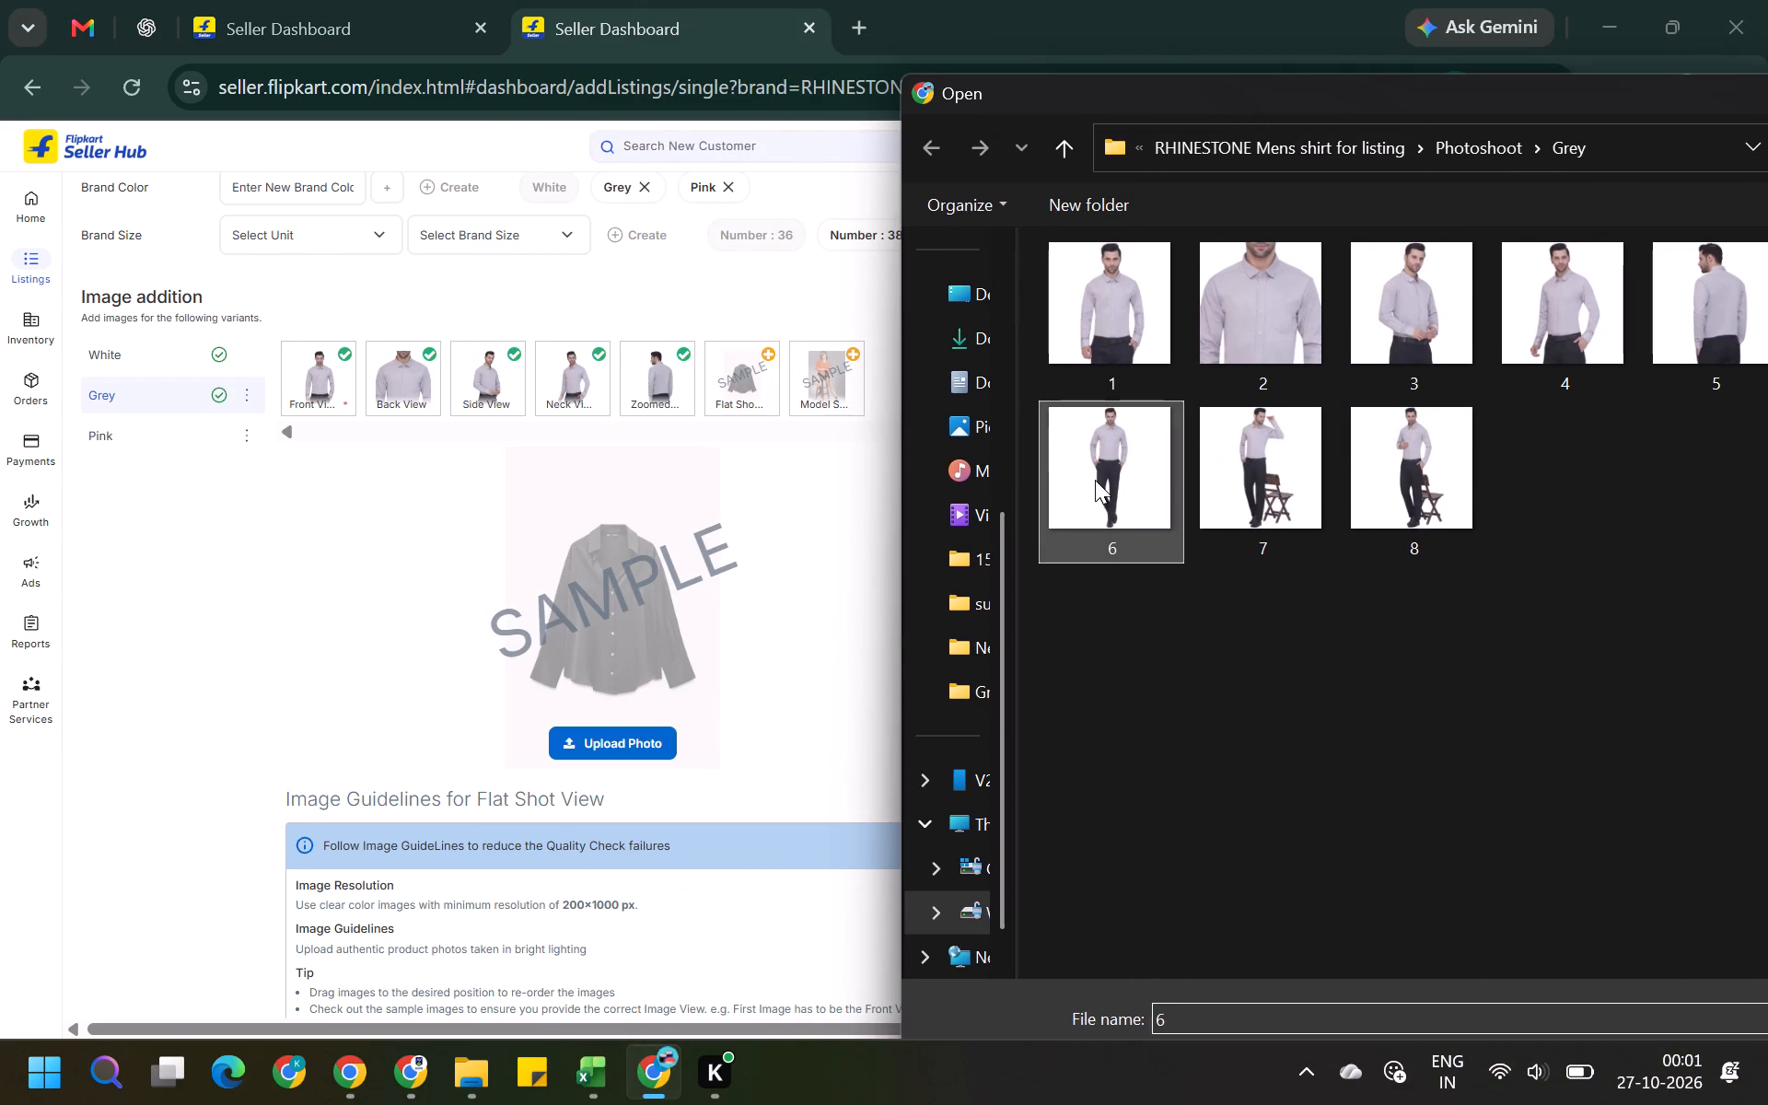
click(1095, 480)
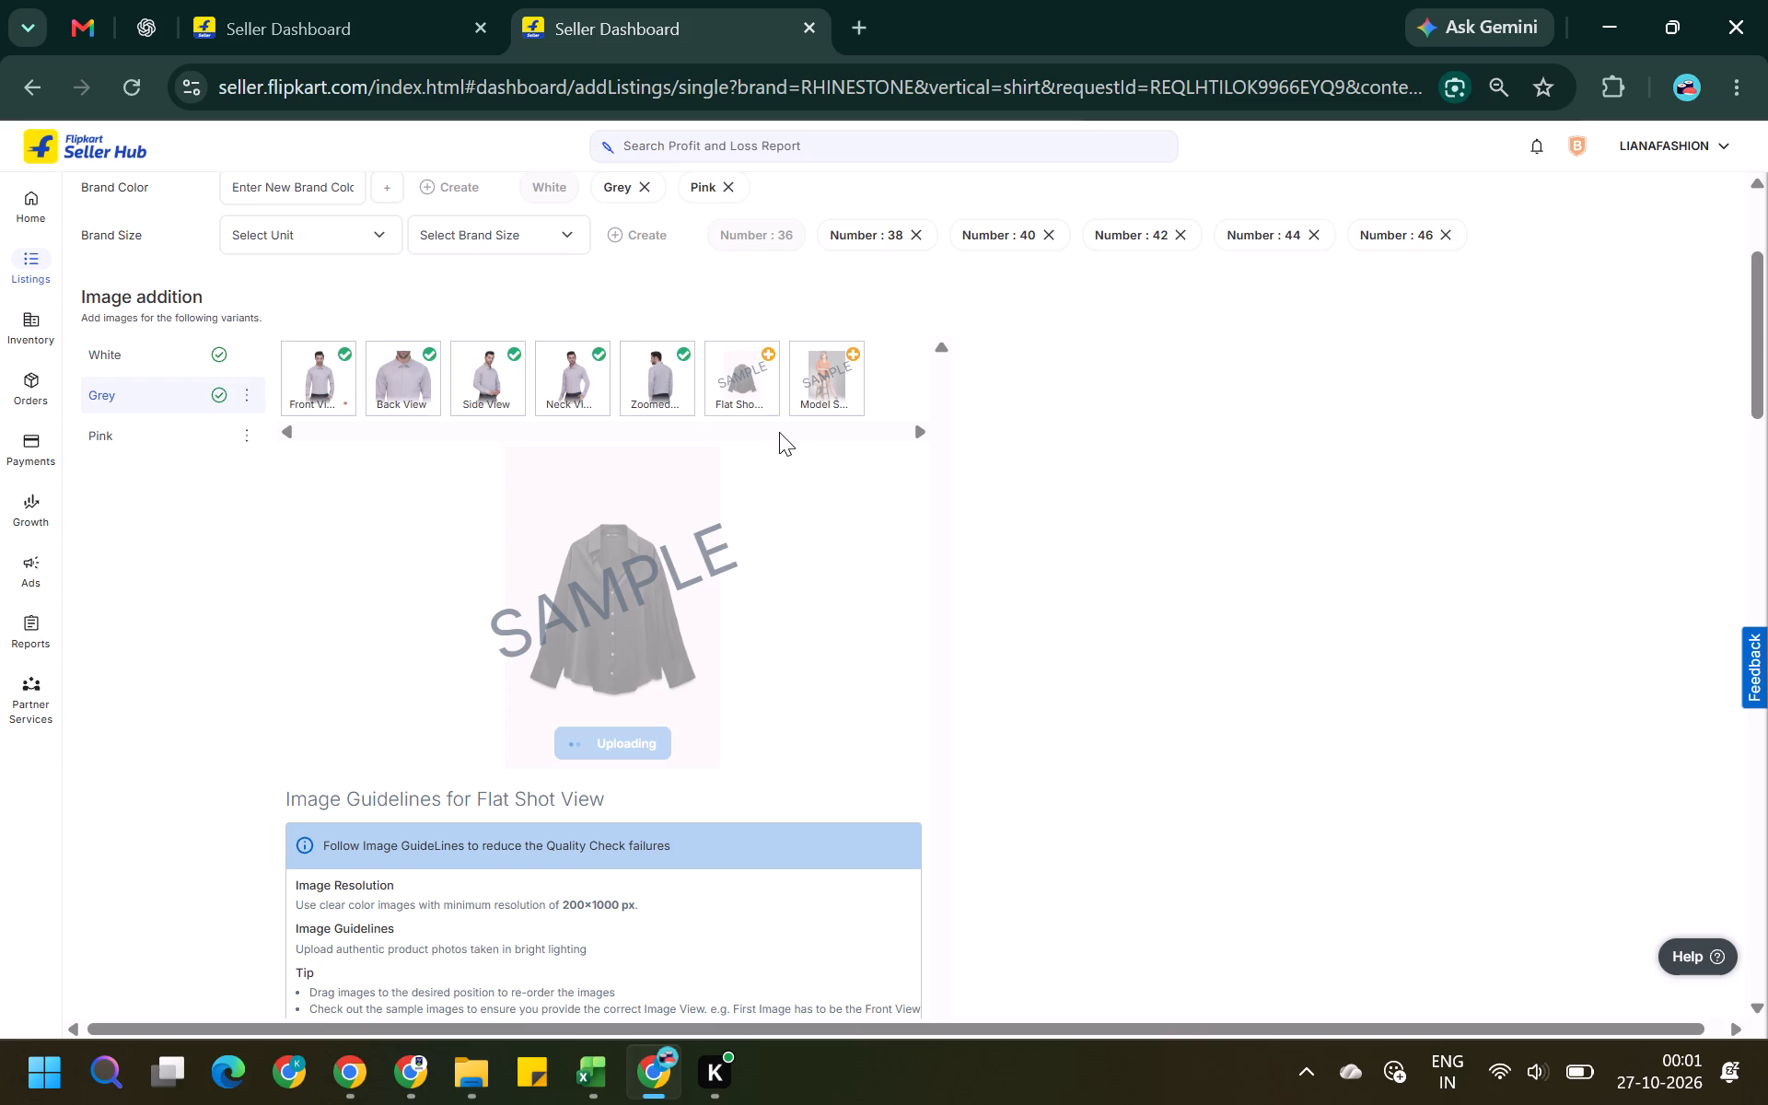
Upload image 7 from the Grey photoshoot folder as the Grey variant's Model Shot View.
click(830, 395)
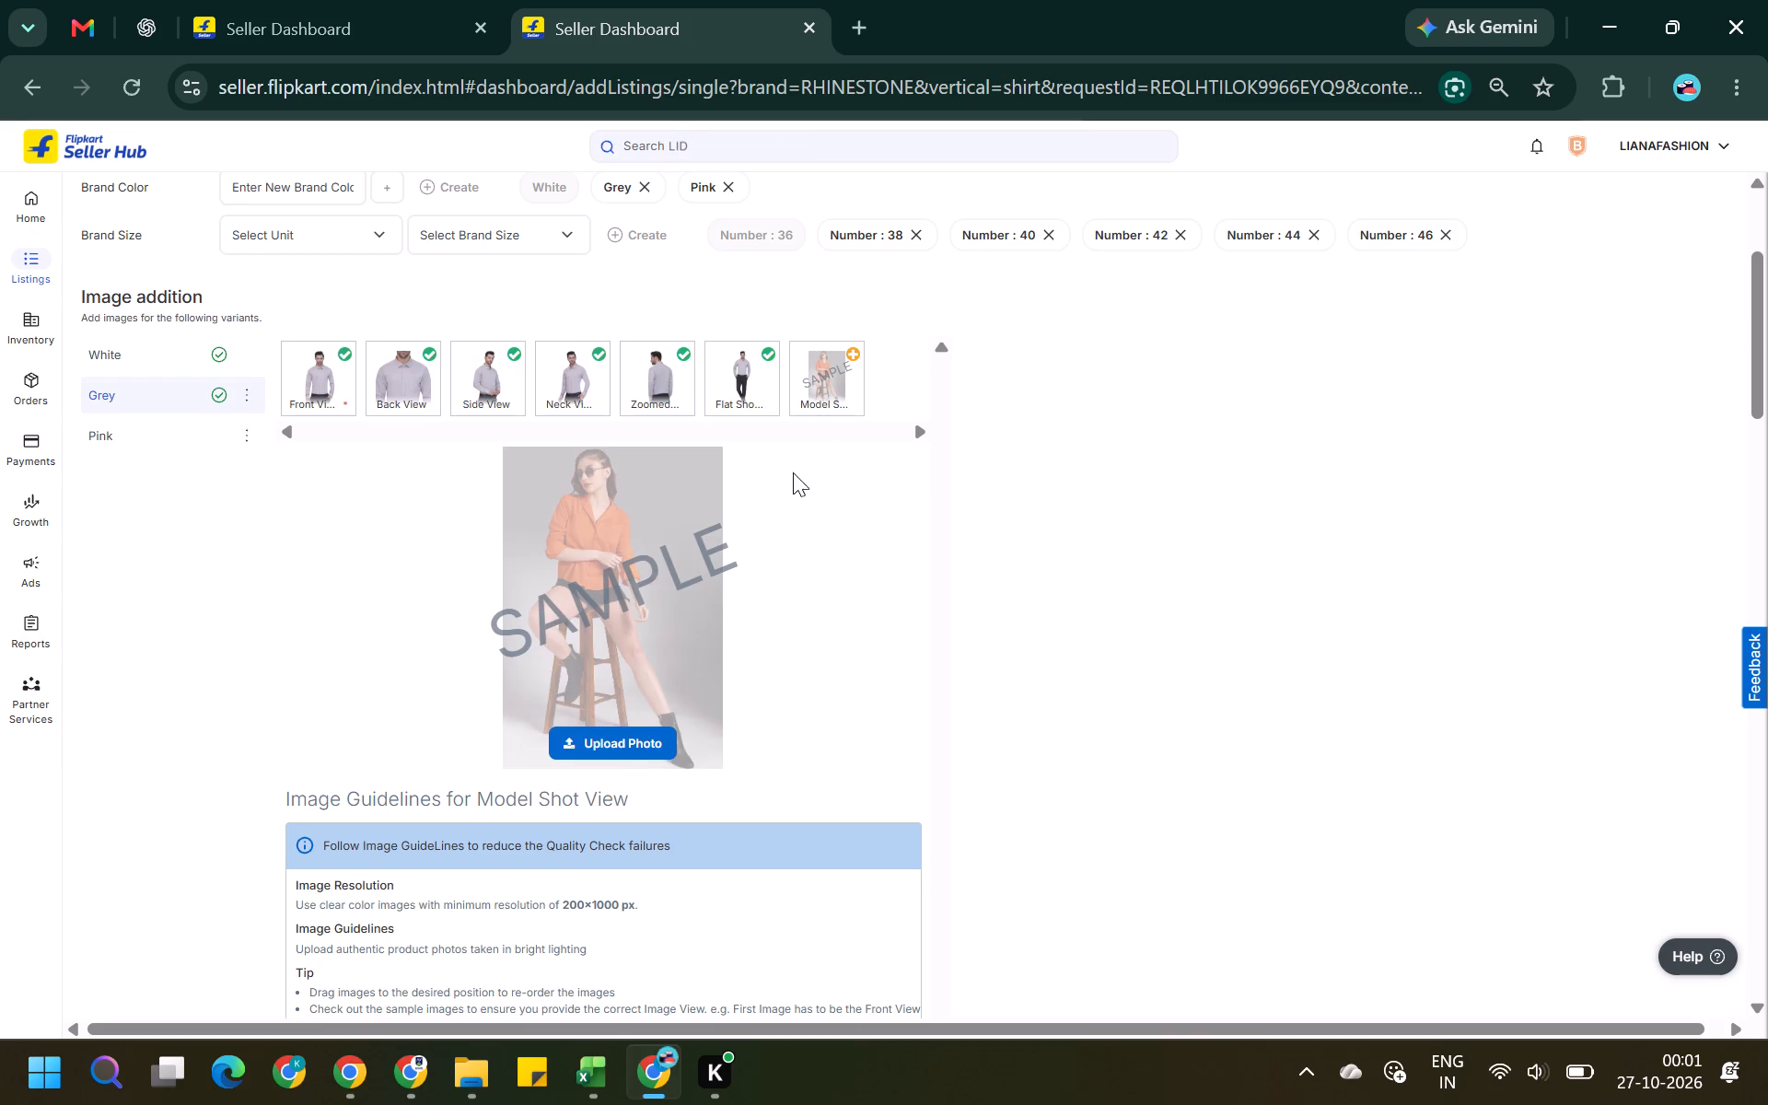
click(648, 755)
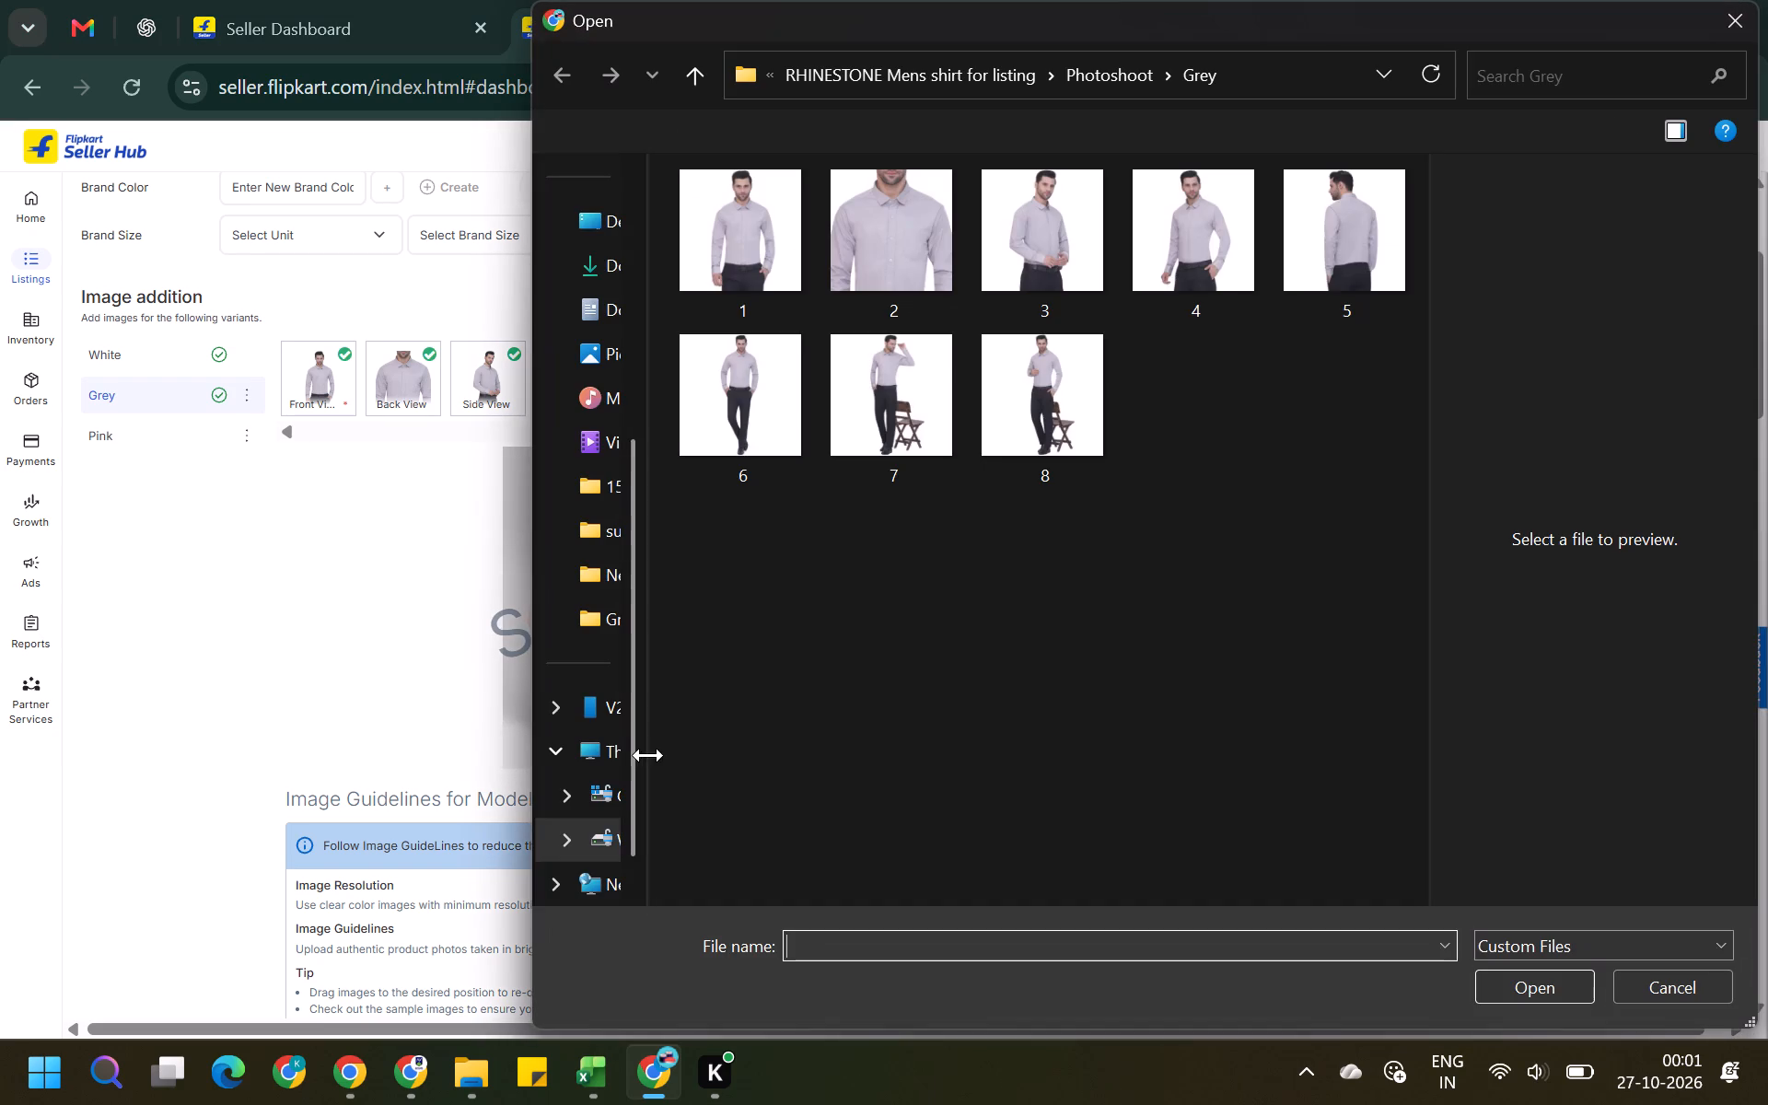
double_click(925, 402)
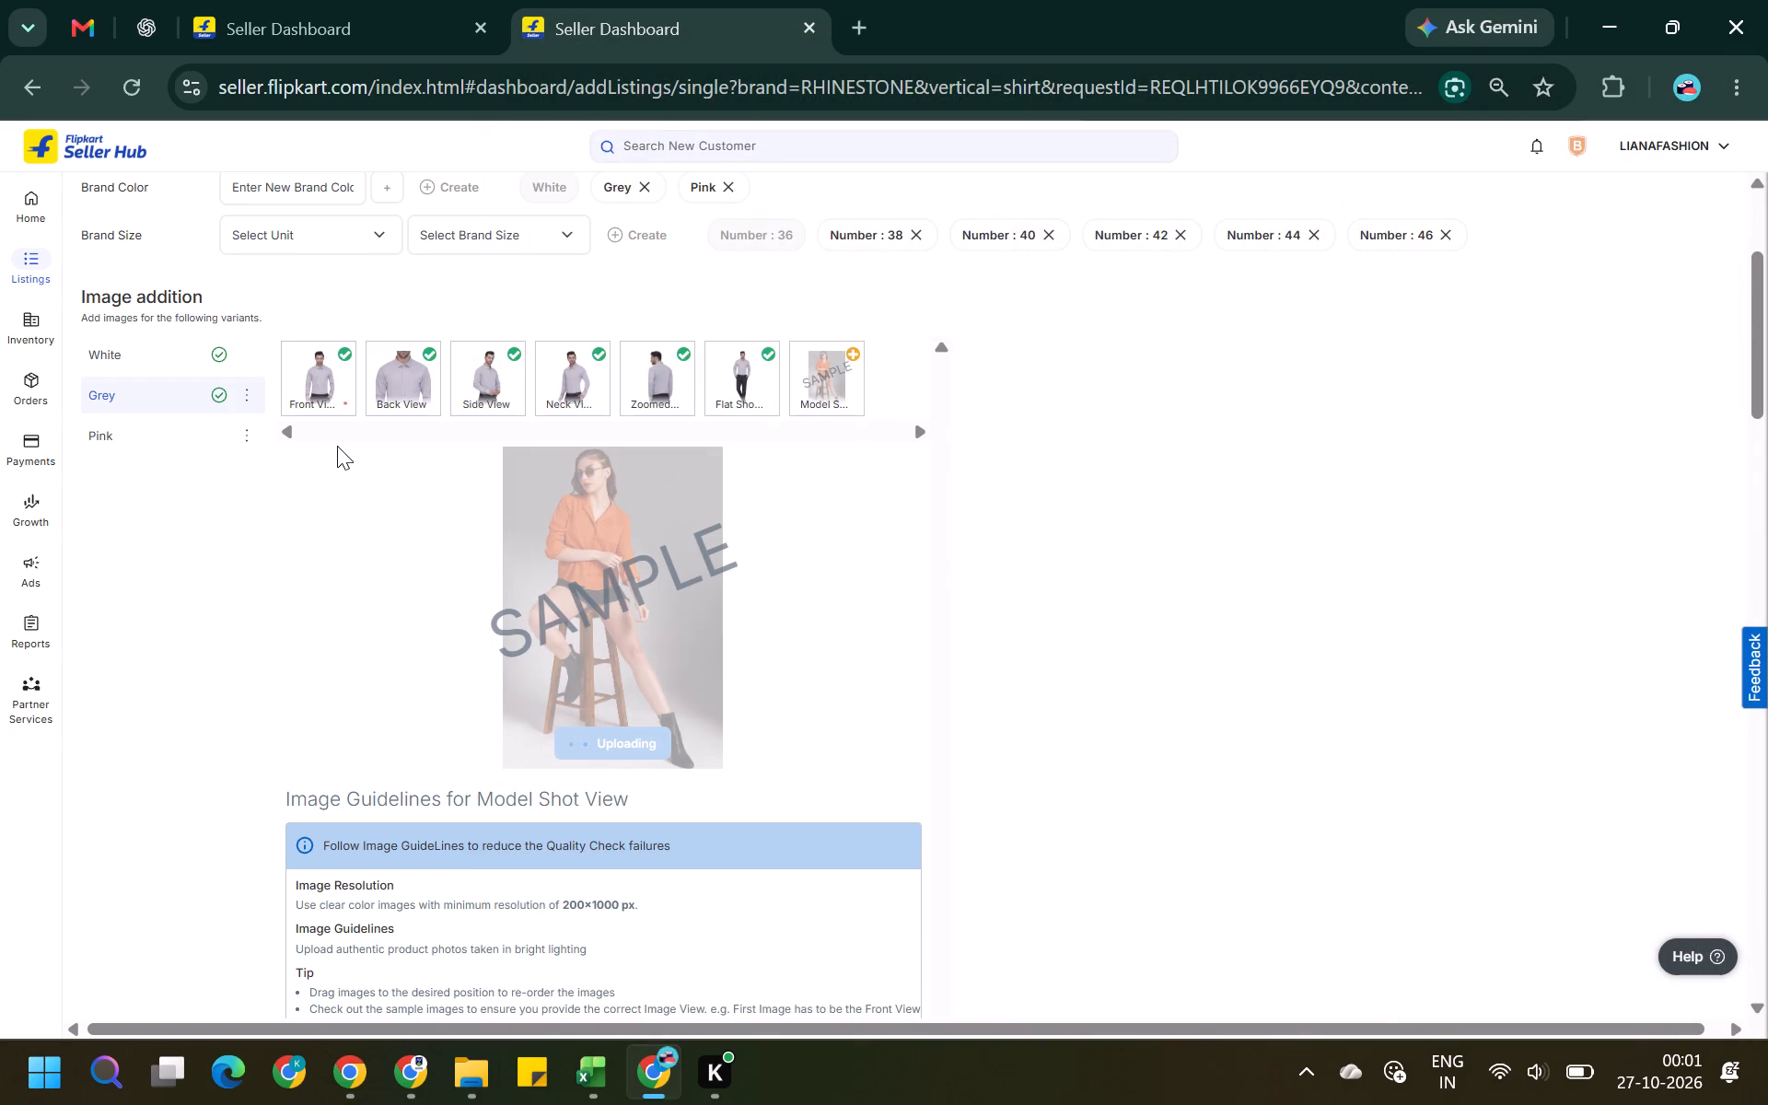
Switch the image addition section to the Pink variant.
click(201, 441)
click(172, 433)
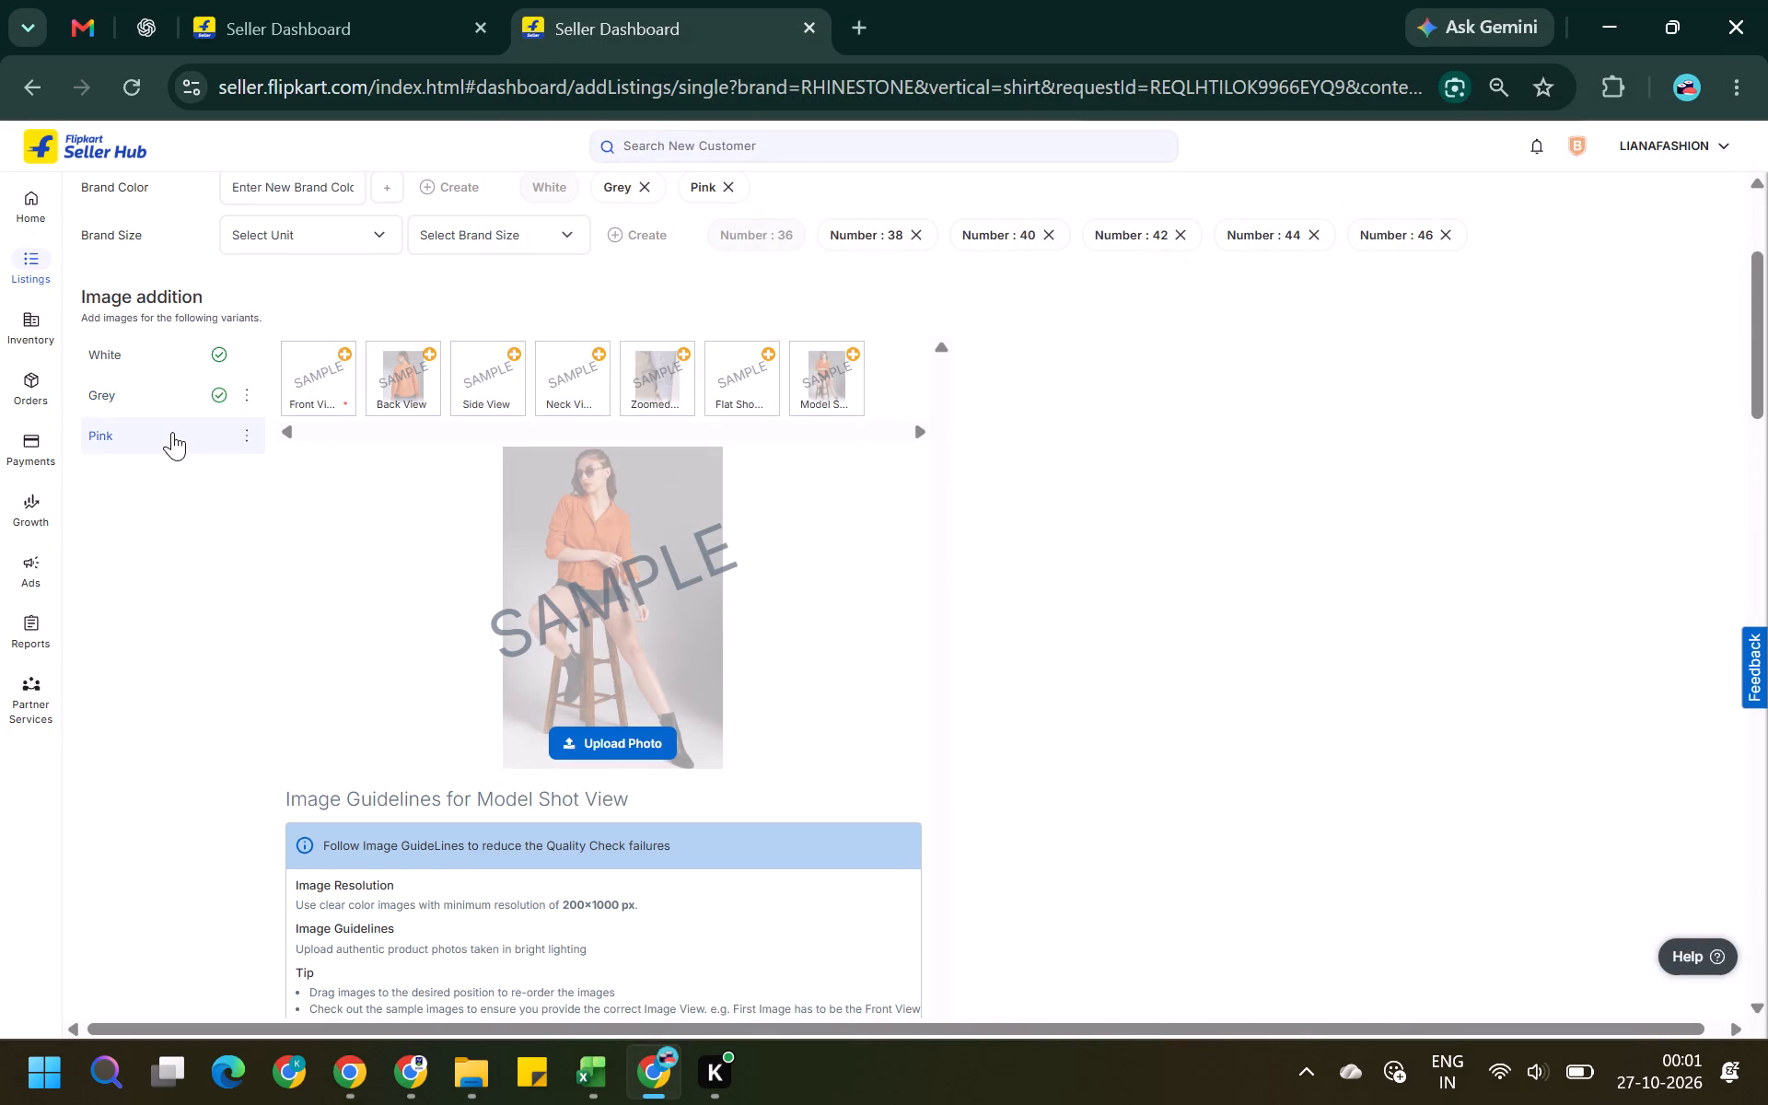
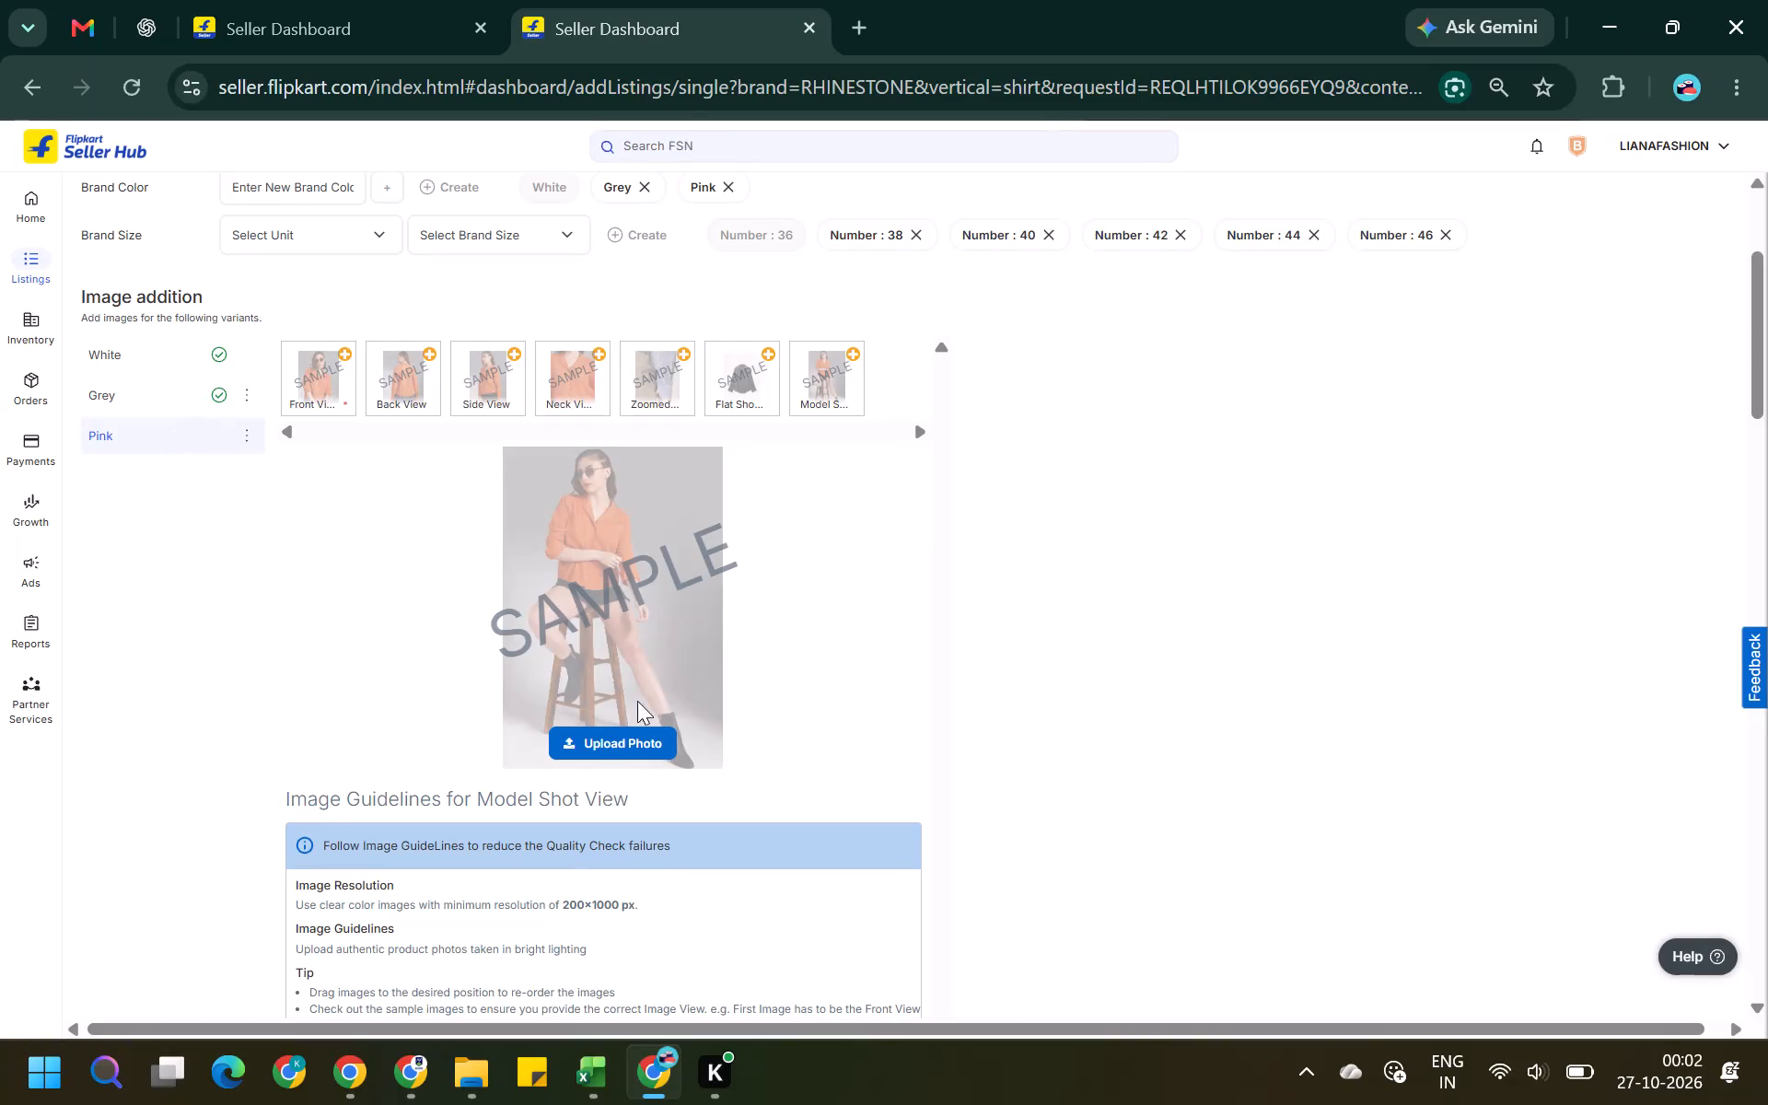
Start a photo upload for the Pink variant and bring up the image file chooser.
click(601, 742)
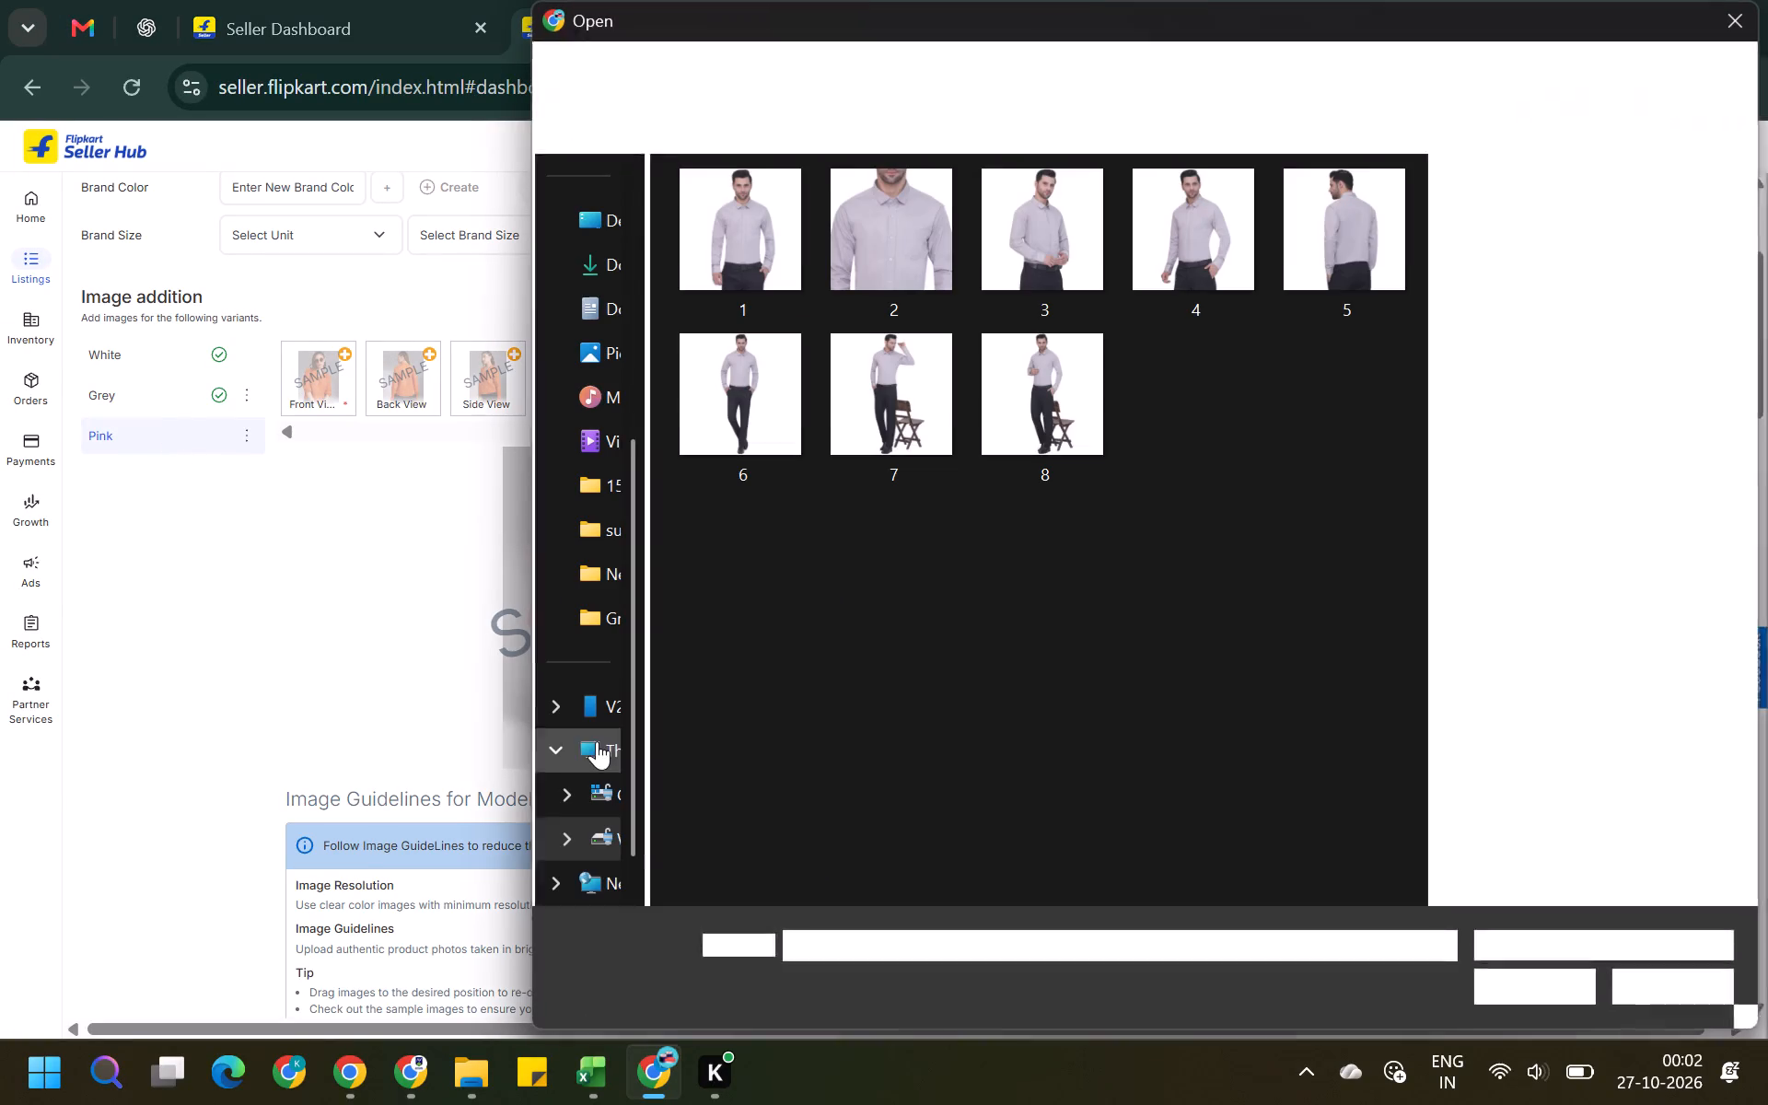
click(815, 566)
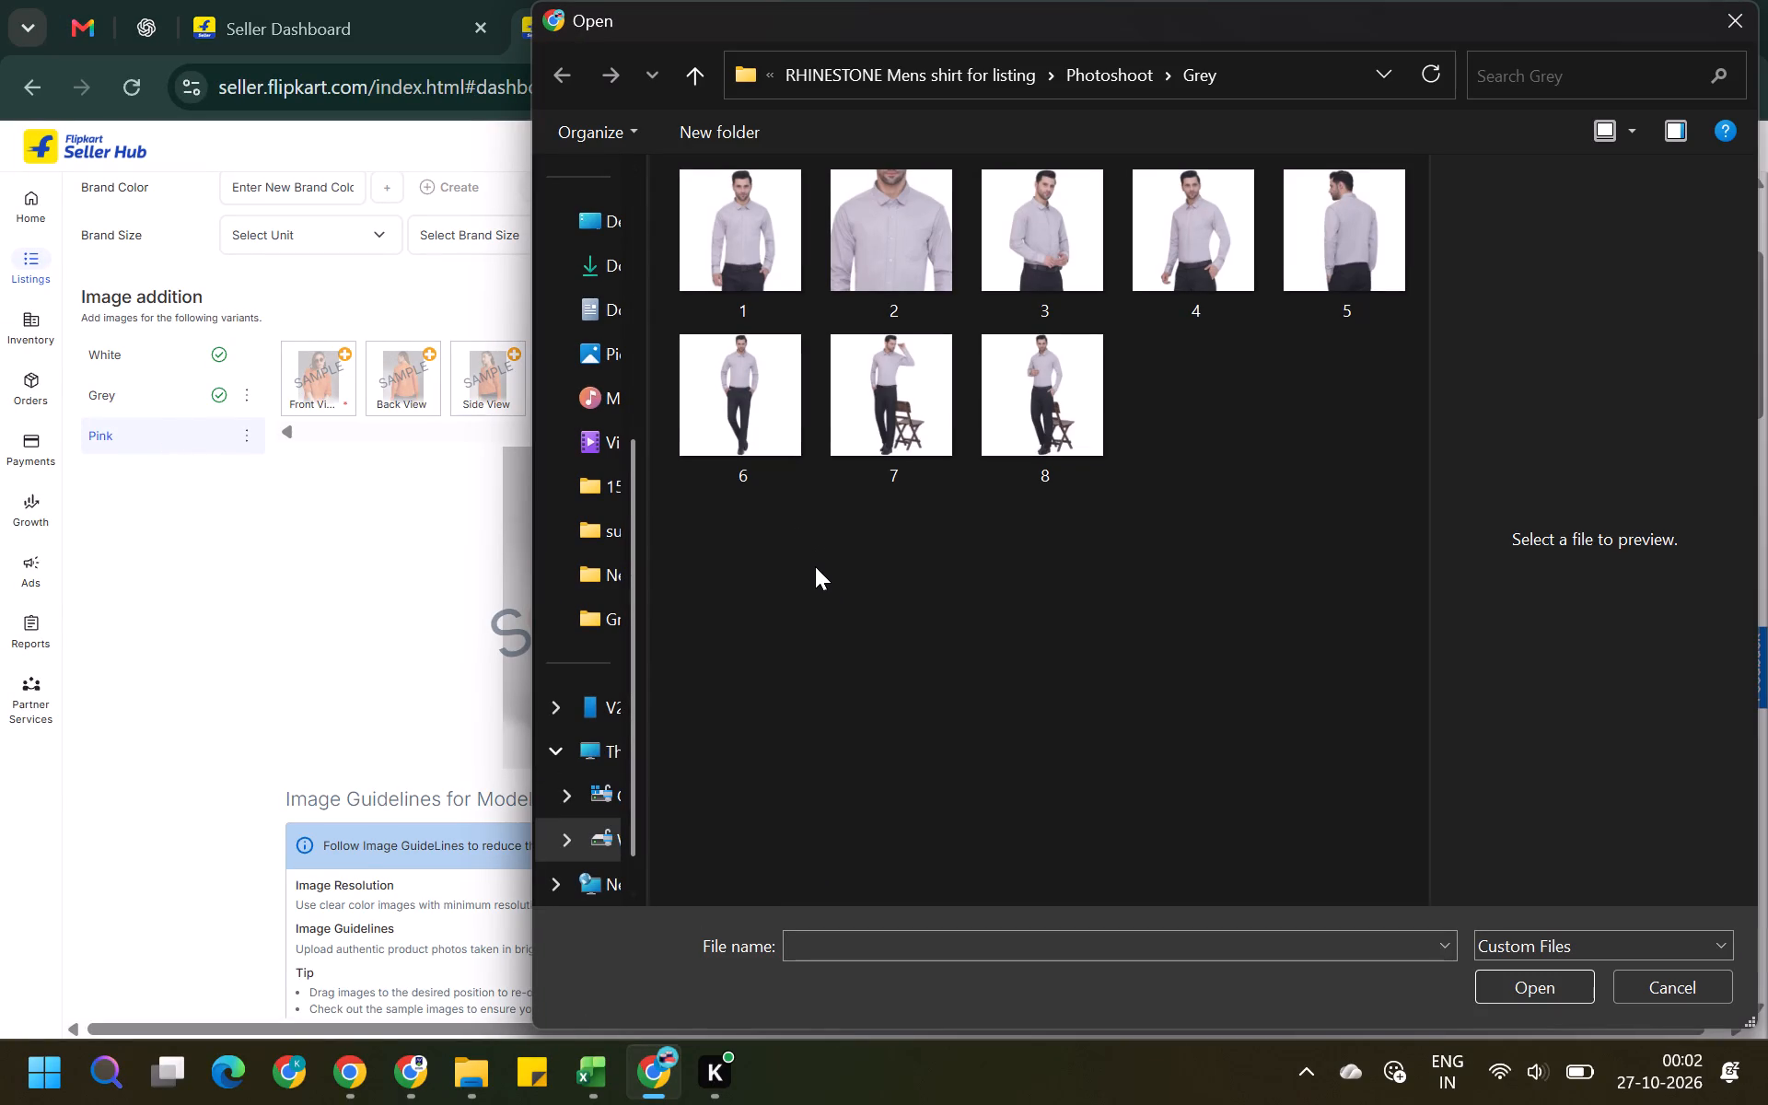
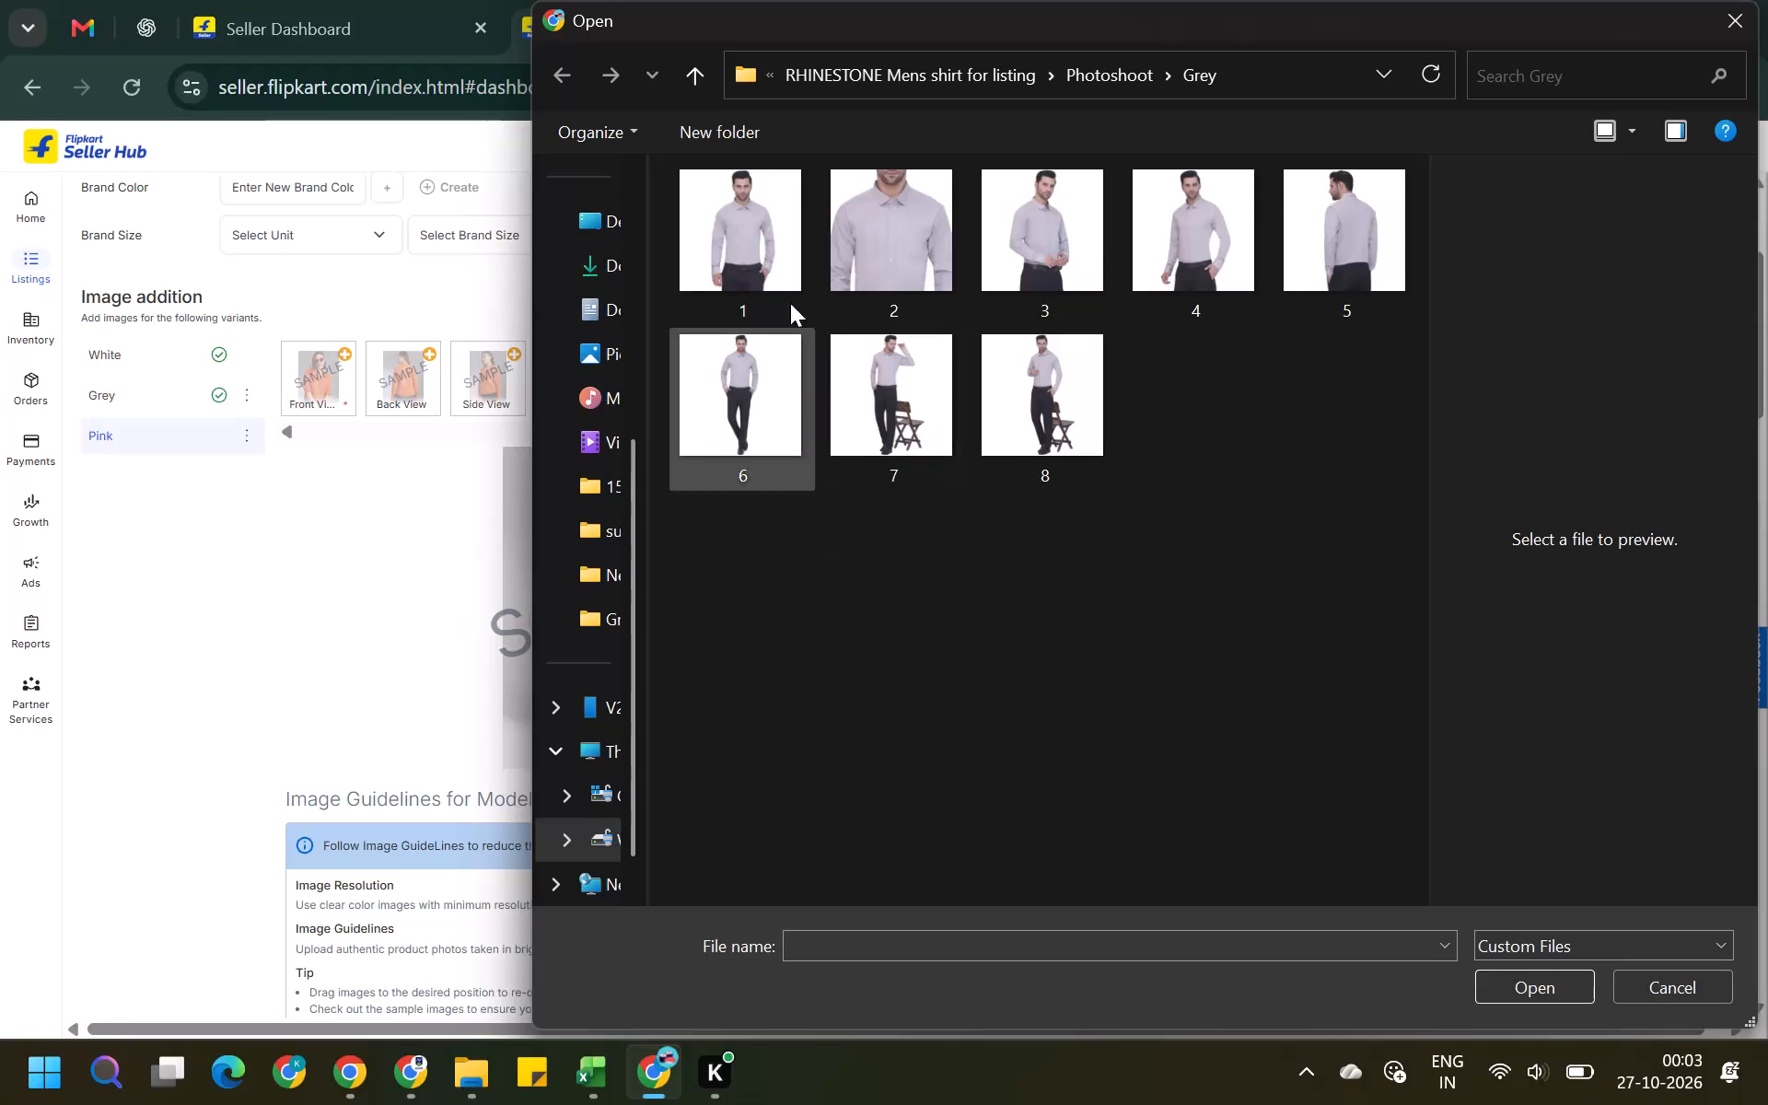
Upload image 1 from the Photoshoot > Pink folder as the Pink variant's Model Shot view.
click(1090, 73)
double_click(755, 263)
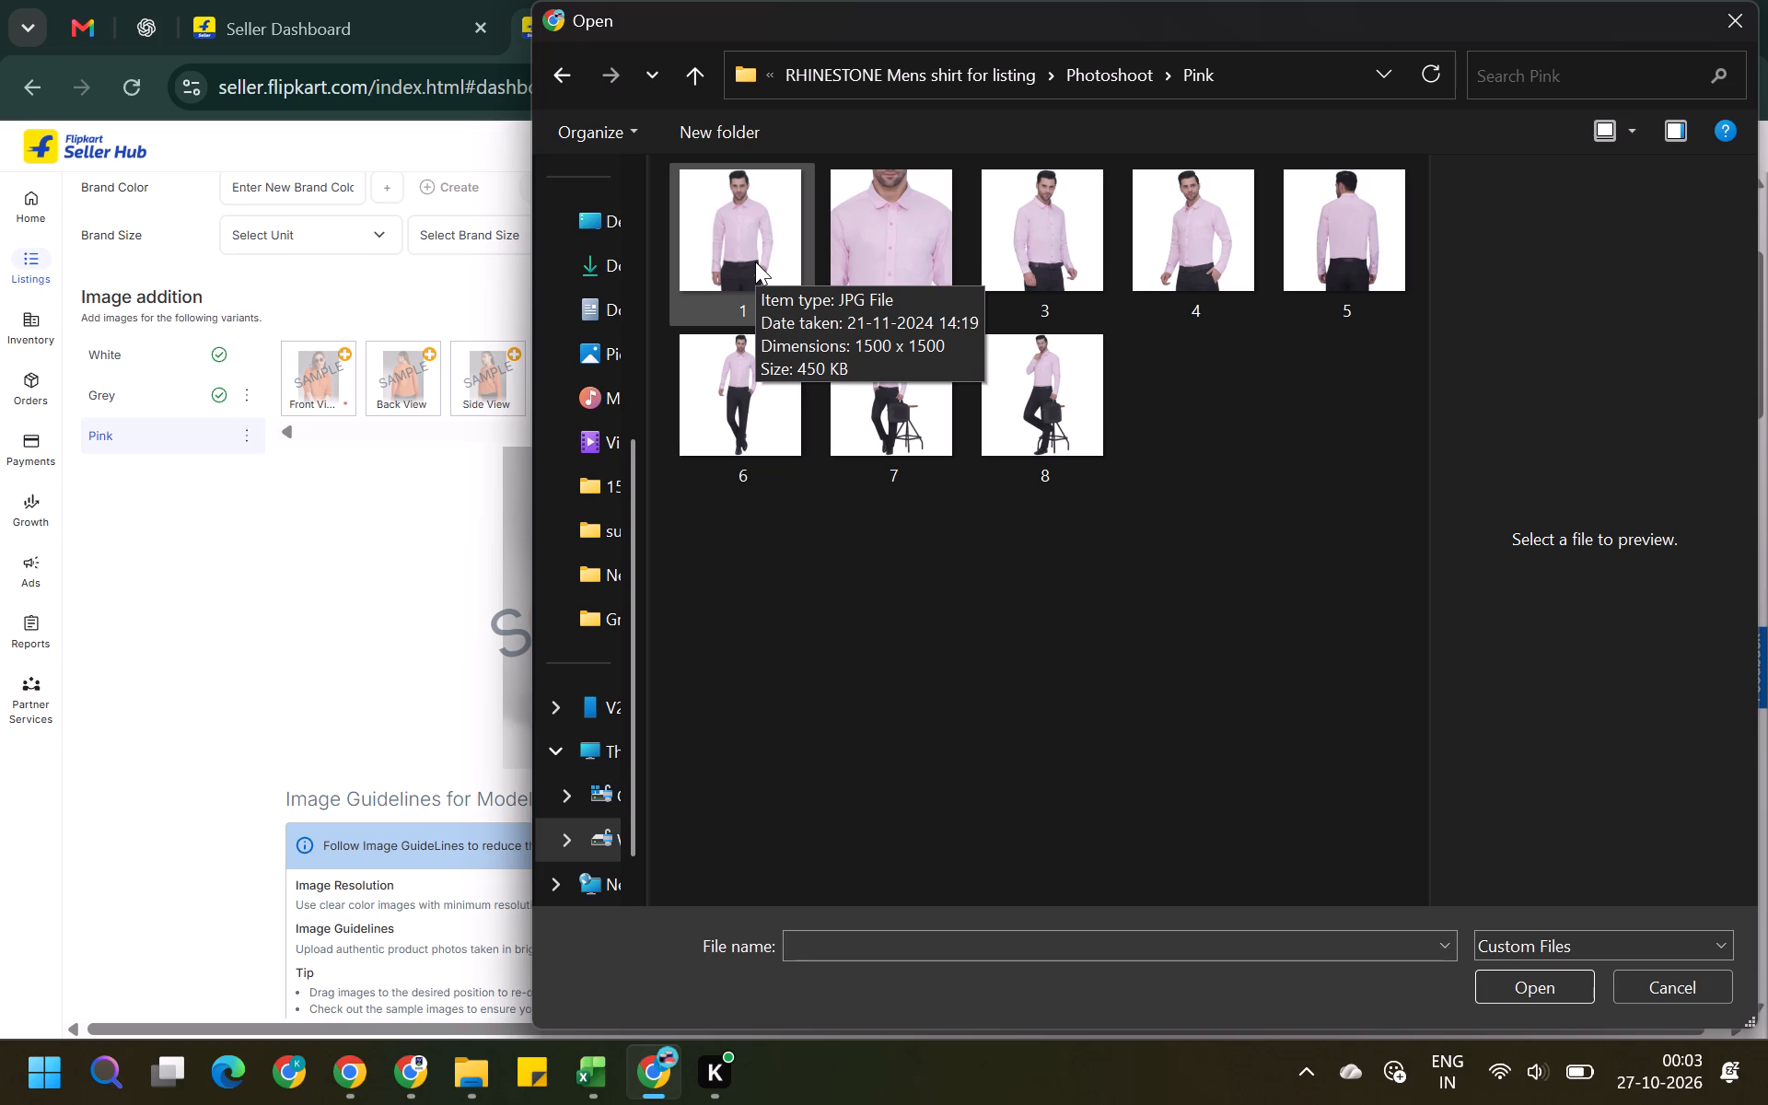
double_click(755, 258)
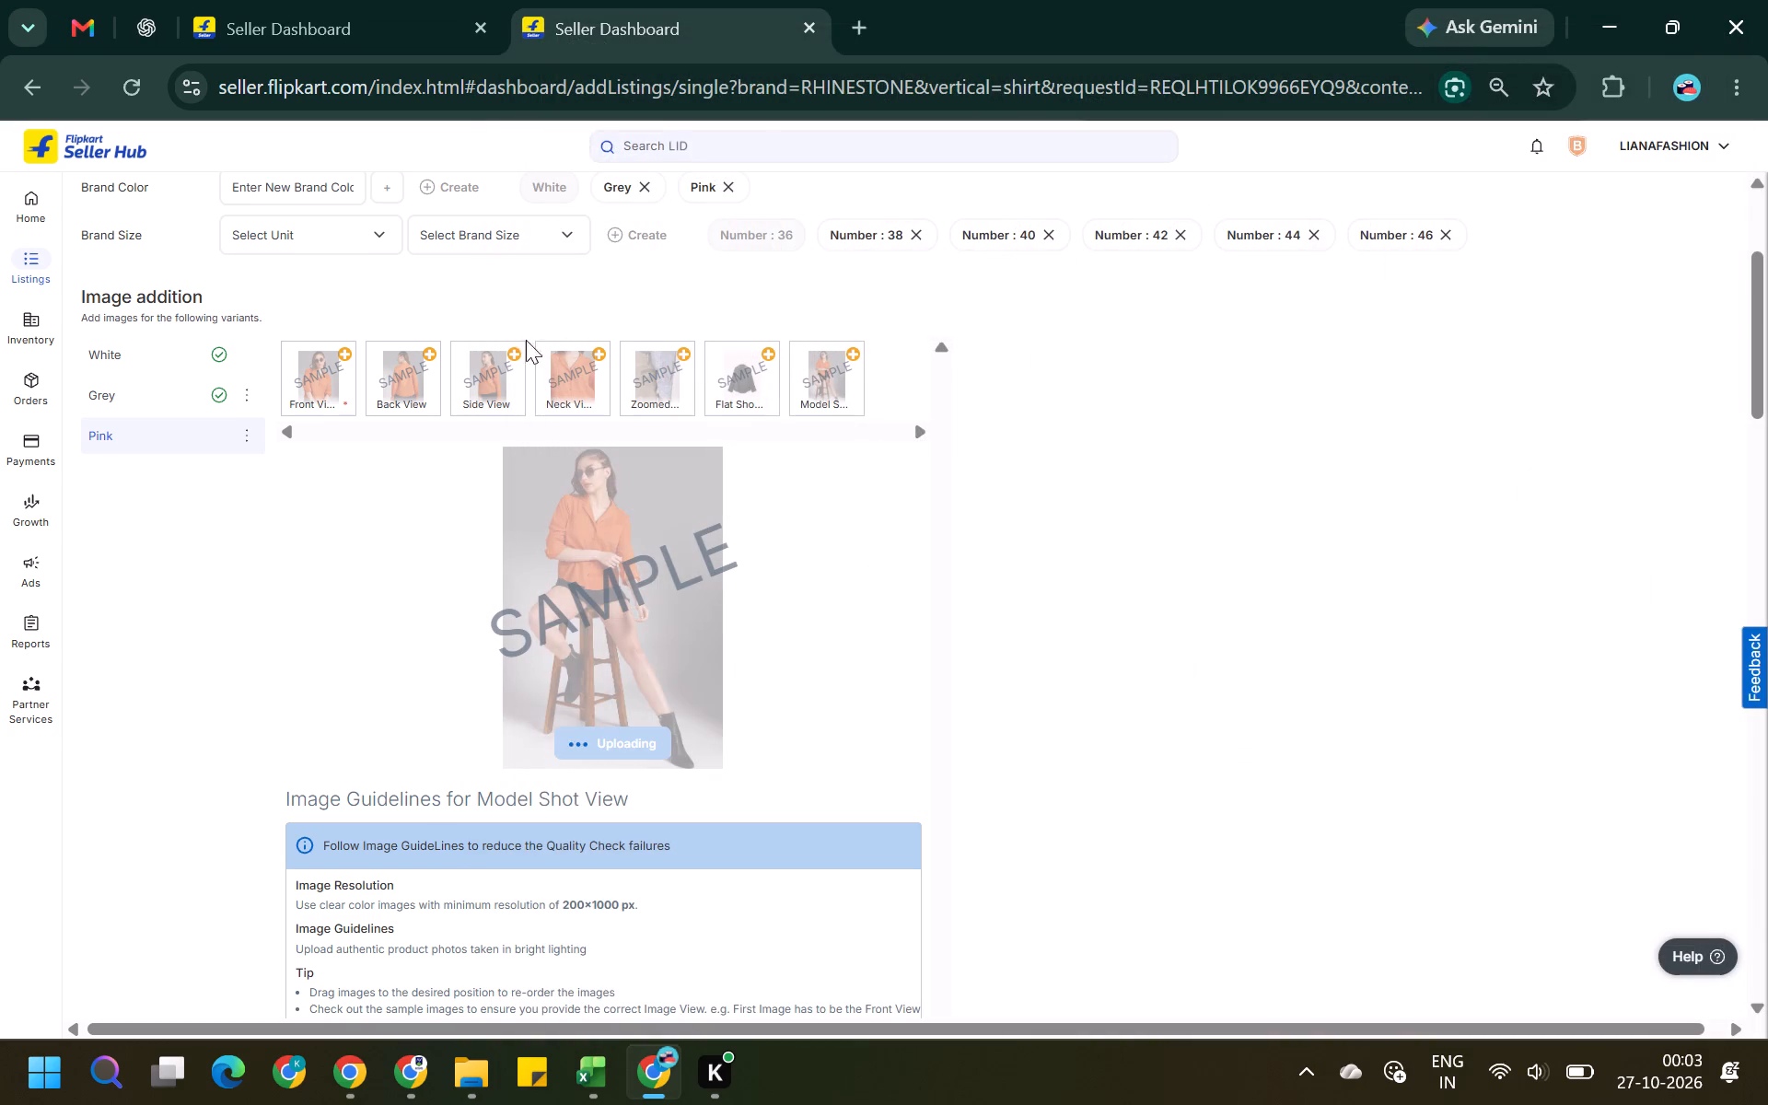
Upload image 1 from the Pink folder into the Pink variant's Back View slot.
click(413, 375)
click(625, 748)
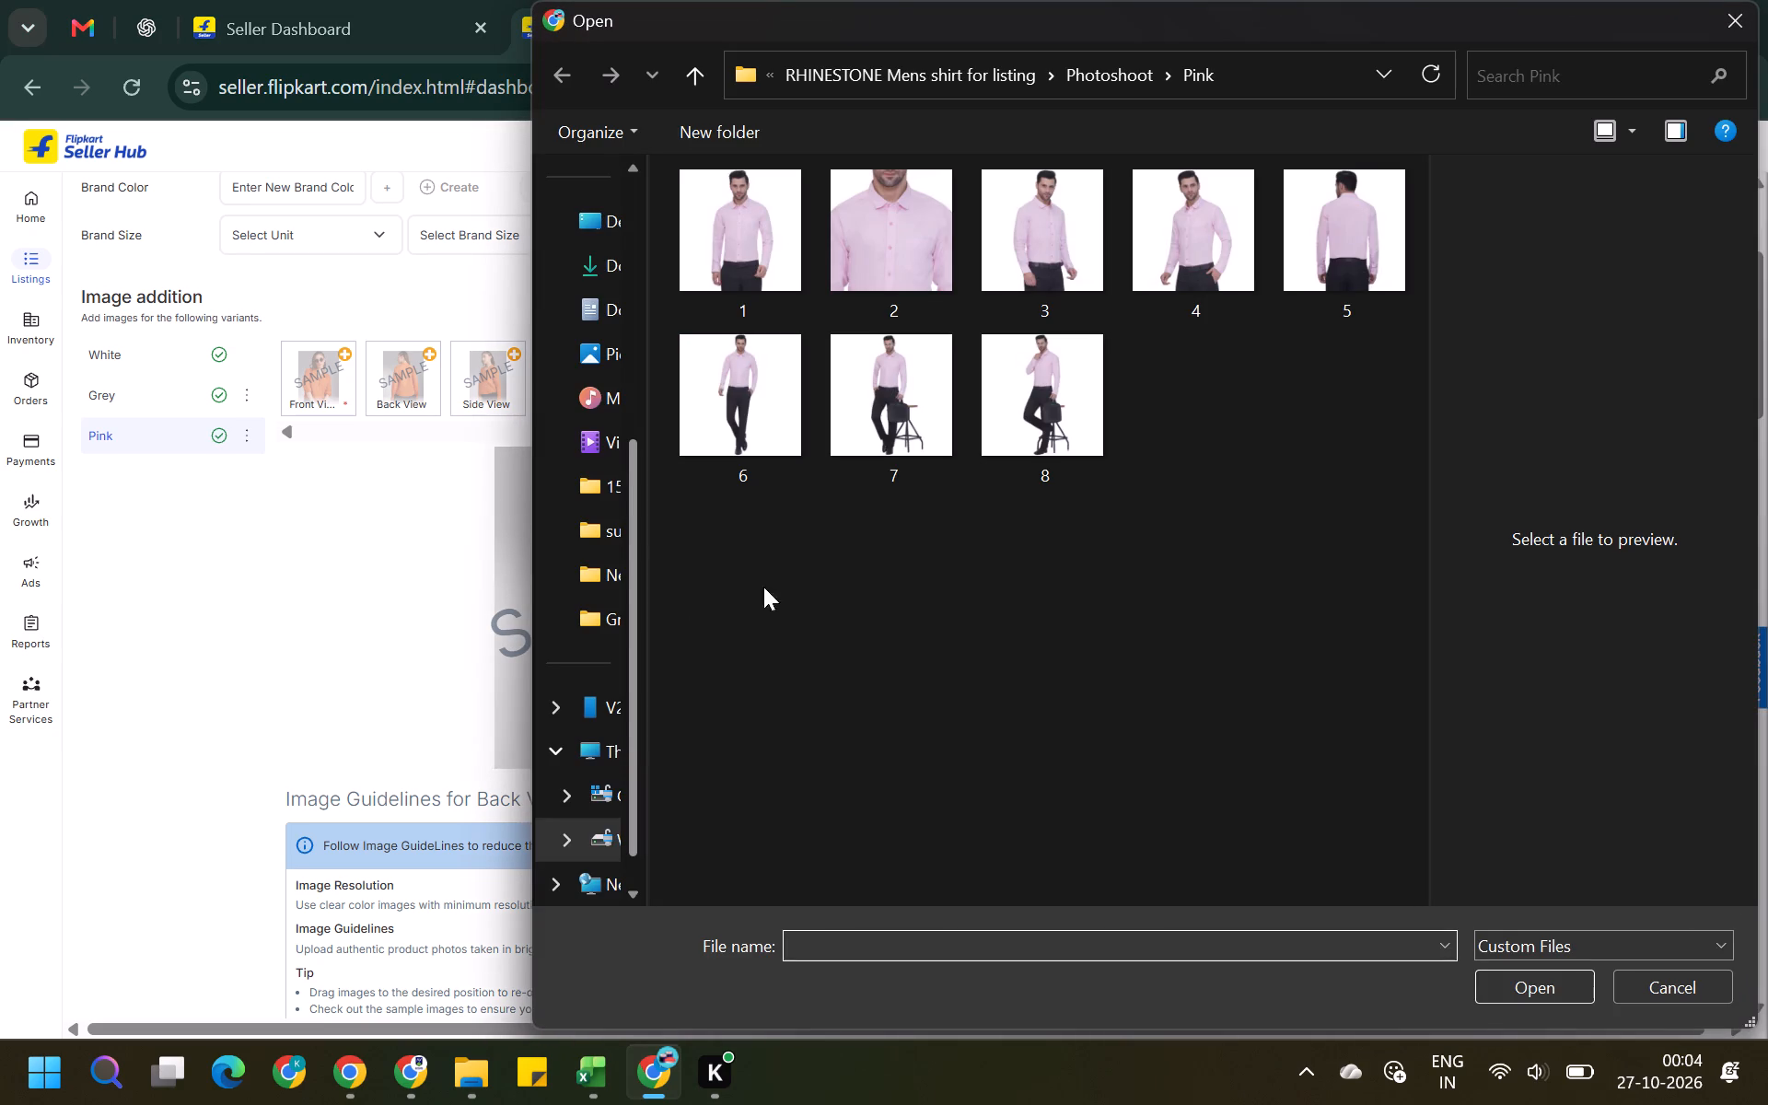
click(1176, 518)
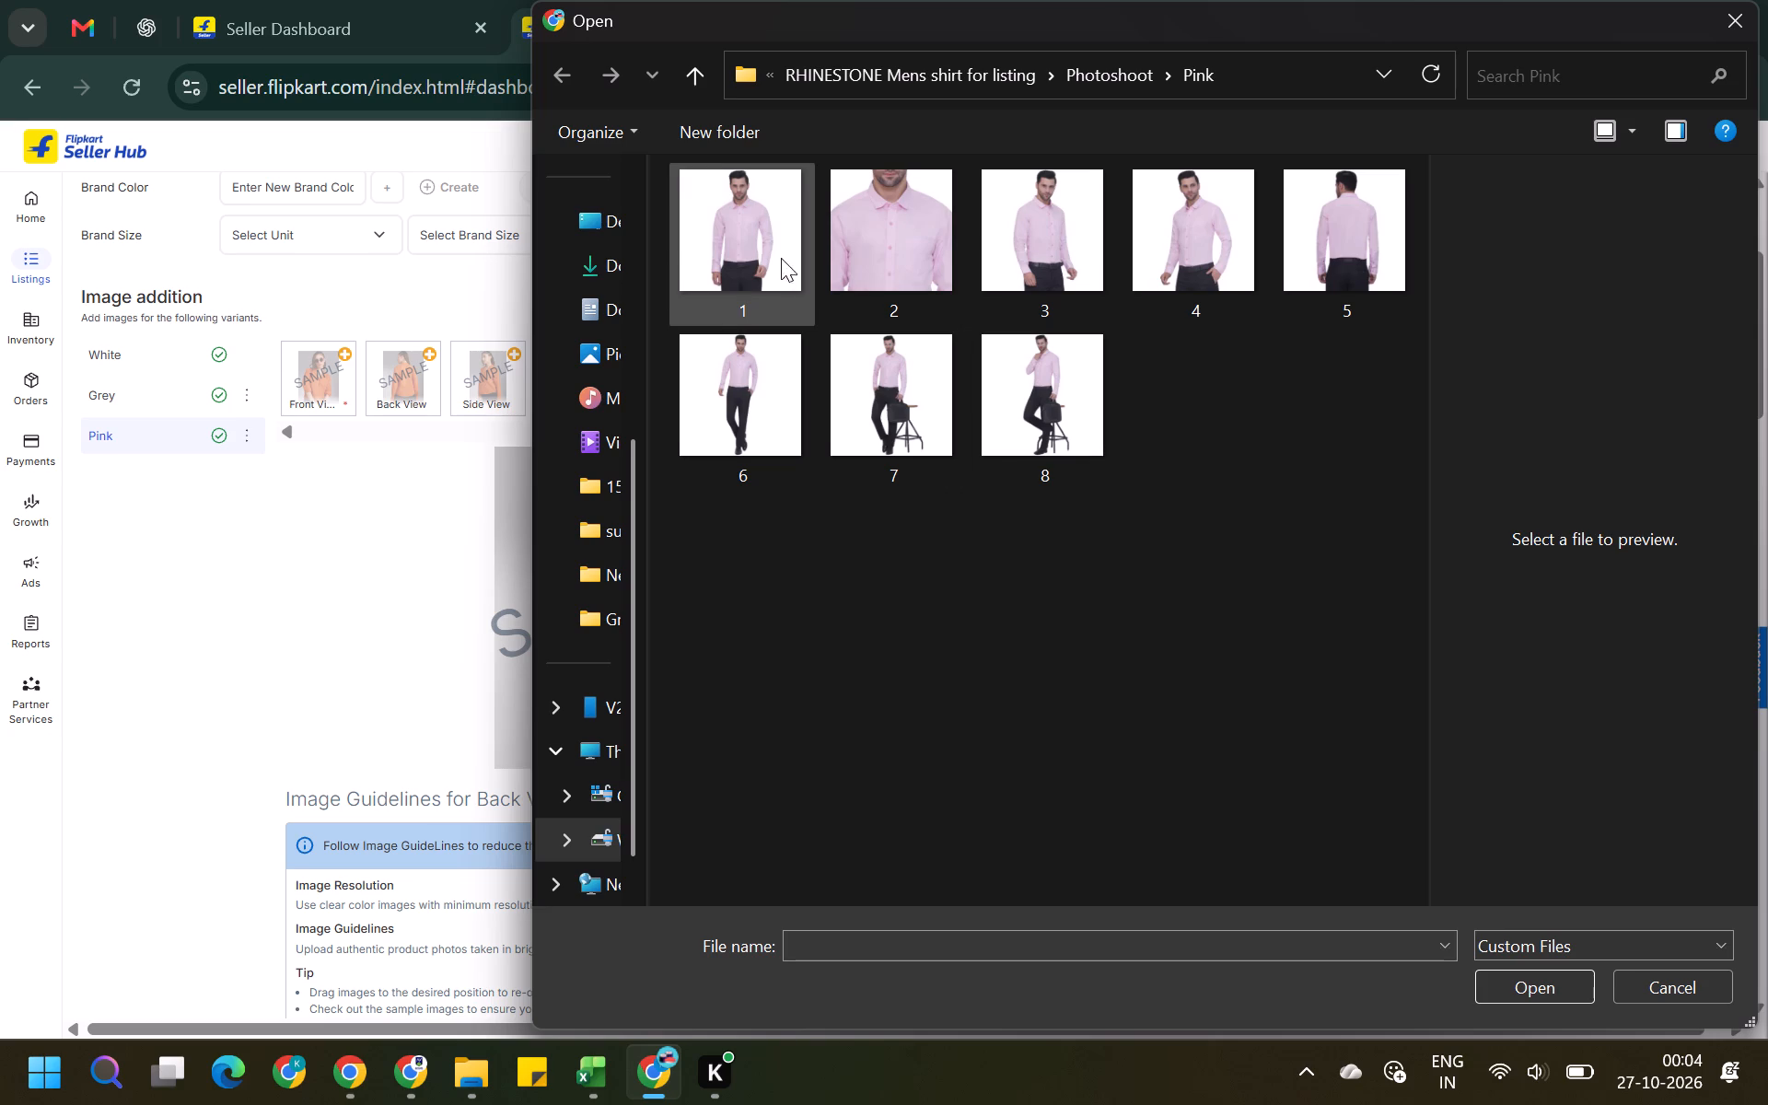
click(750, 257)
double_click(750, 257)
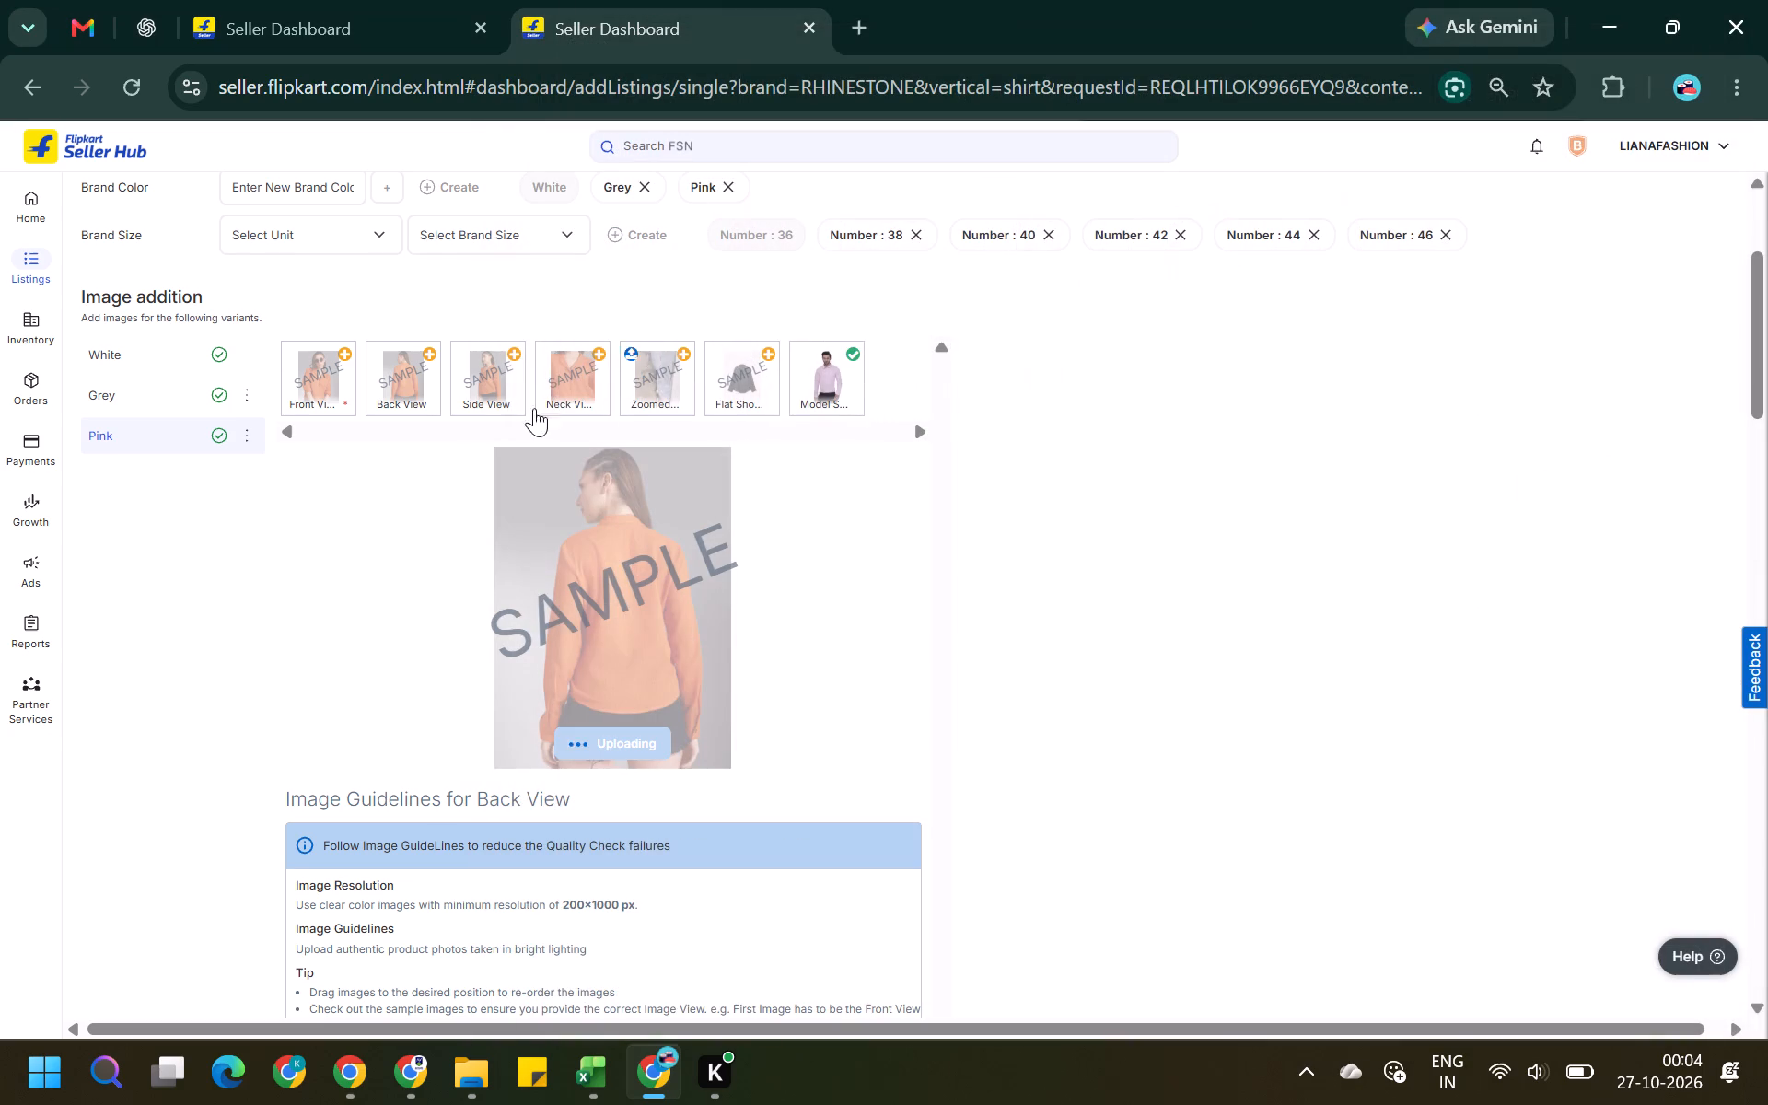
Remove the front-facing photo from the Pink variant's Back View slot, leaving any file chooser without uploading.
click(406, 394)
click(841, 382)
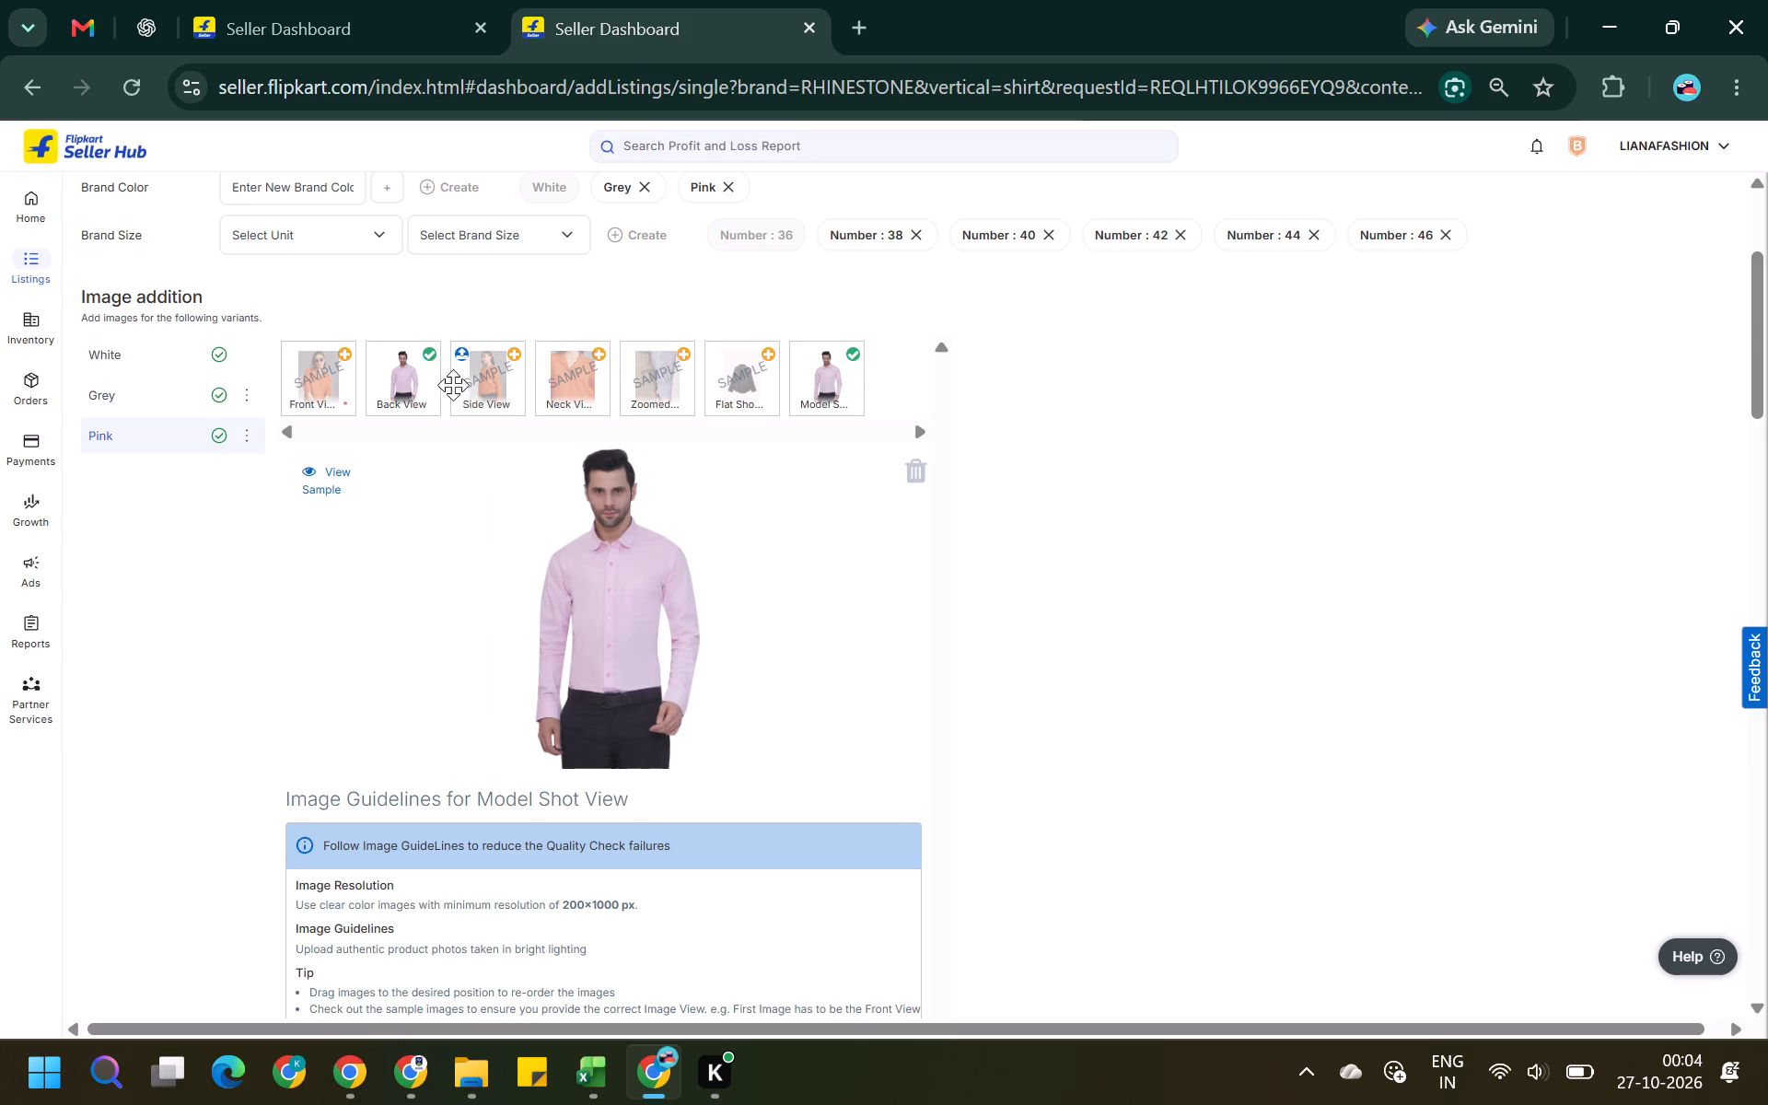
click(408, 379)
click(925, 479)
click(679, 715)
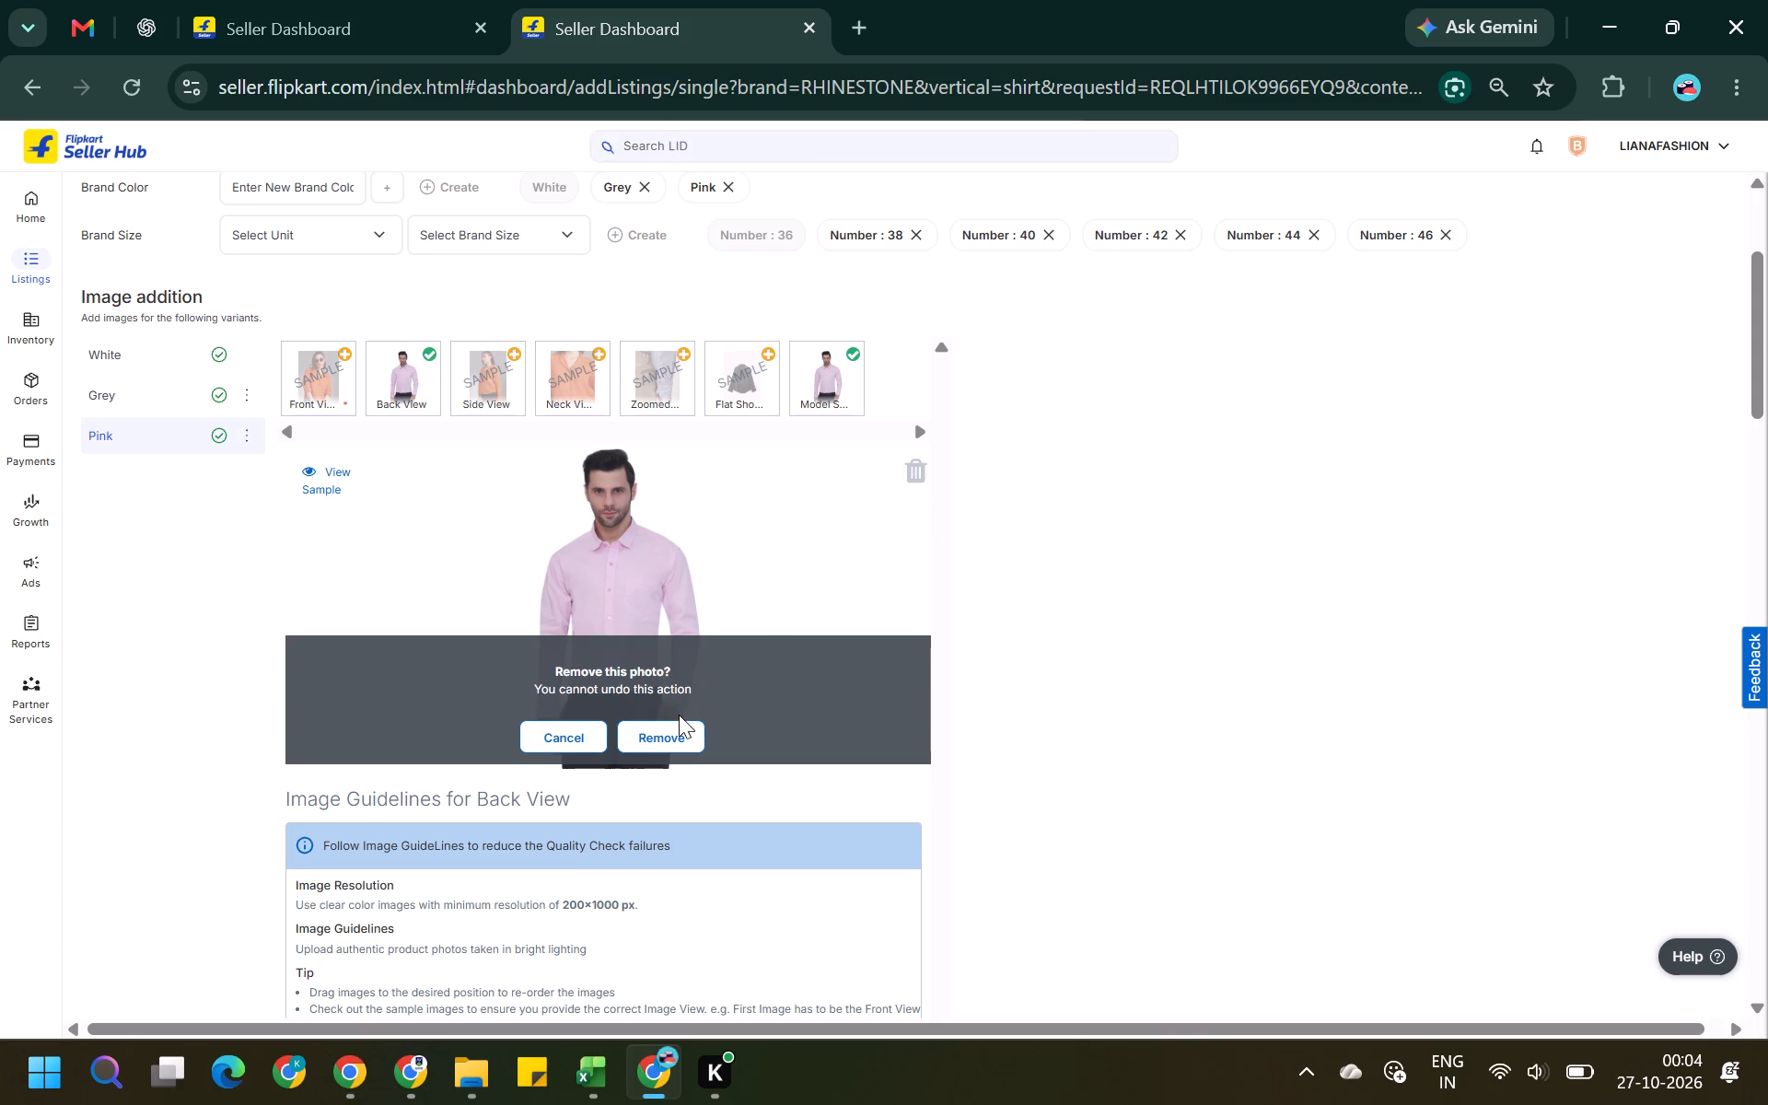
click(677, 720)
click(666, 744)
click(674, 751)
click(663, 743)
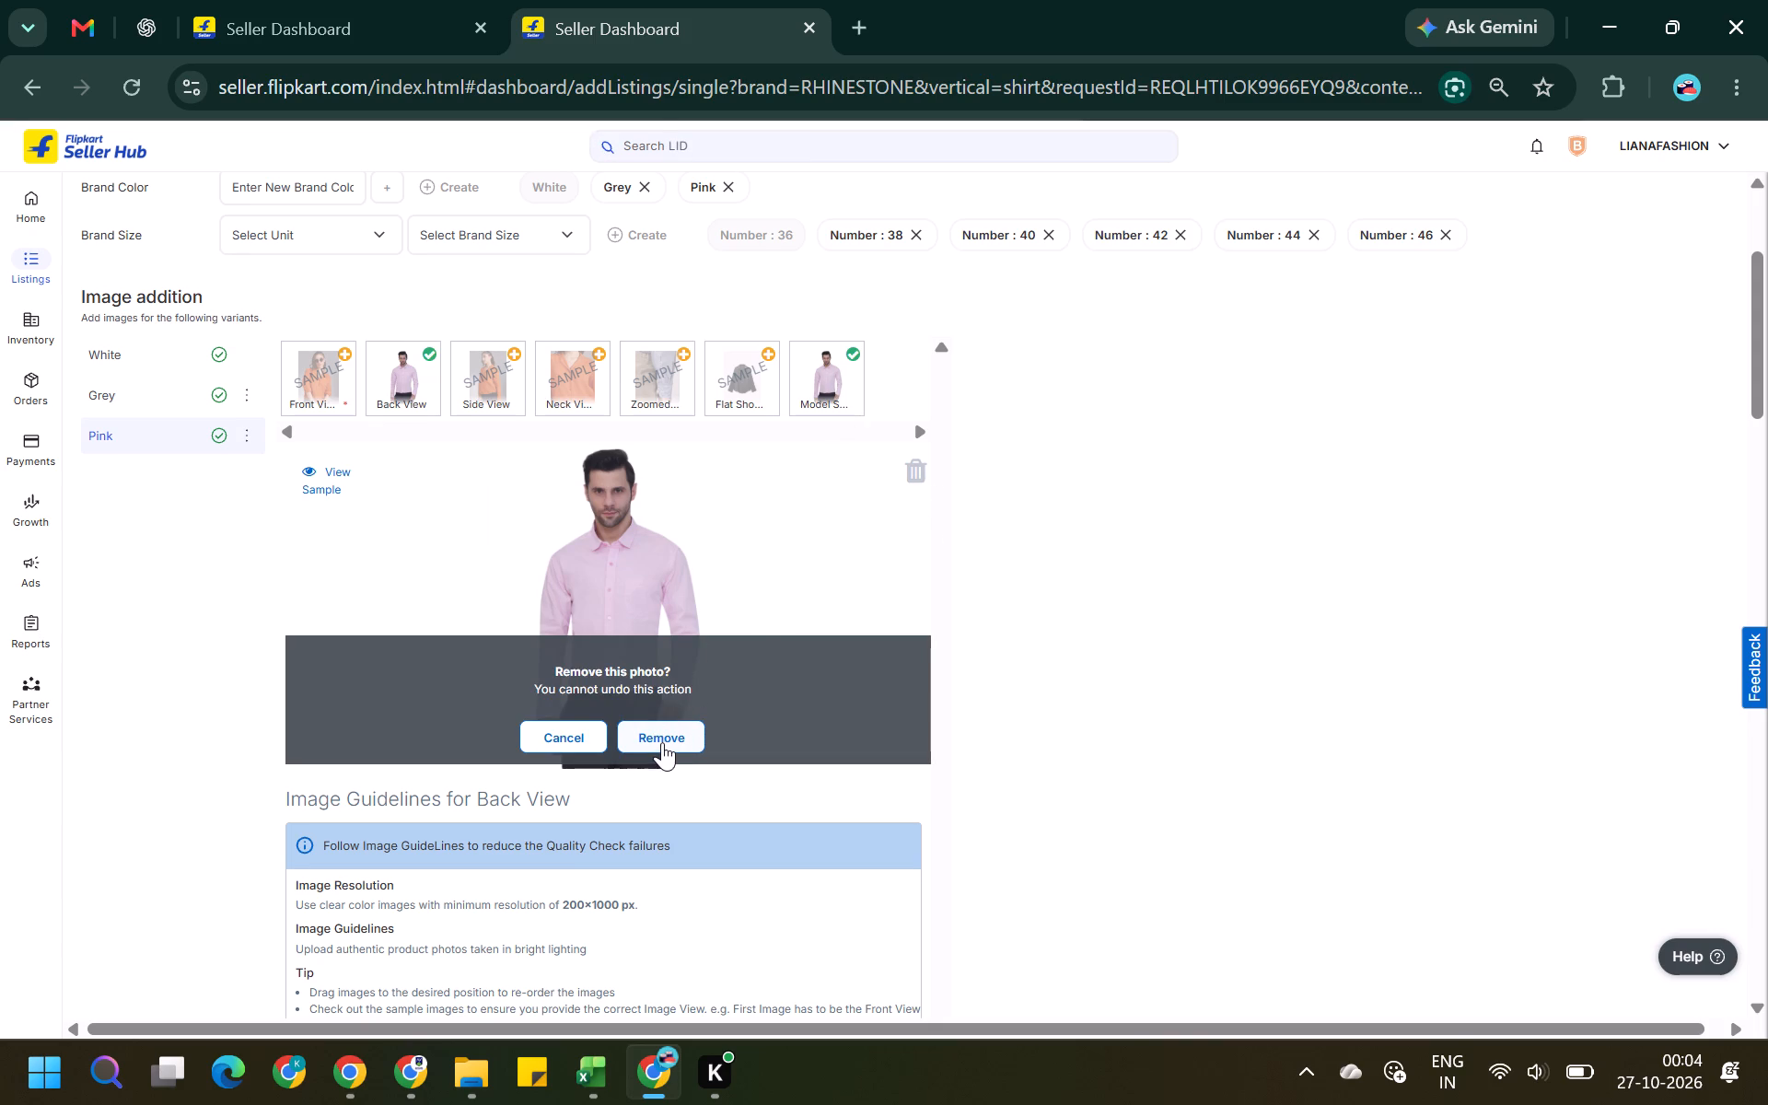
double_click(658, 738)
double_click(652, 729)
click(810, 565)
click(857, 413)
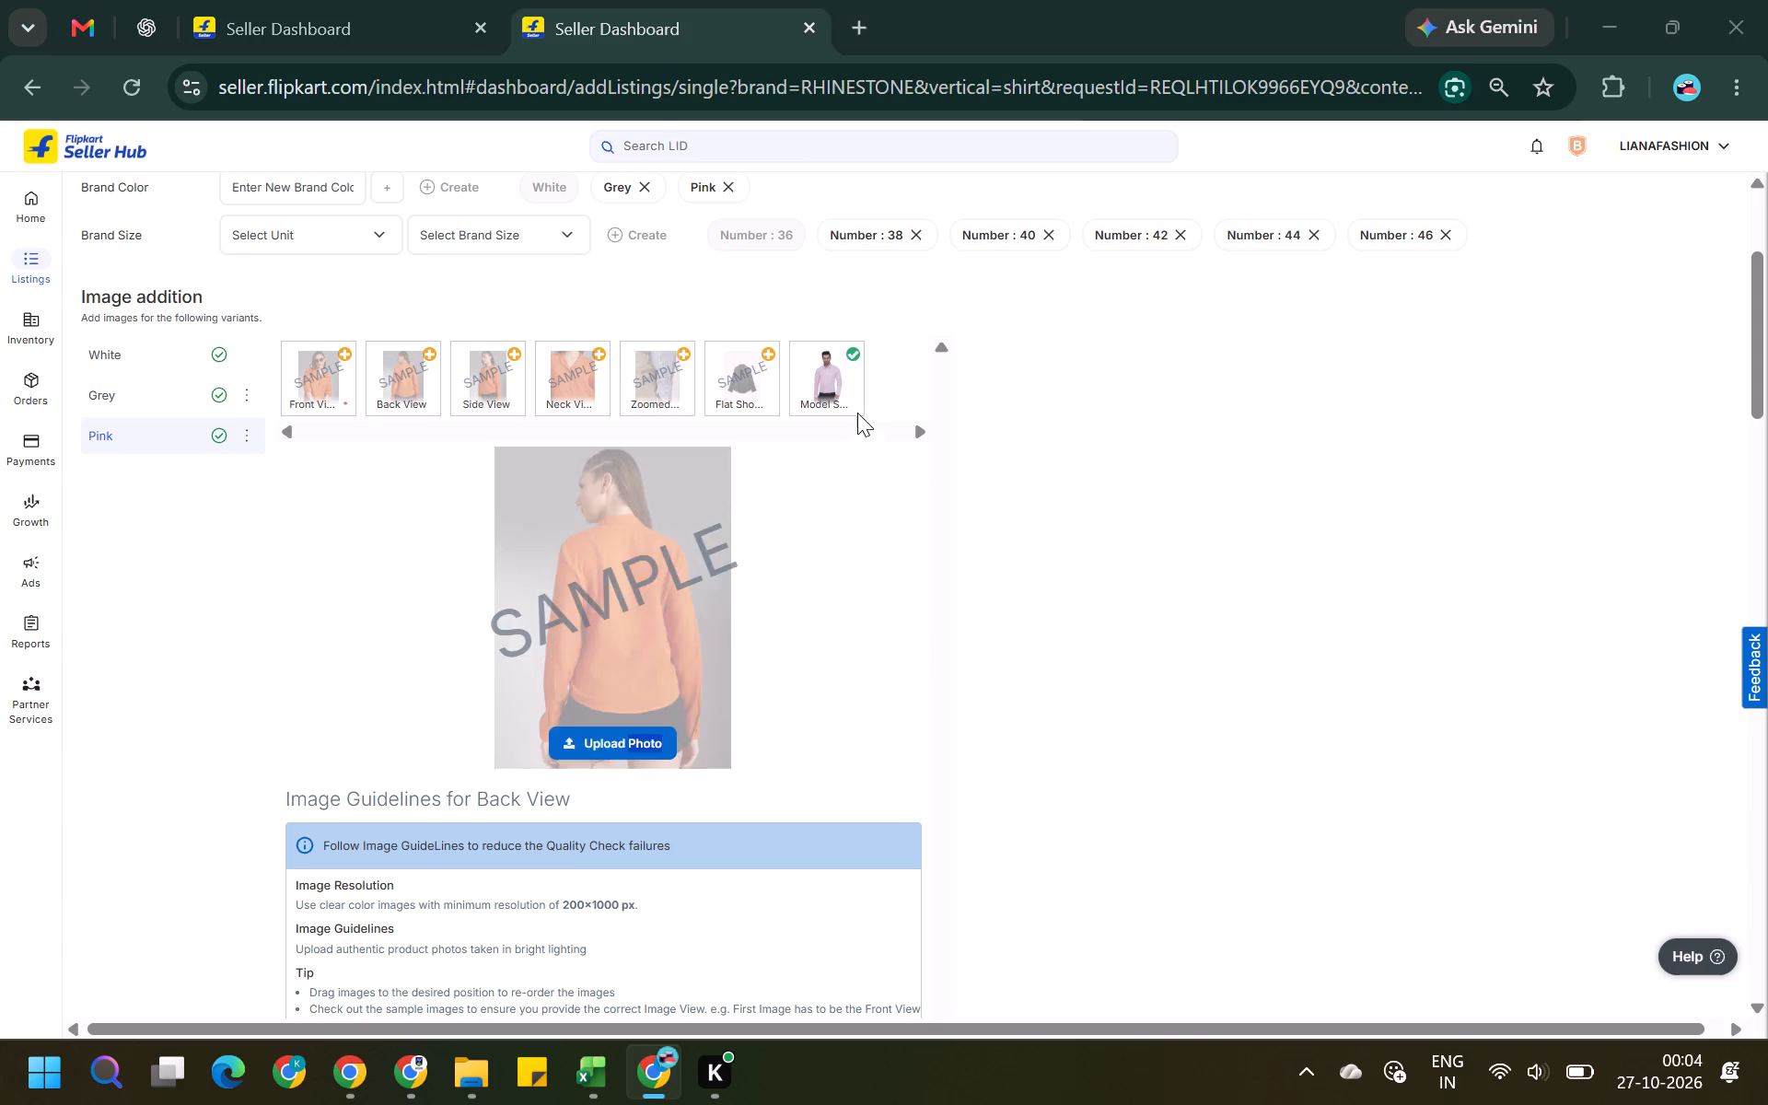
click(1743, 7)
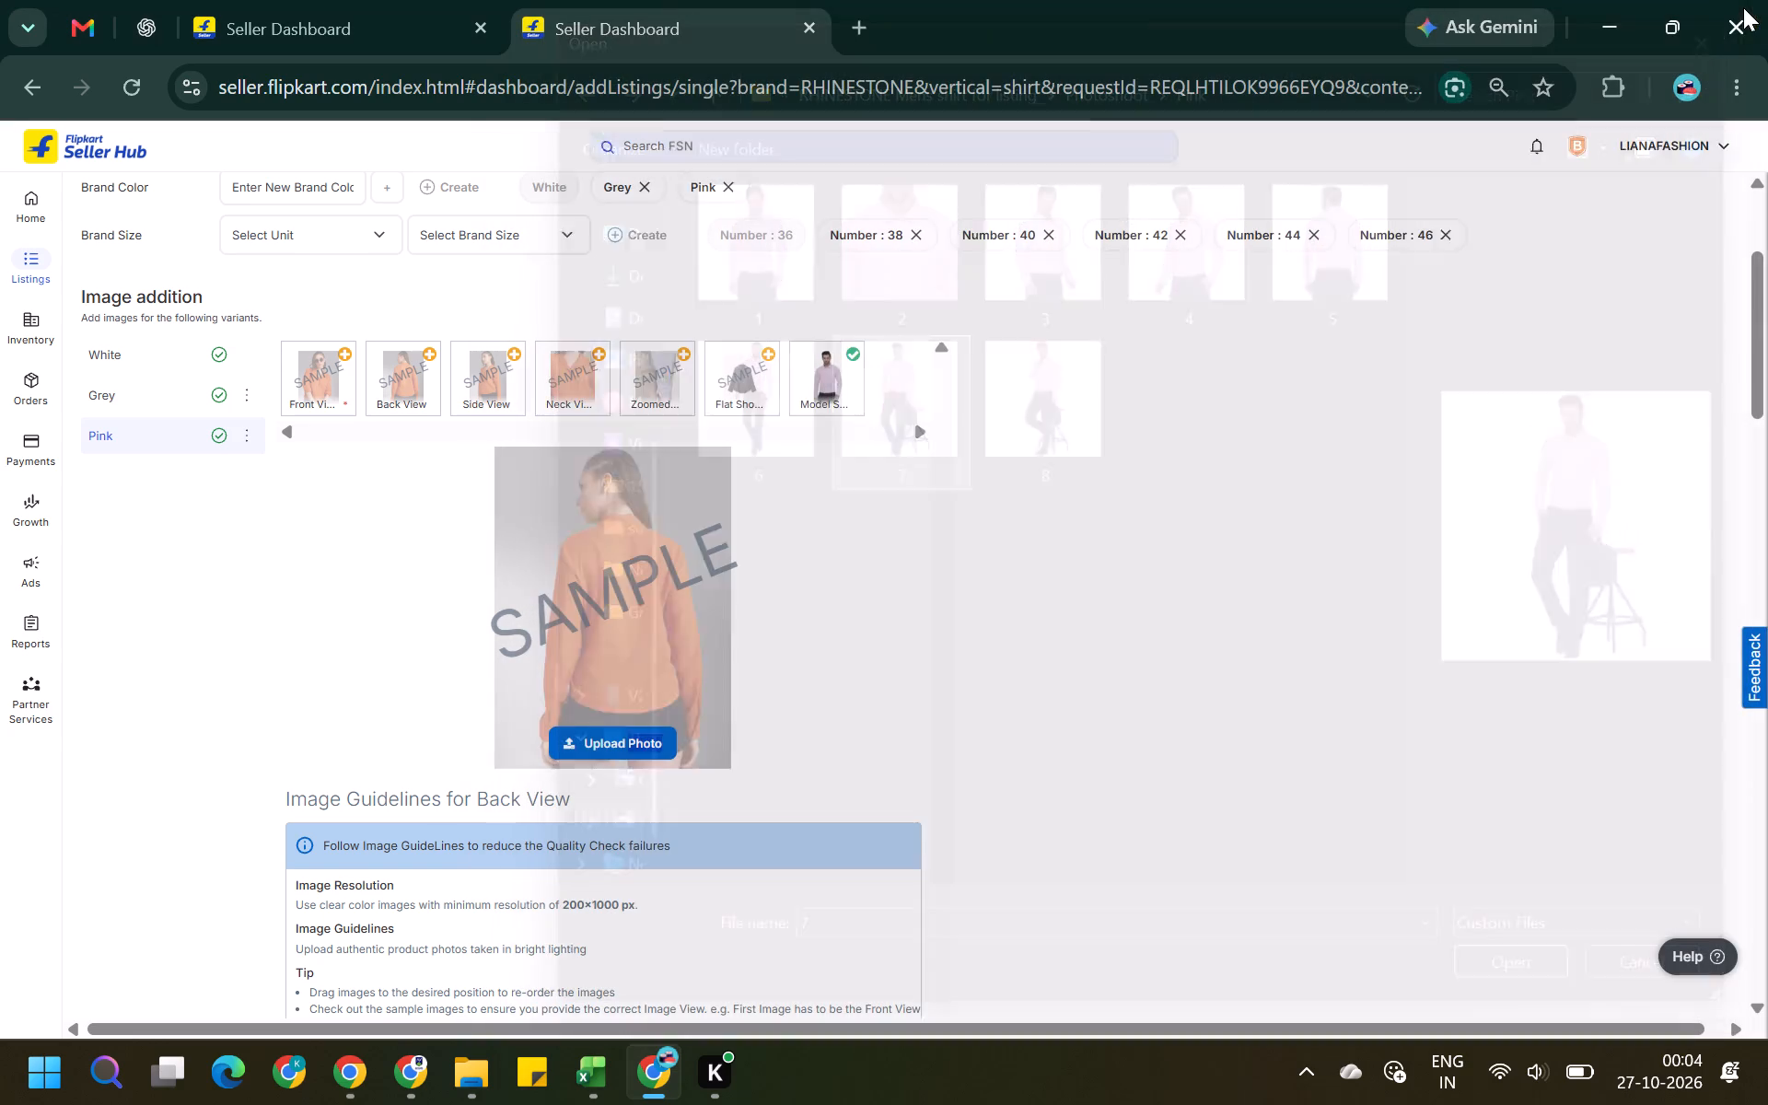
Move the Pink variant's Model Shot photo to the Front View slot.
drag(805, 380, 313, 372)
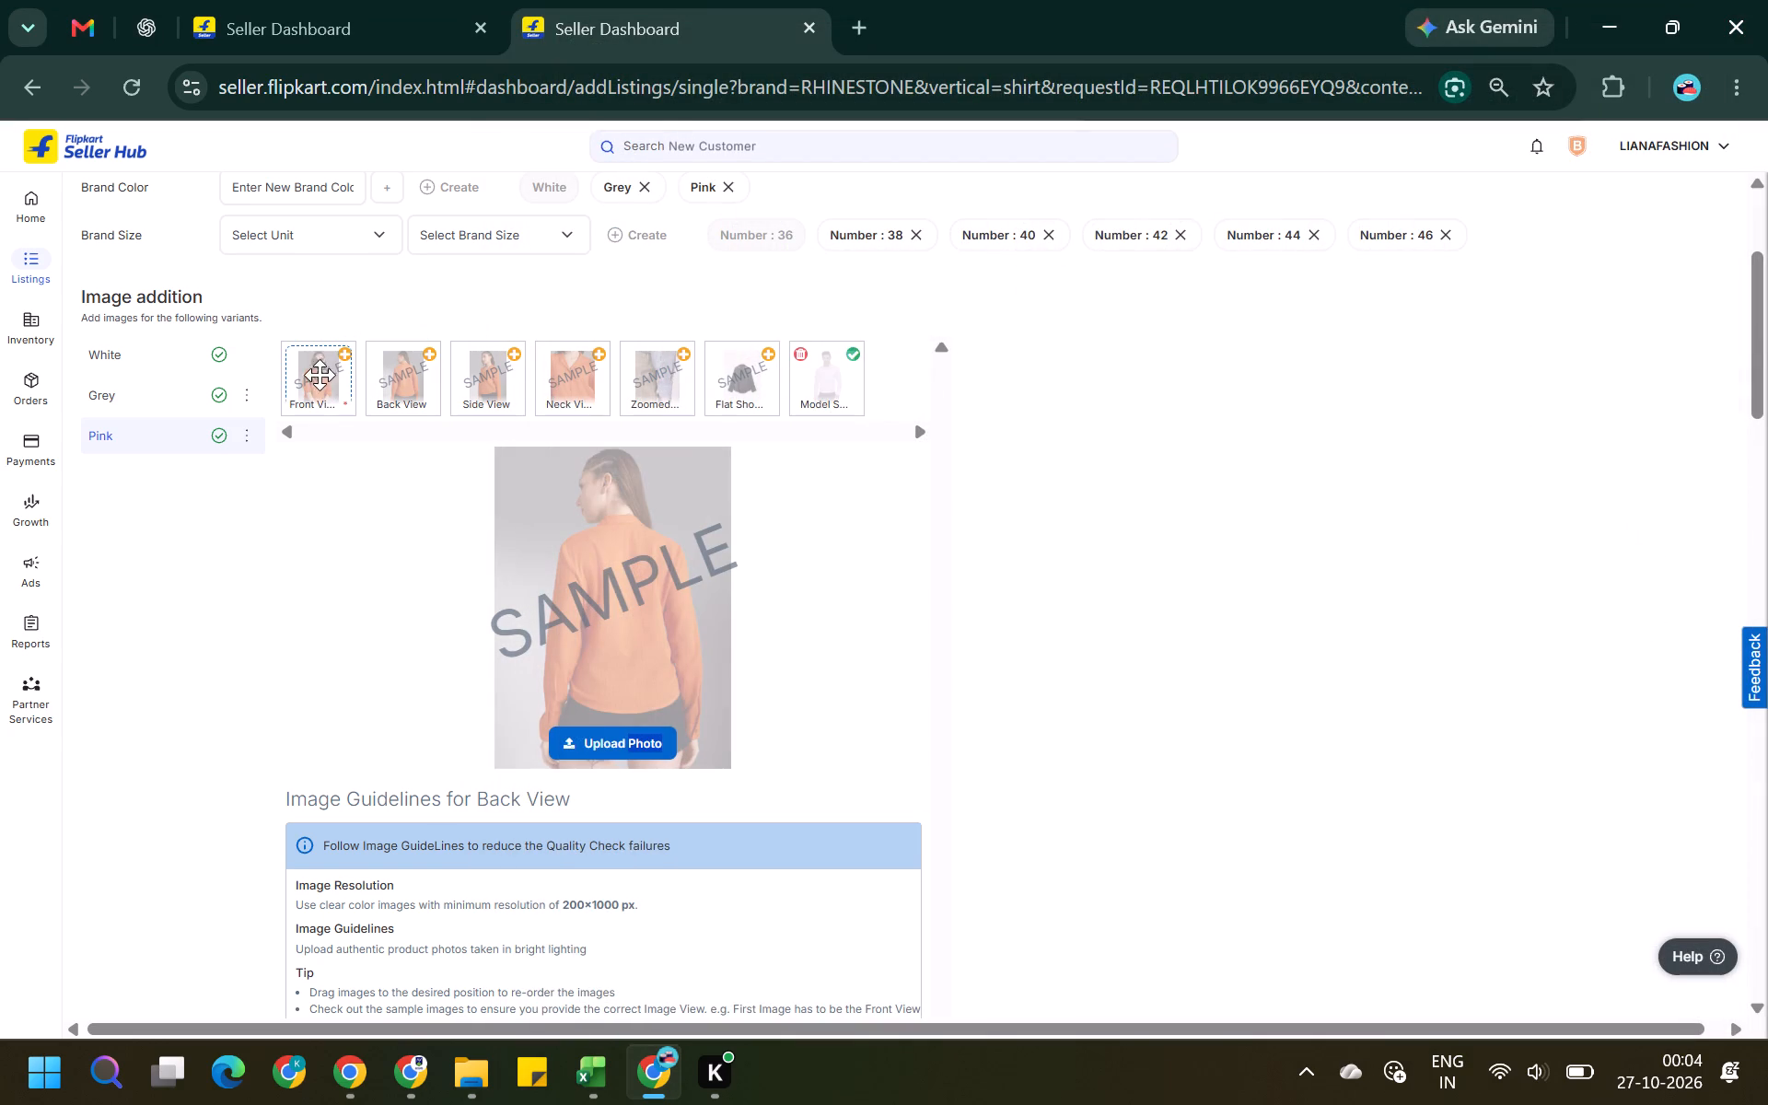
Upload image 2 from the Pink folder into the Pink variant's Back View slot.
click(395, 378)
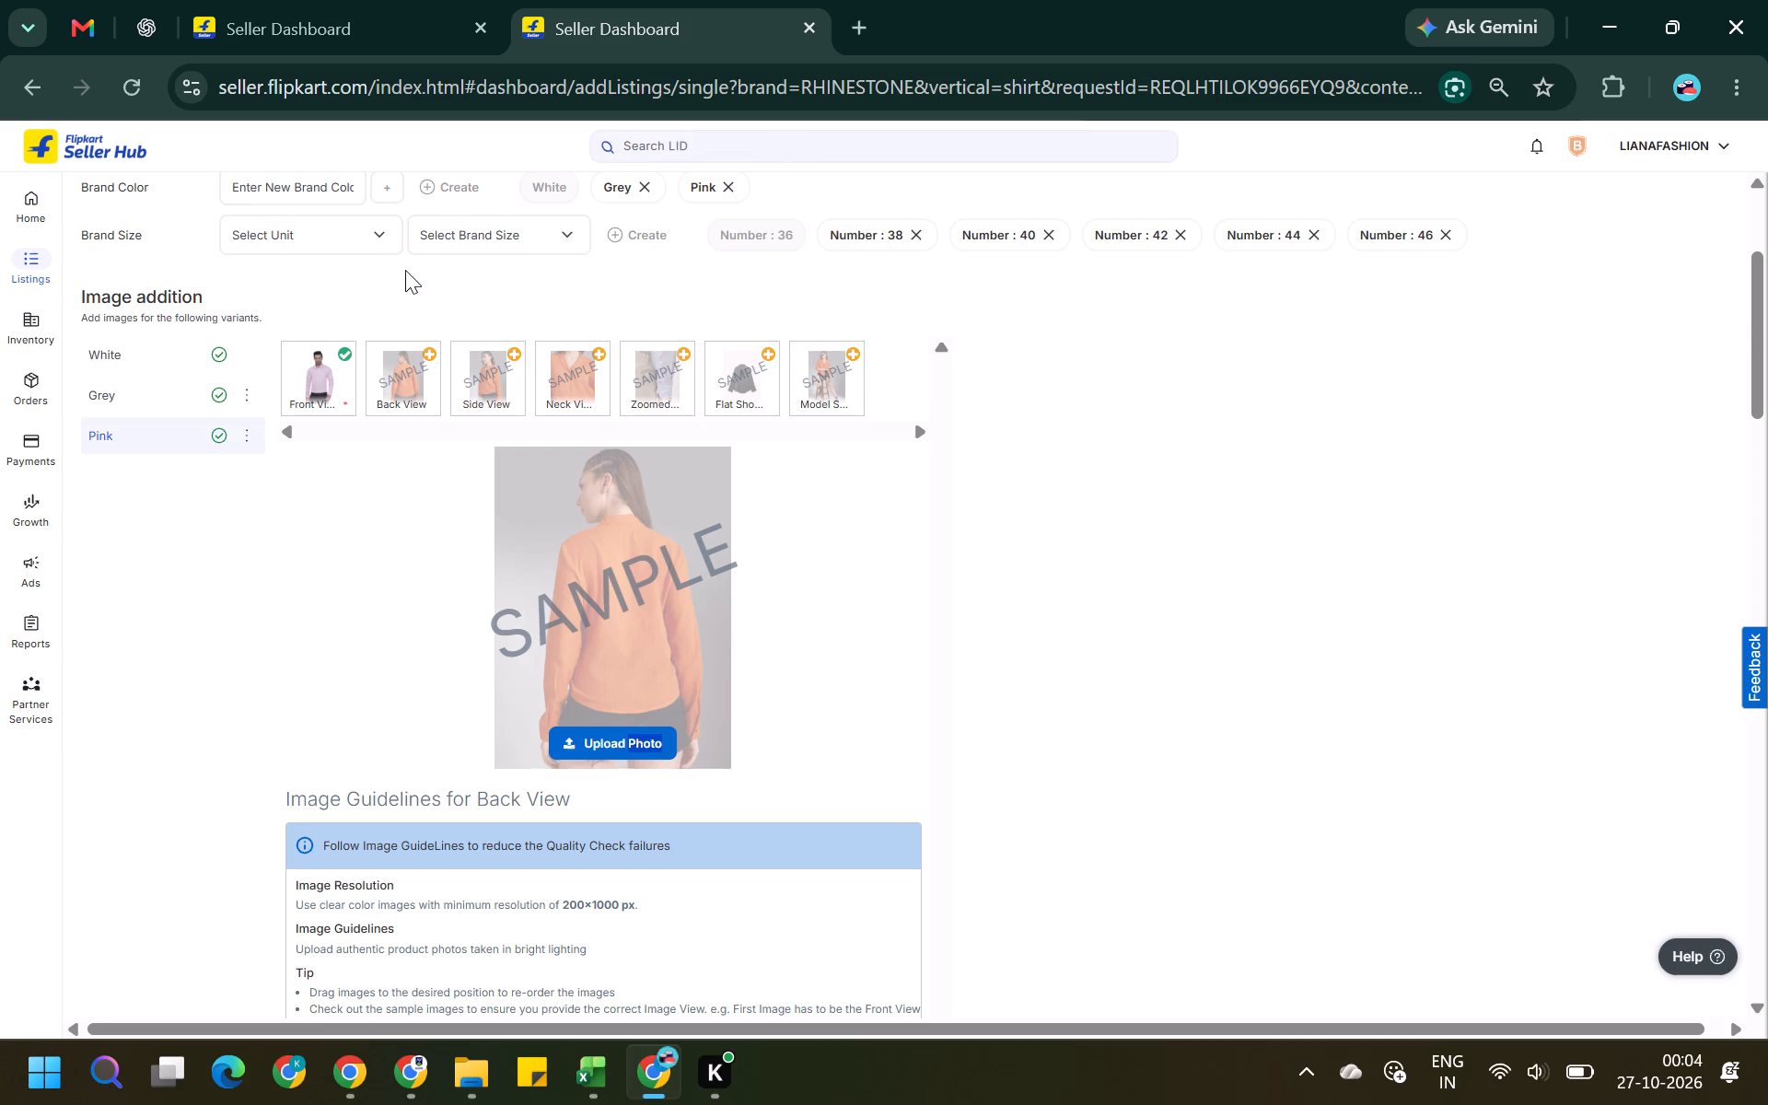
click(590, 745)
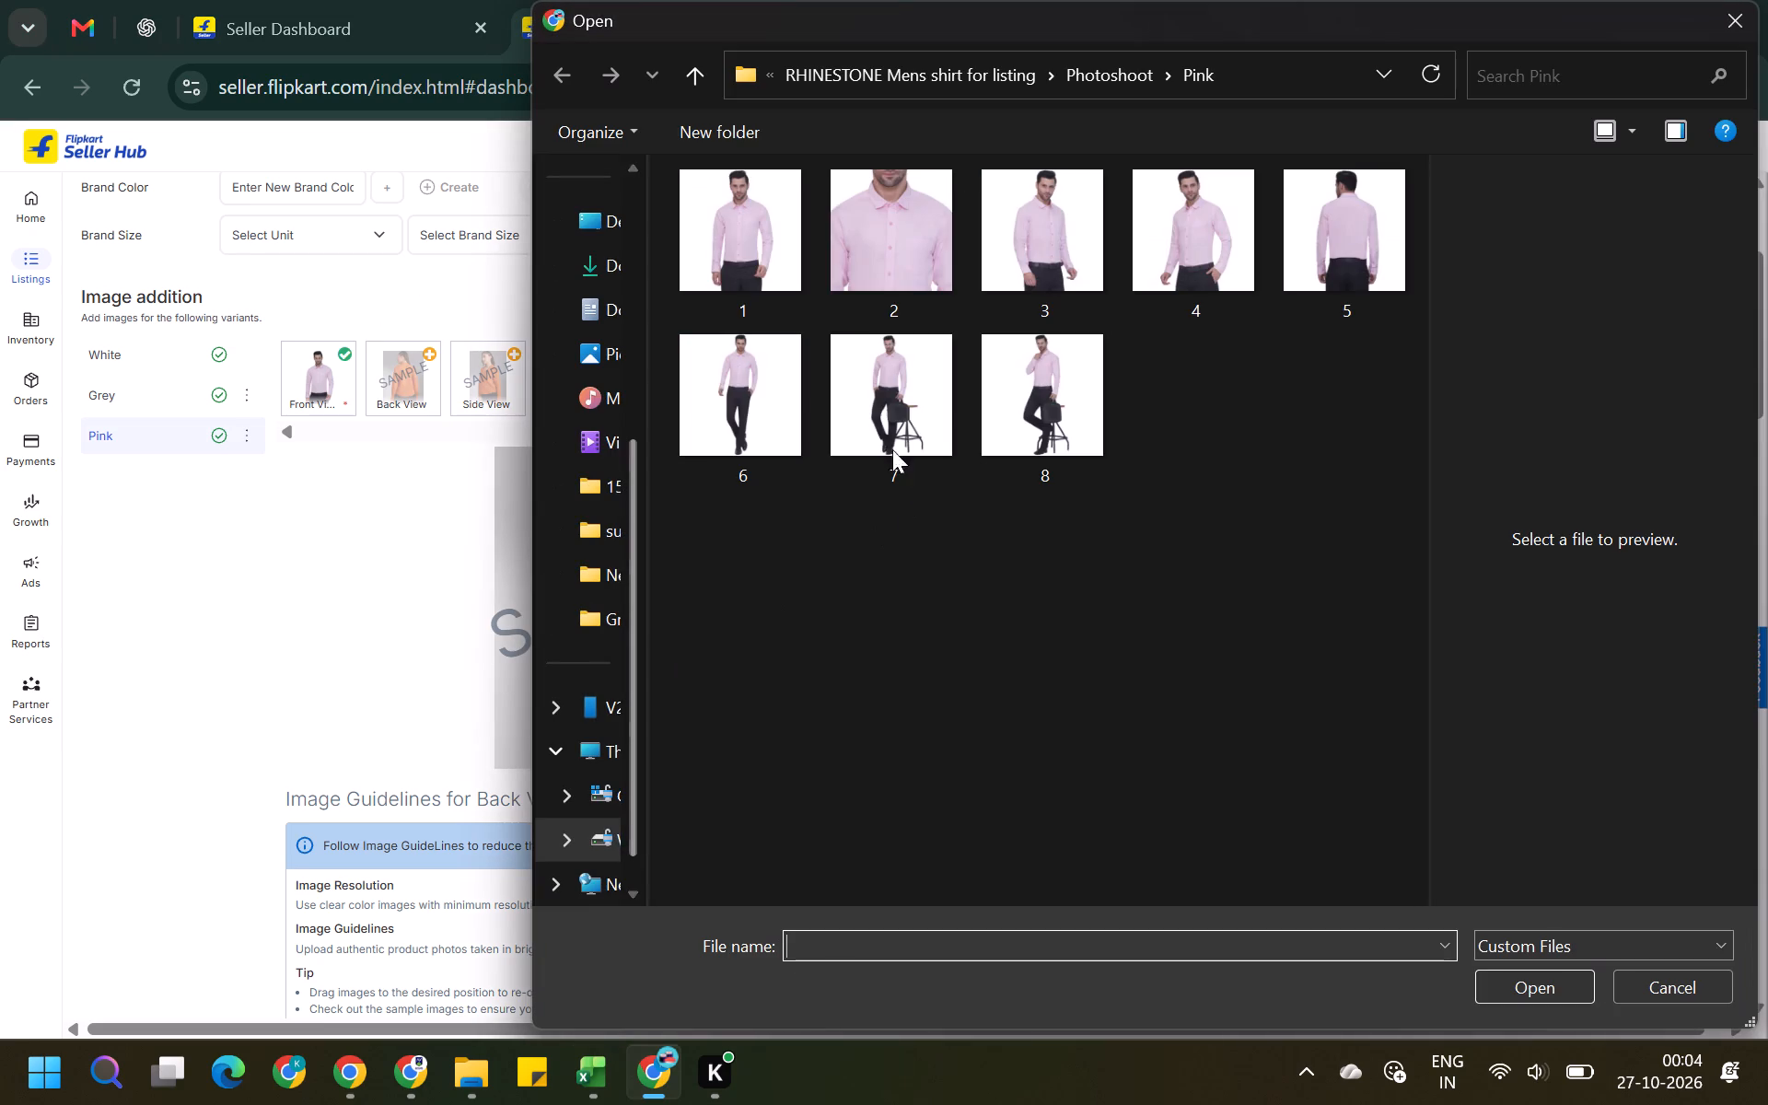
double_click(938, 245)
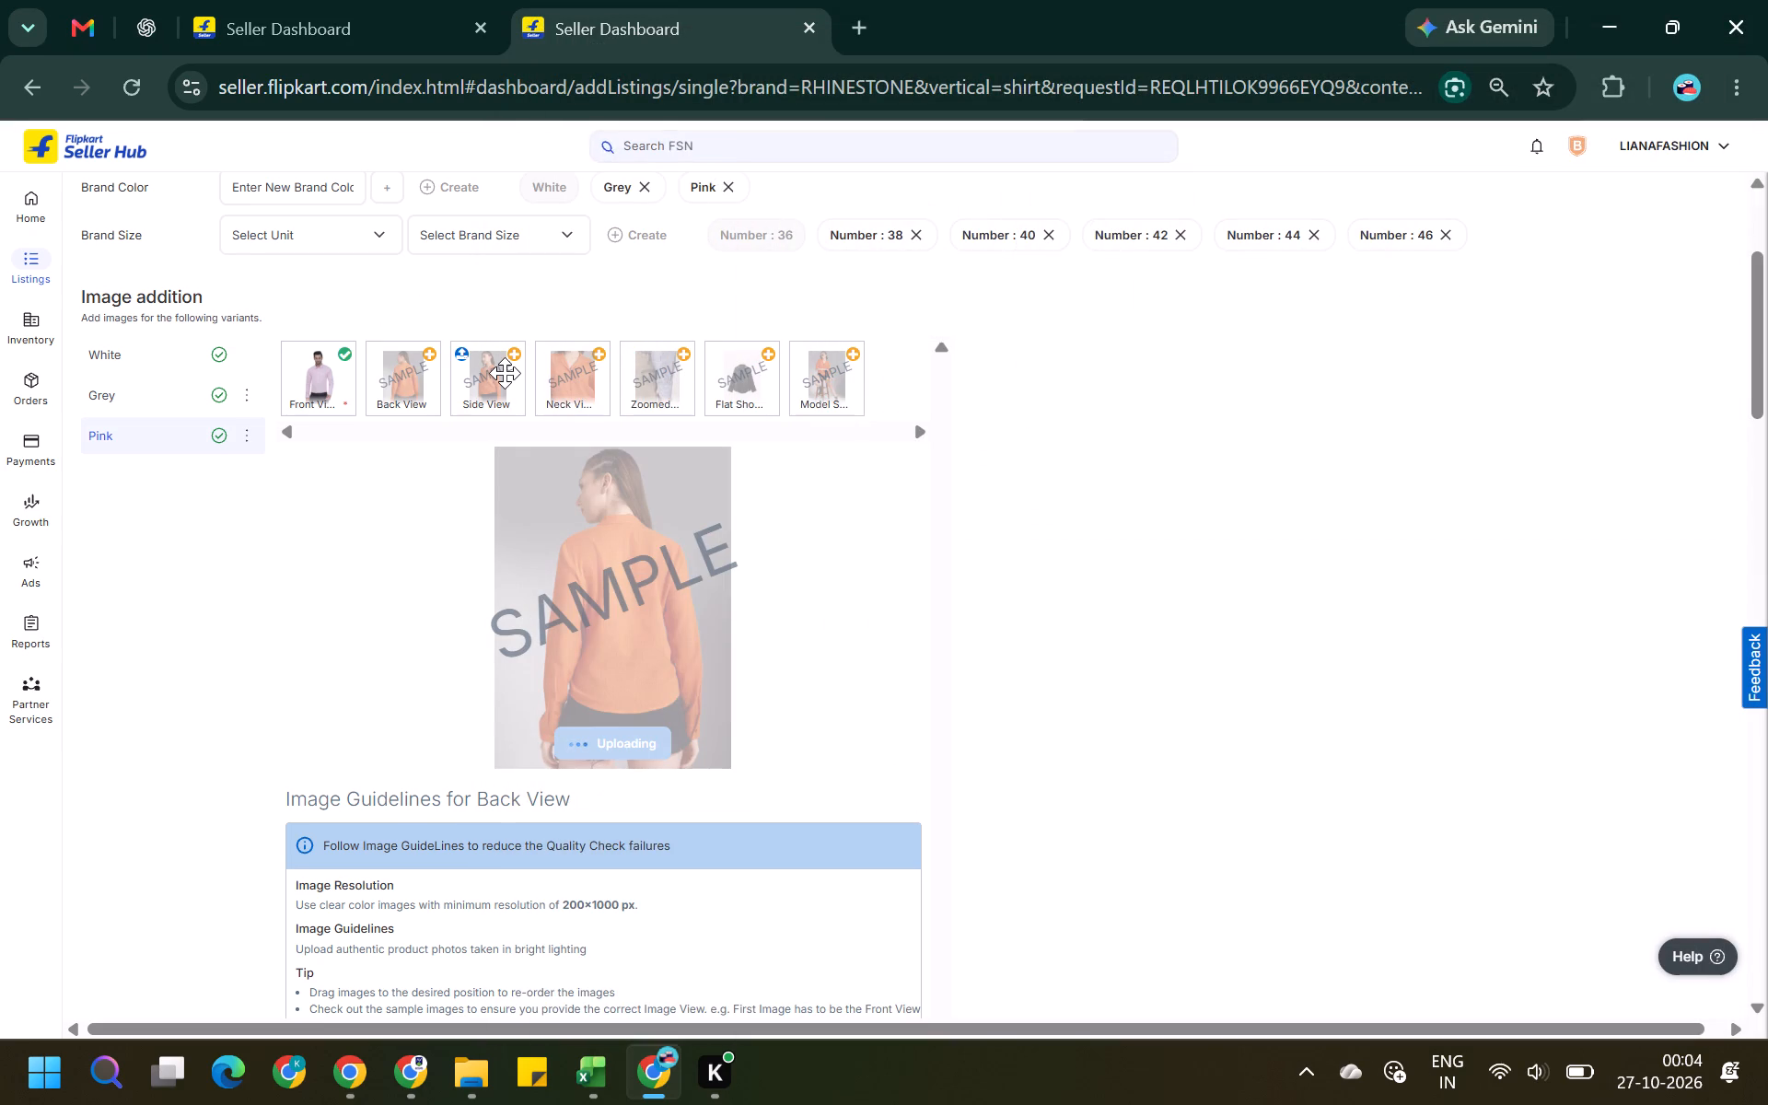
Select the Pink variant's Side View image slot.
click(505, 373)
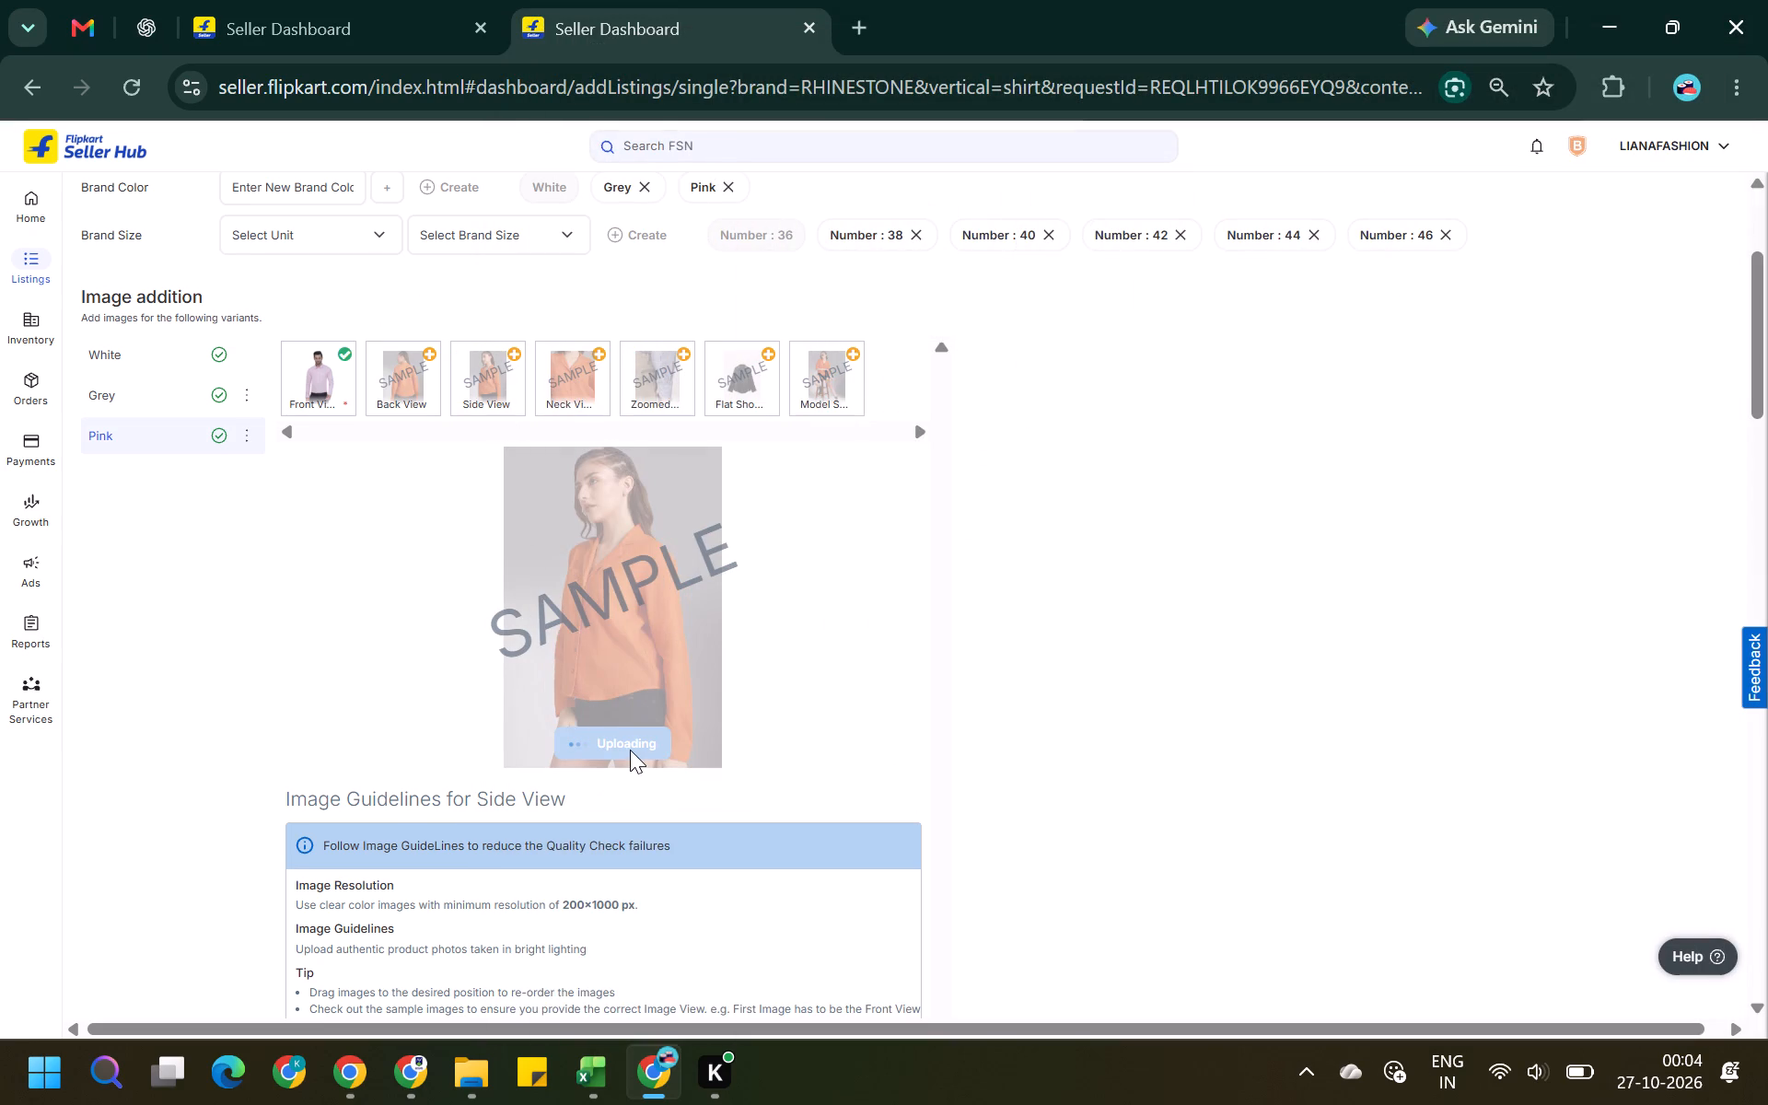
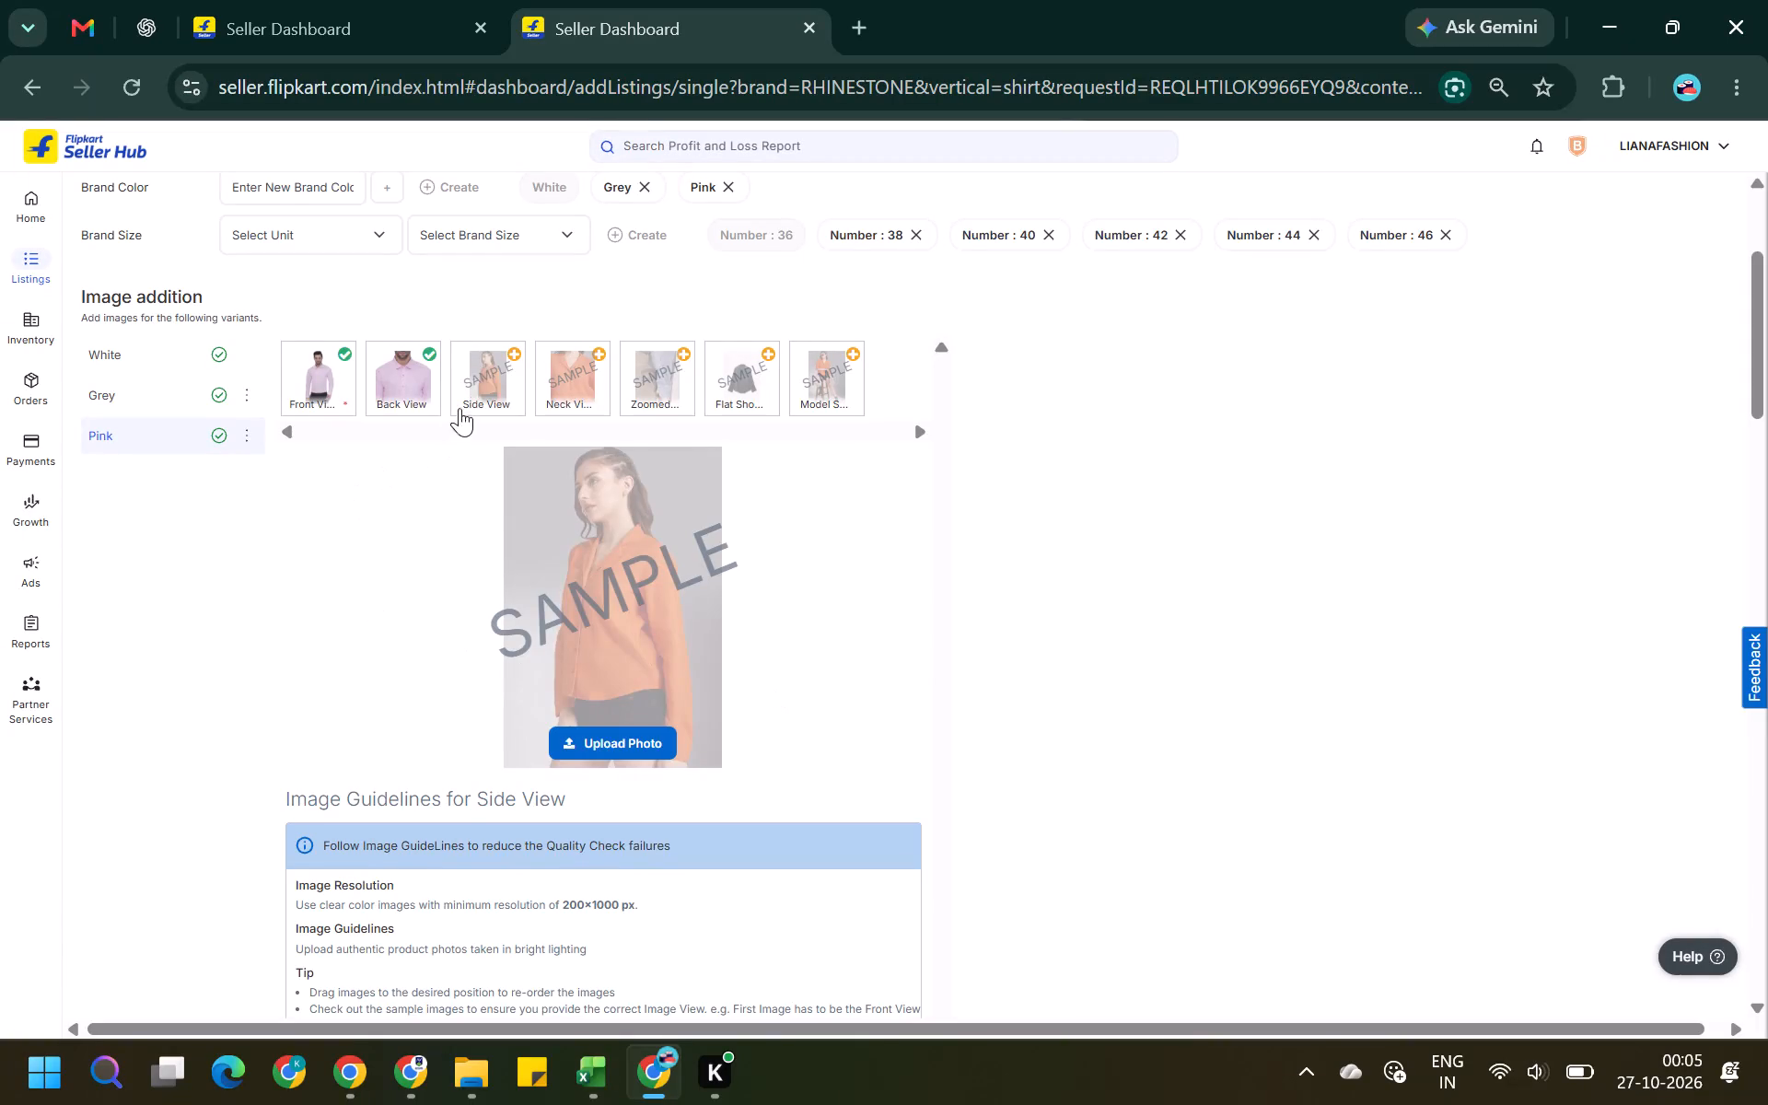
Upload image 3 from the Pink folder into the Pink variant's Side View slot.
click(493, 380)
click(626, 748)
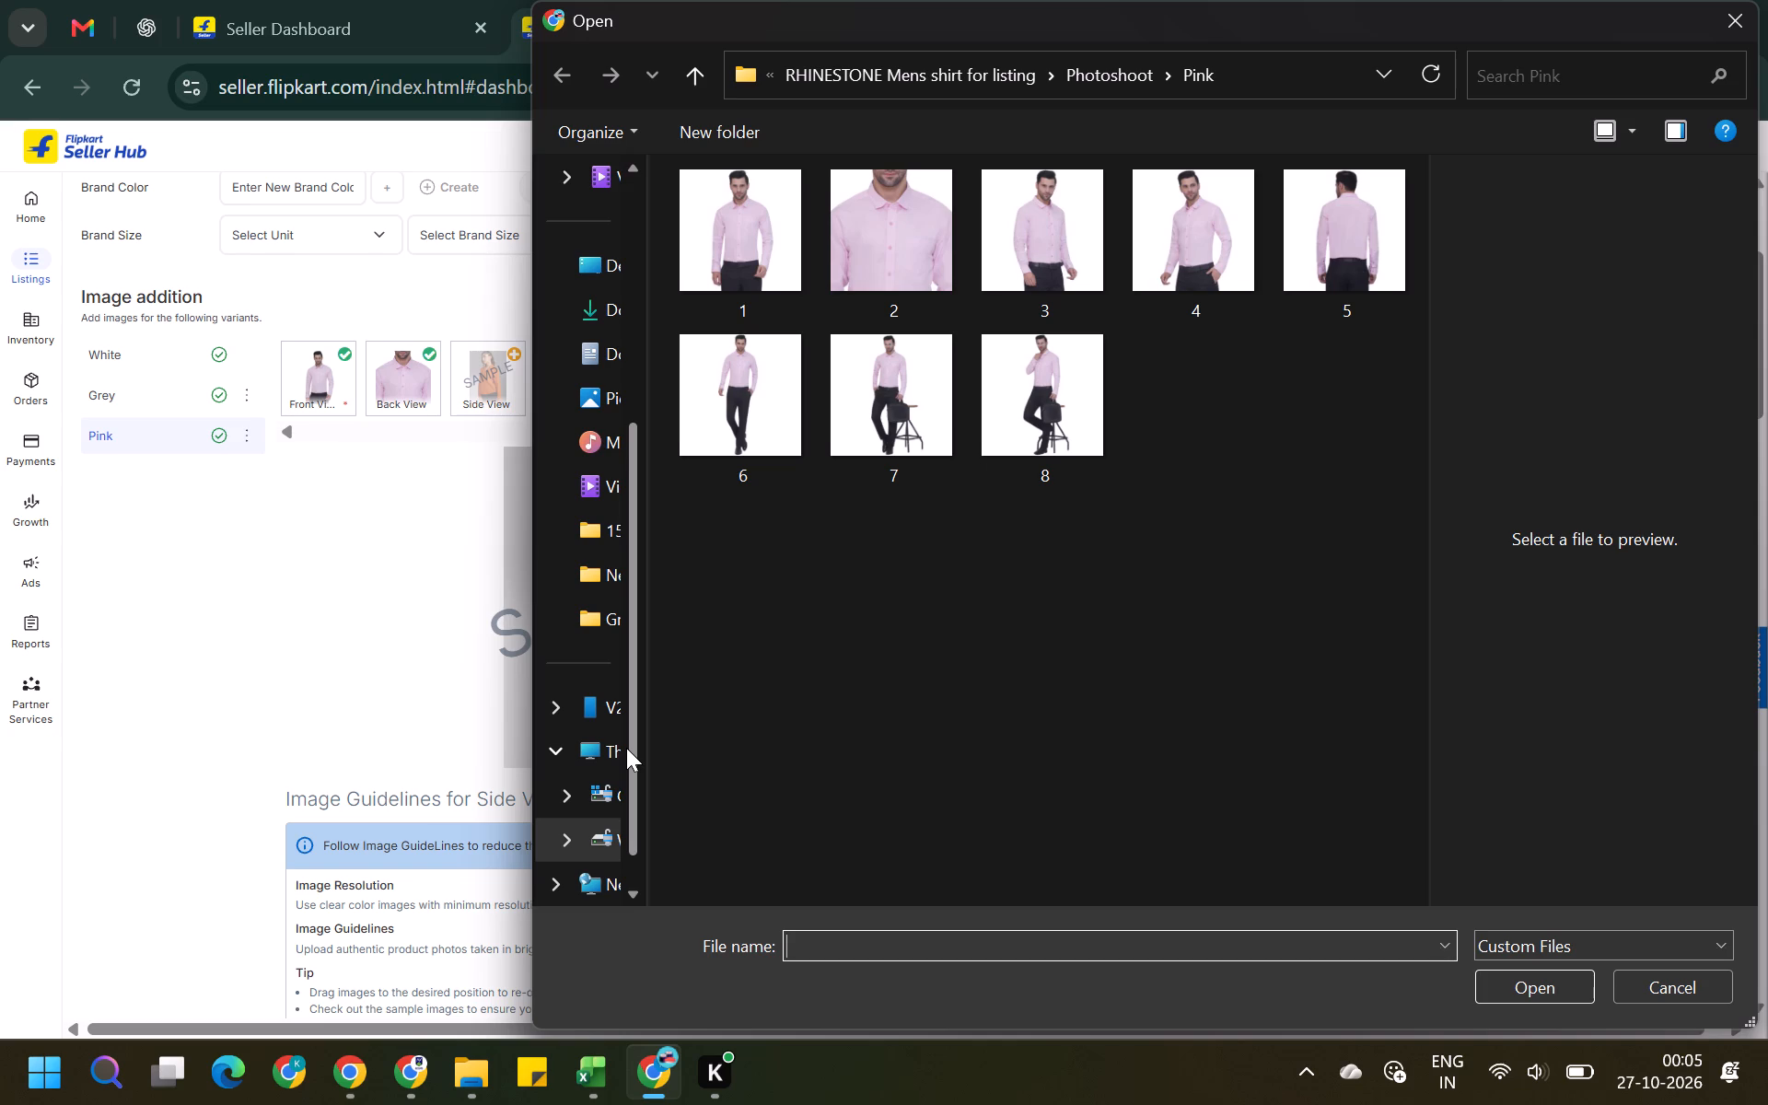
drag(789, 33, 910, 54)
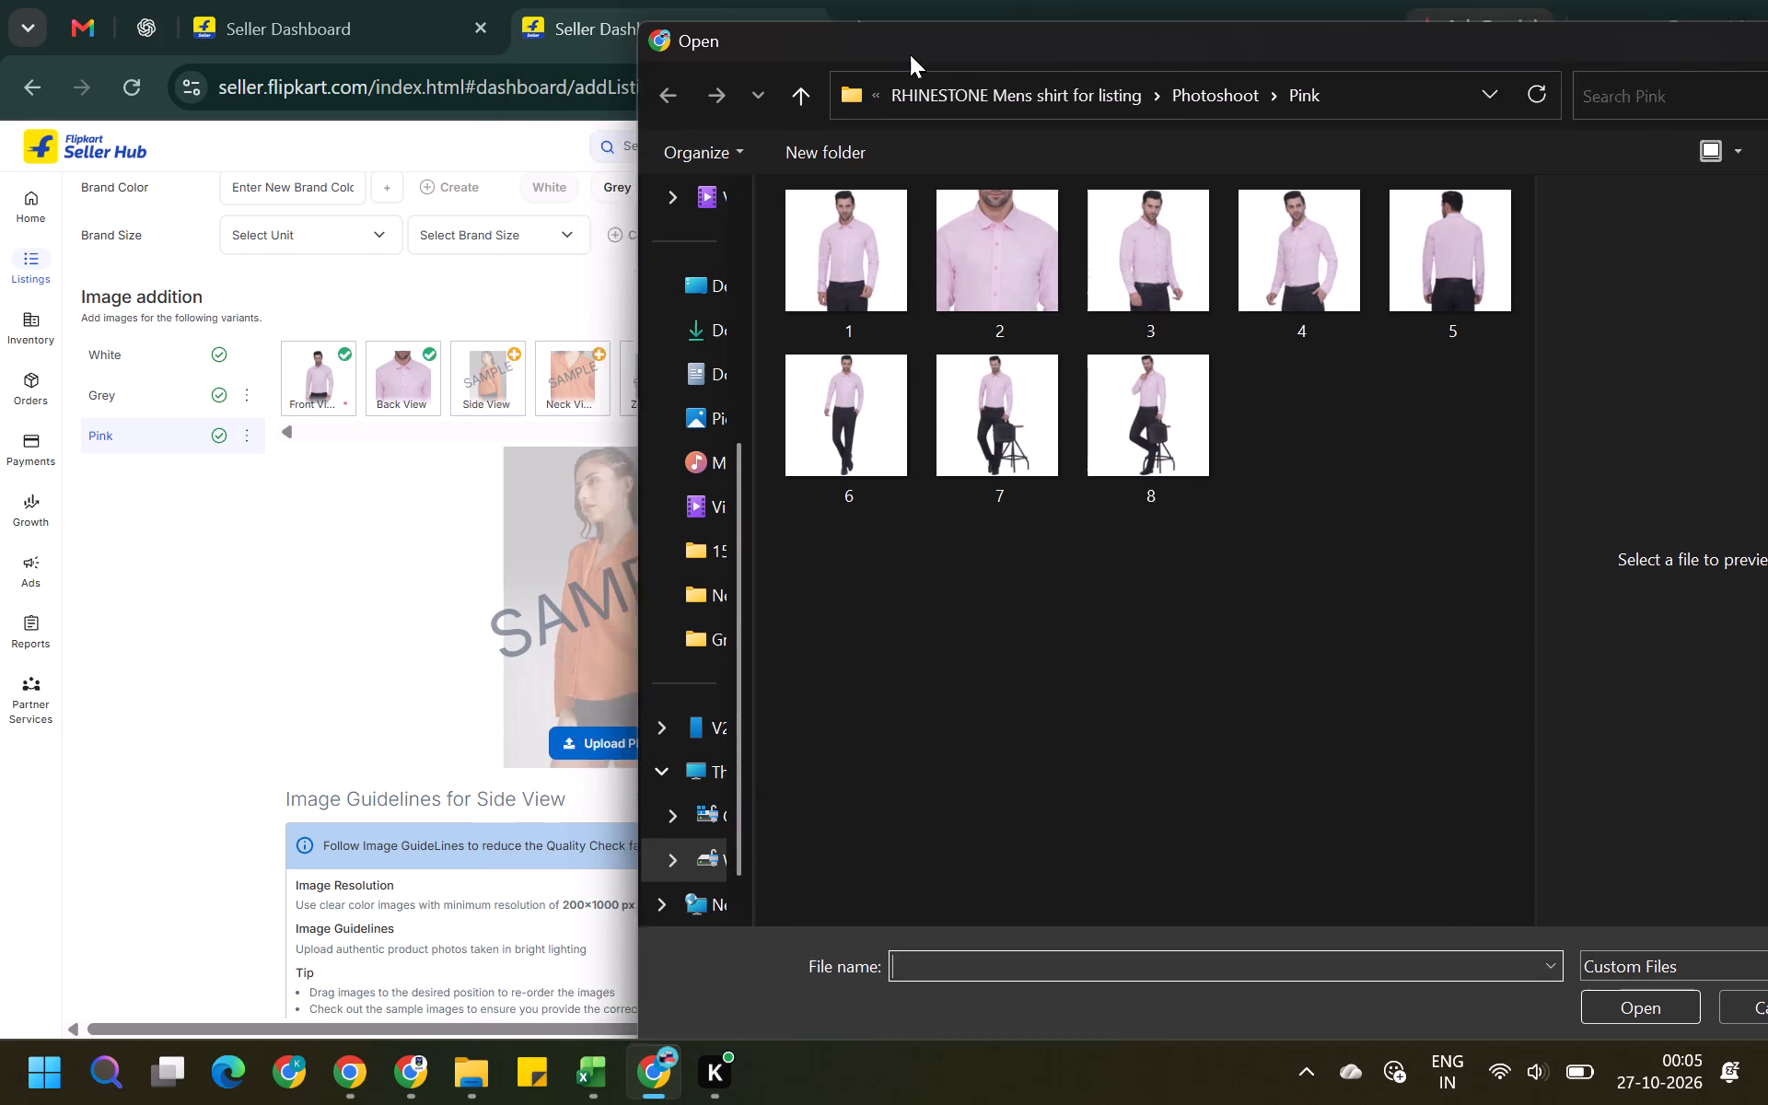
drag(910, 54, 997, 62)
click(1321, 294)
double_click(1213, 268)
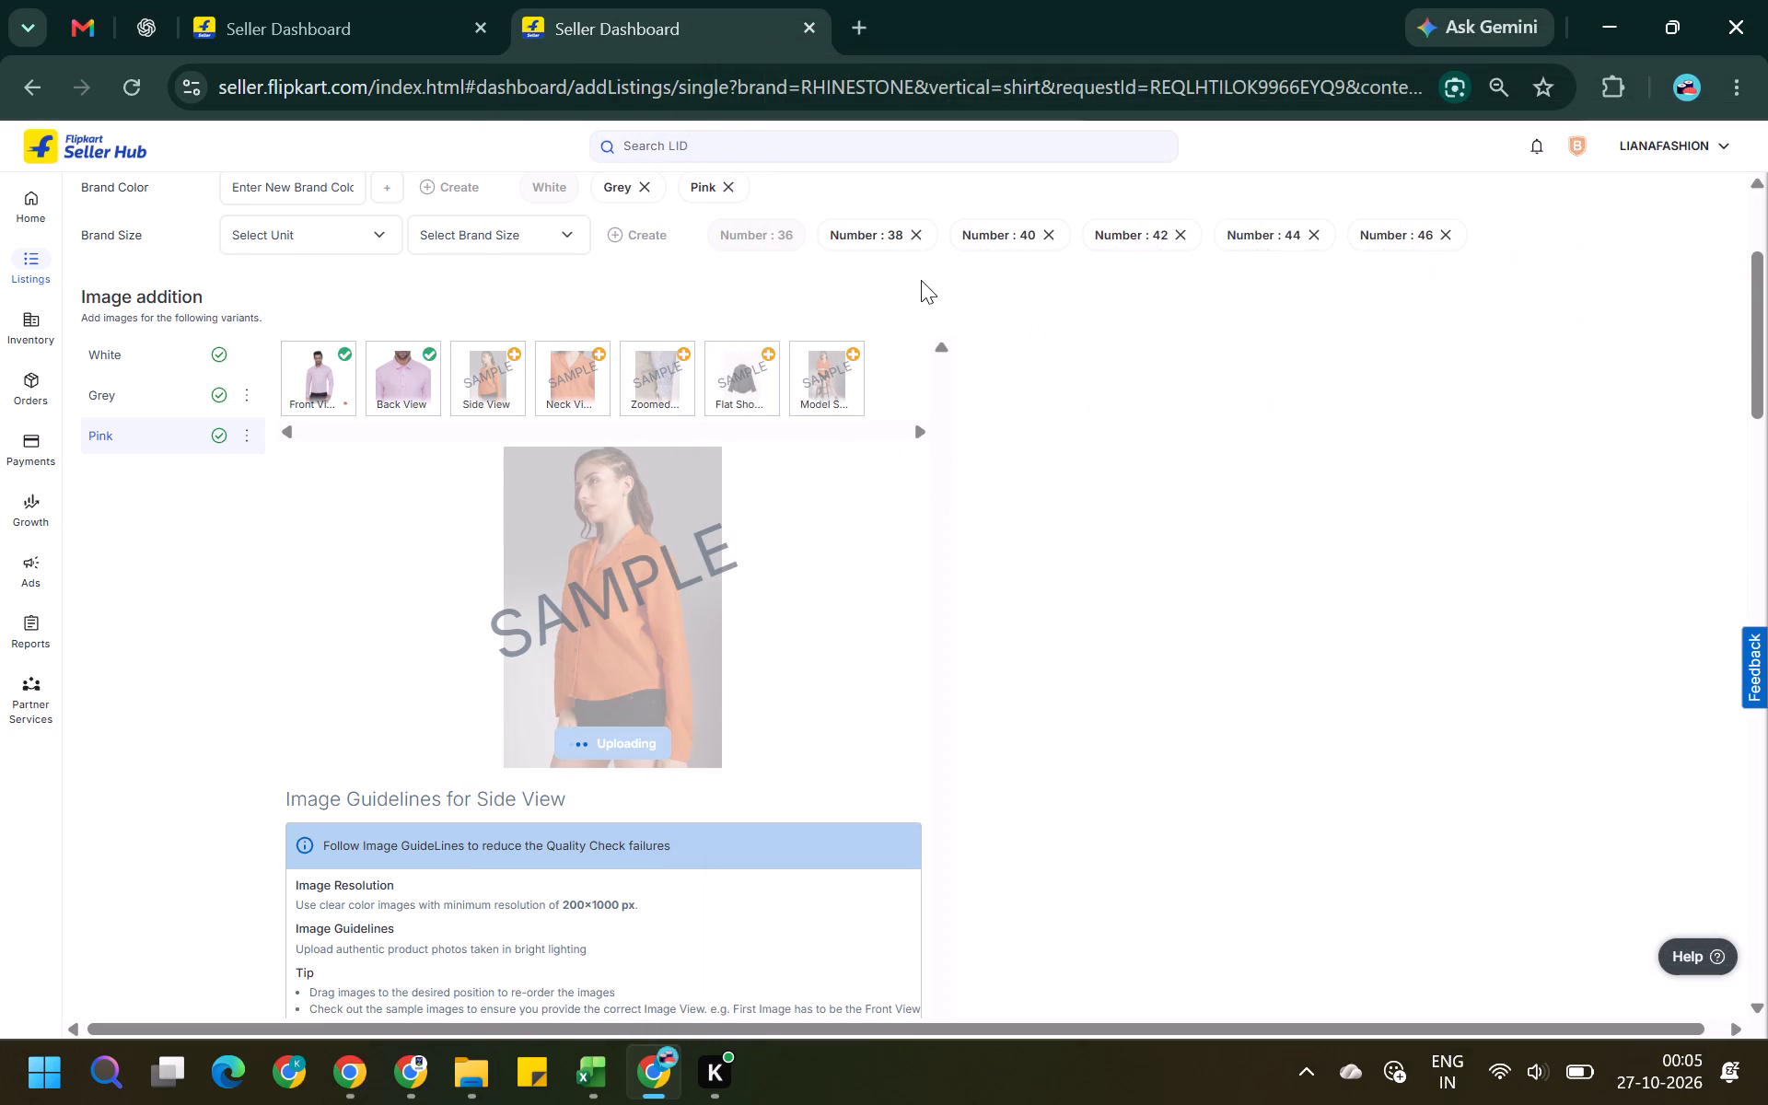
Upload image 4 from the Pink folder into the Pink variant's Neck View slot.
click(573, 381)
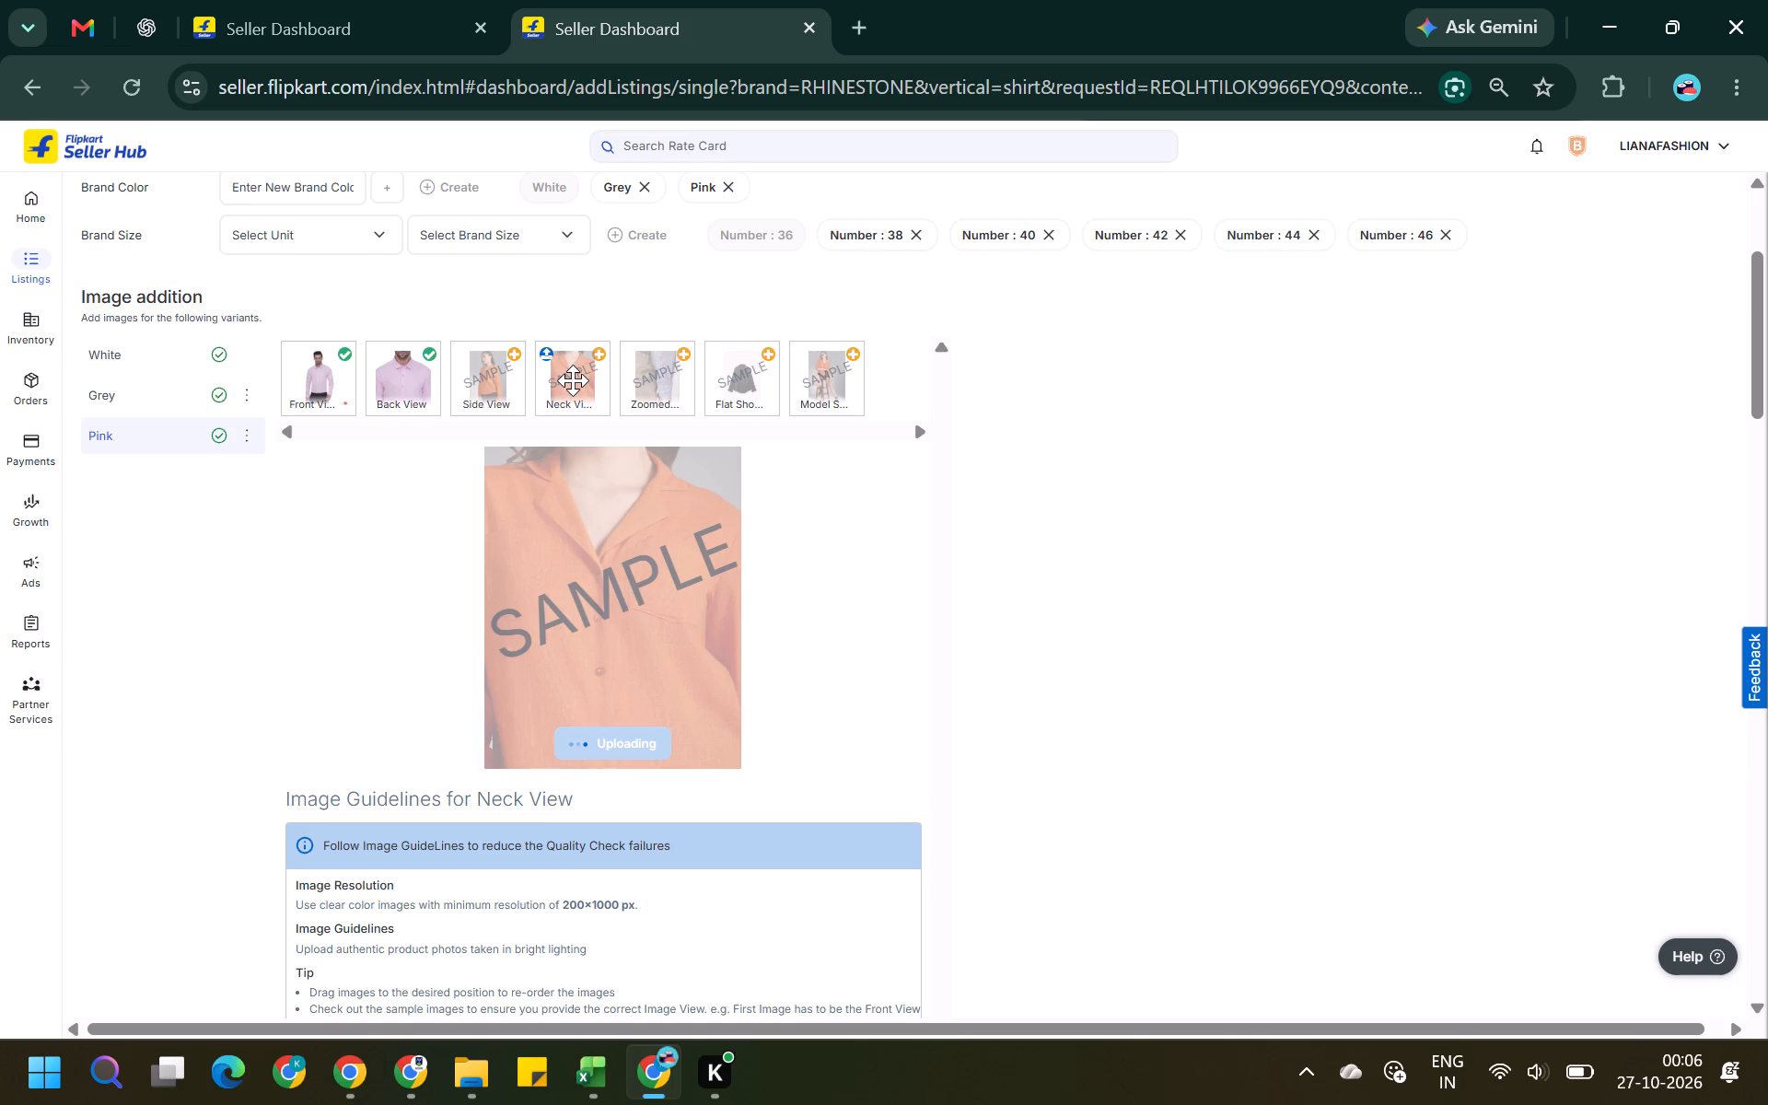
click(605, 739)
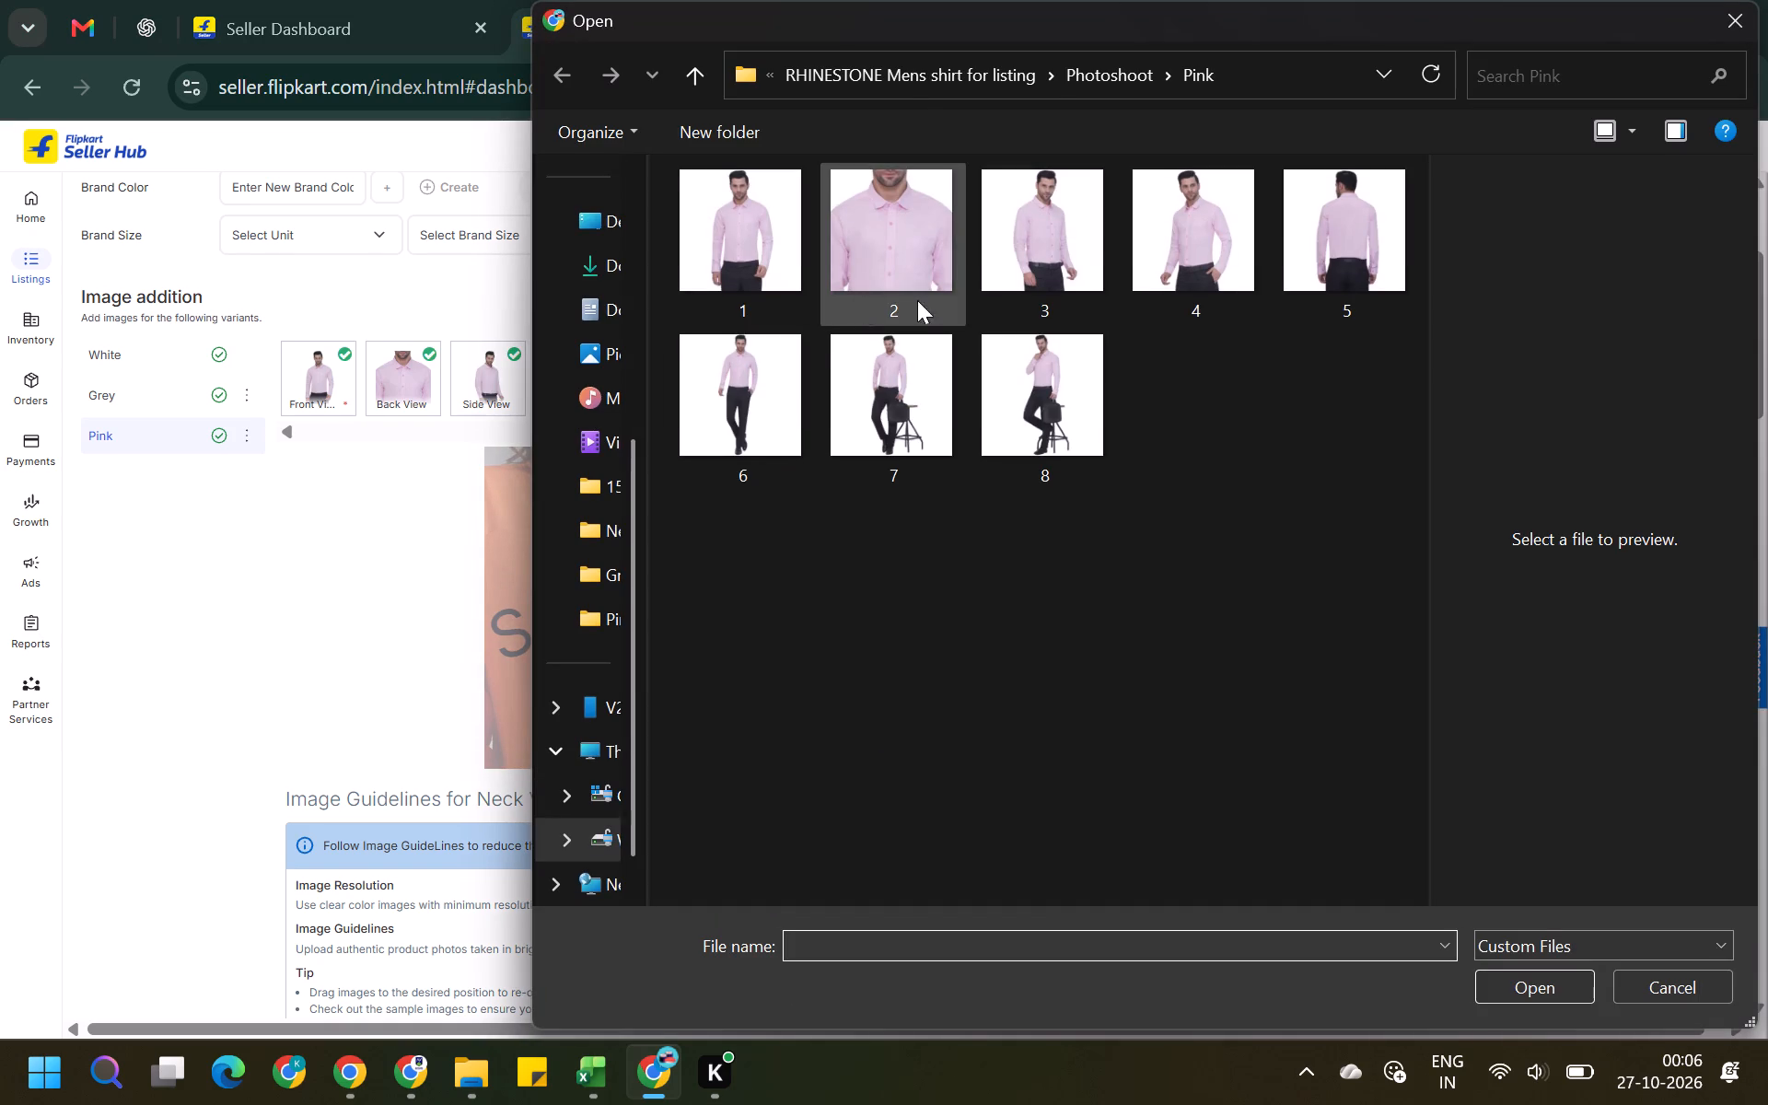
drag(867, 31, 1165, 54)
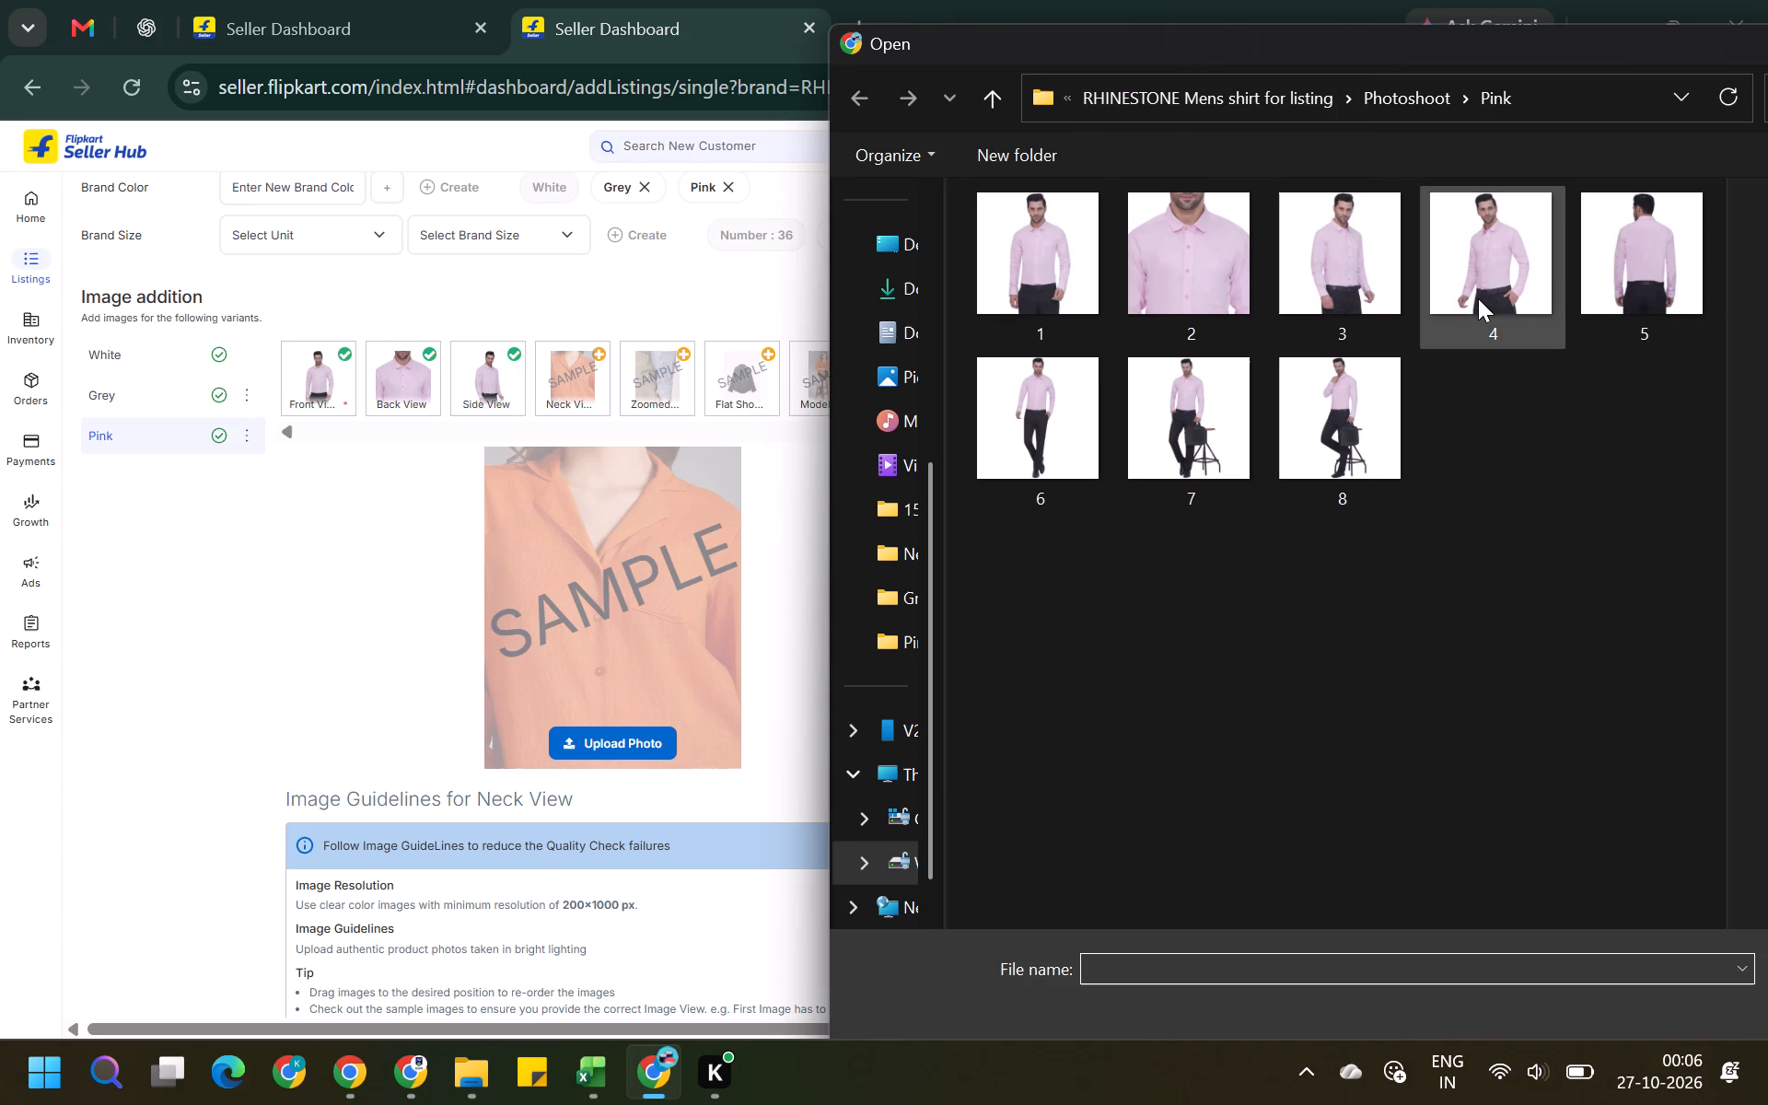
click(1478, 298)
double_click(1505, 296)
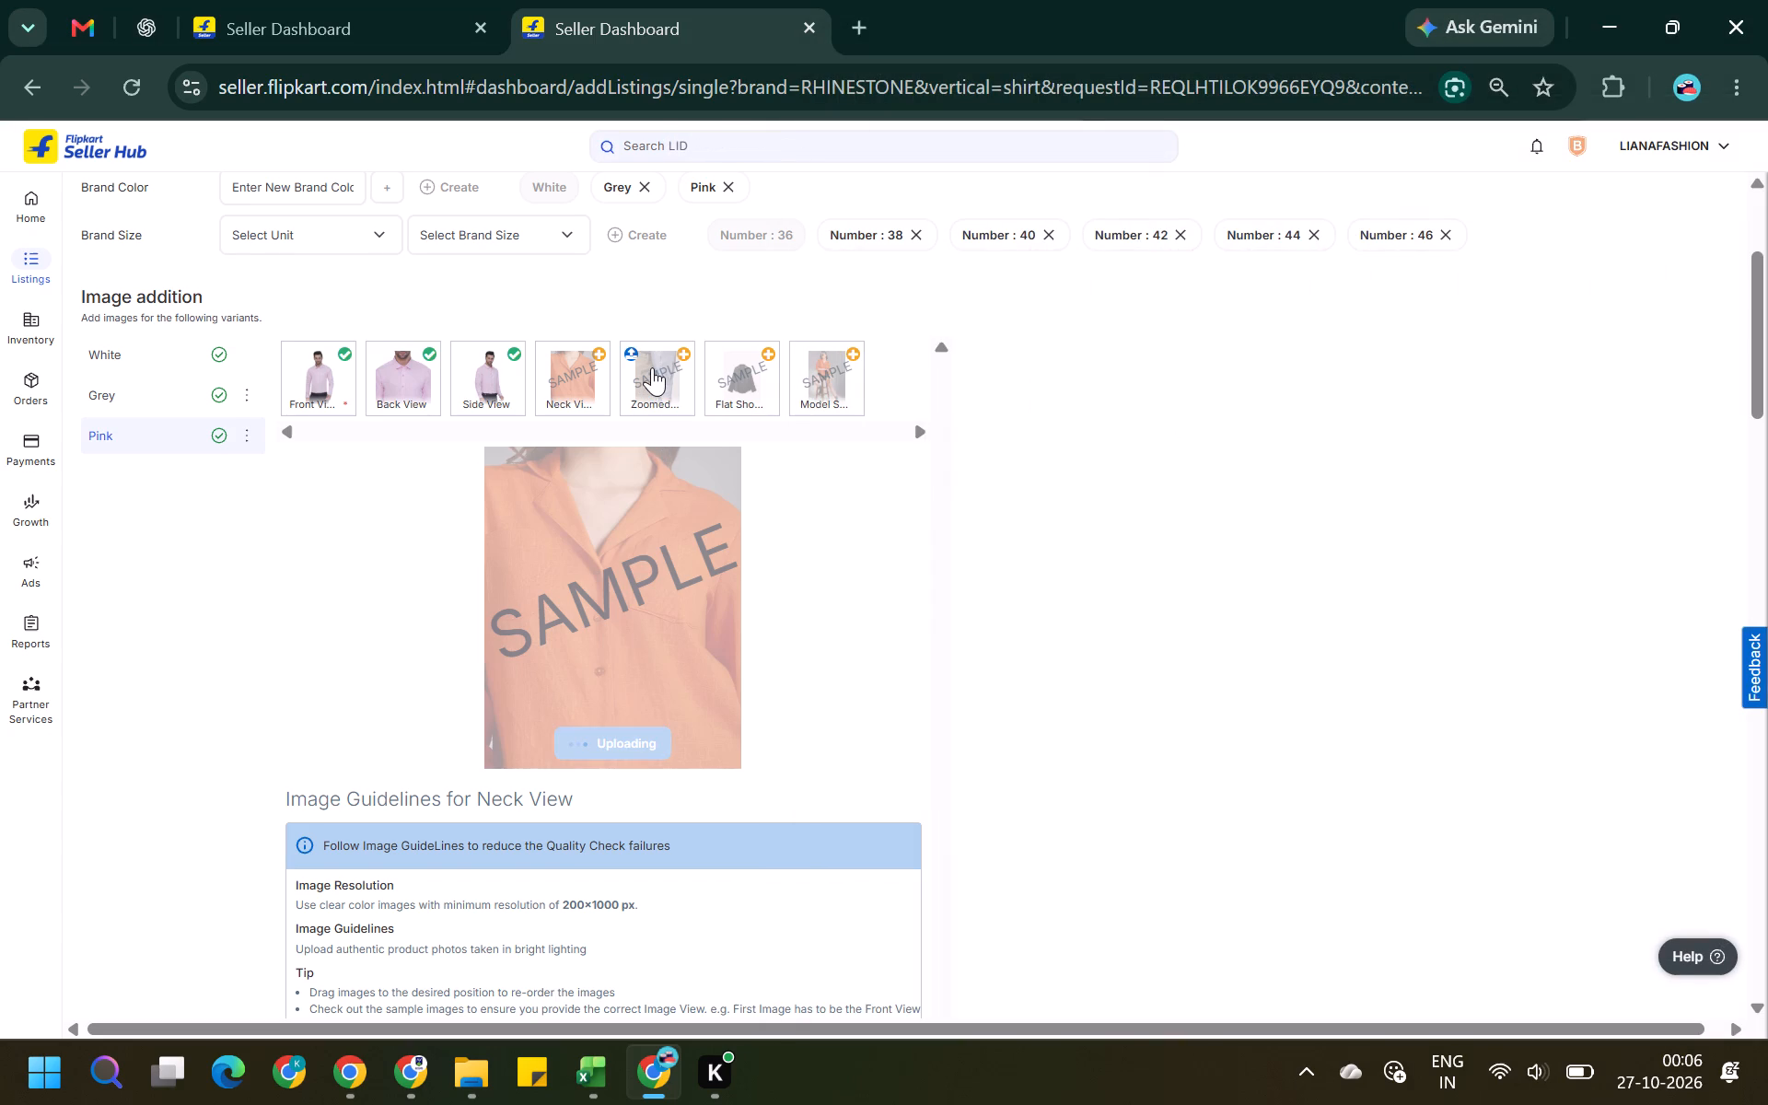
Upload image 5 from the Pink folder into the Pink variant's Zoomed View slot.
click(652, 367)
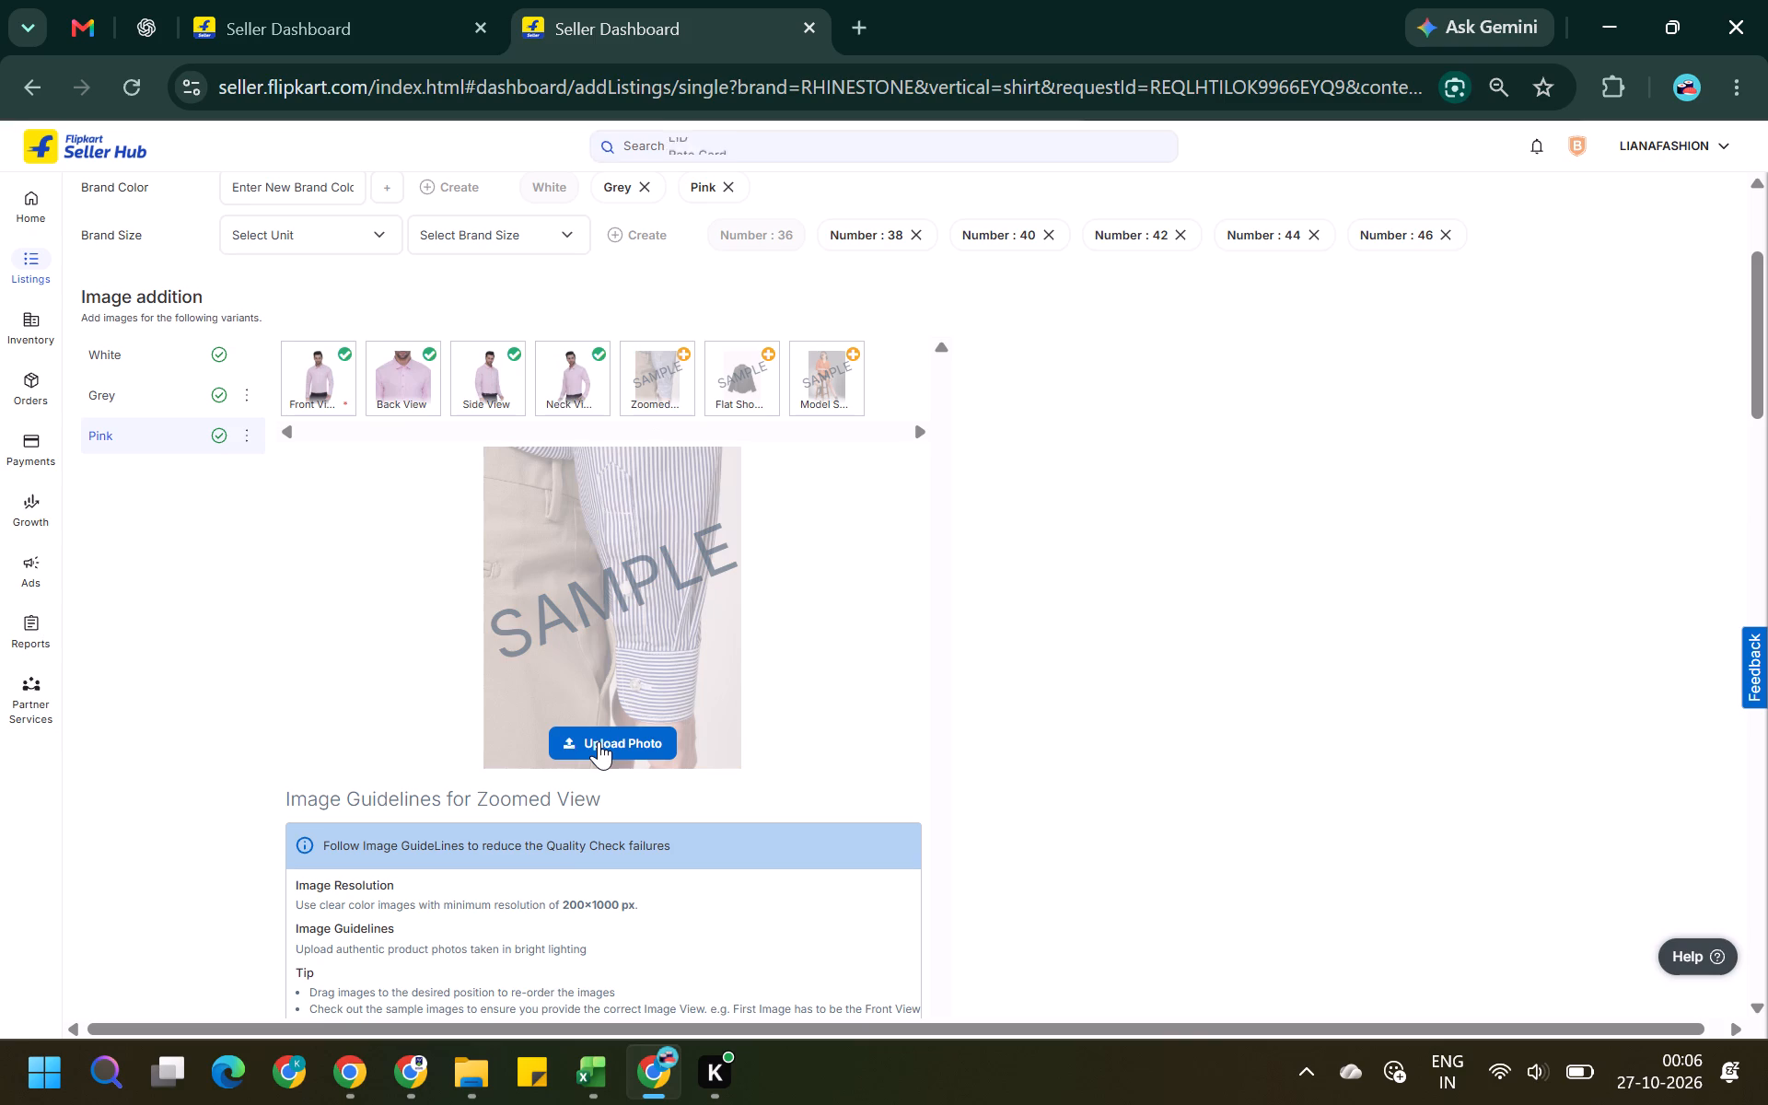
click(599, 741)
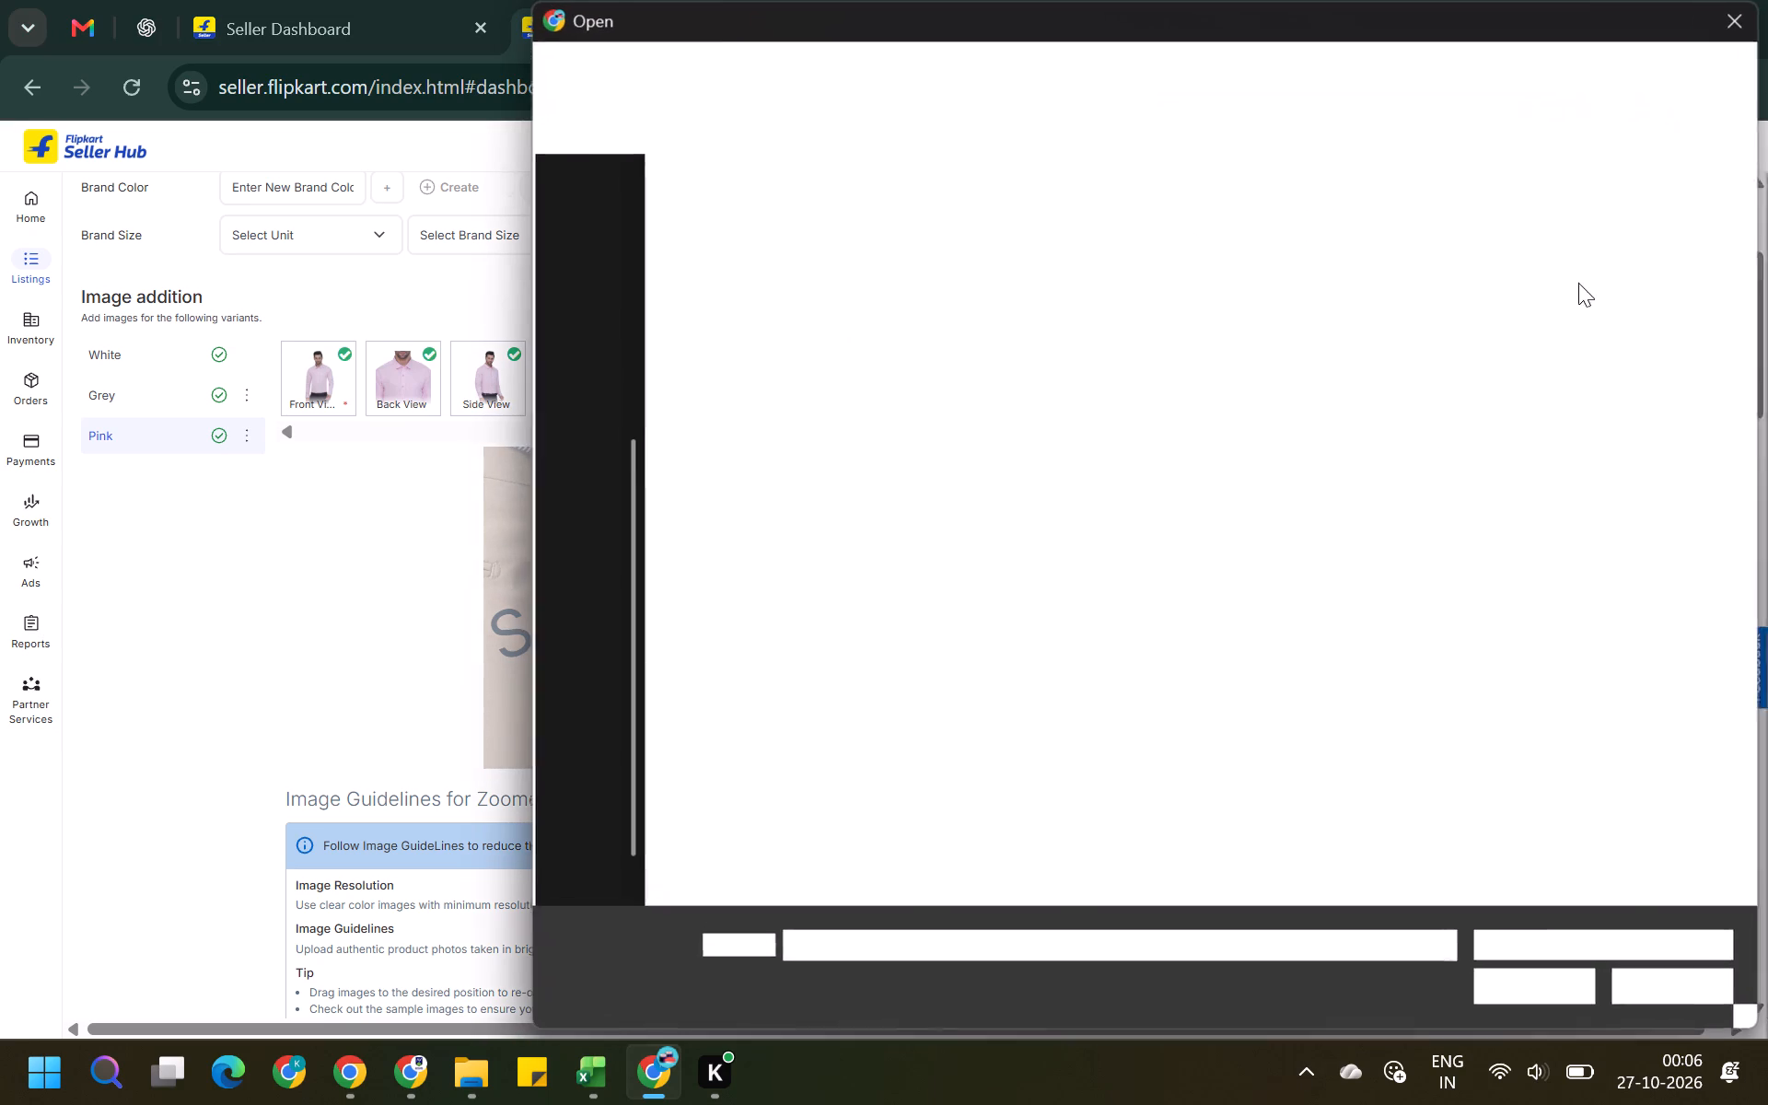
double_click(1326, 309)
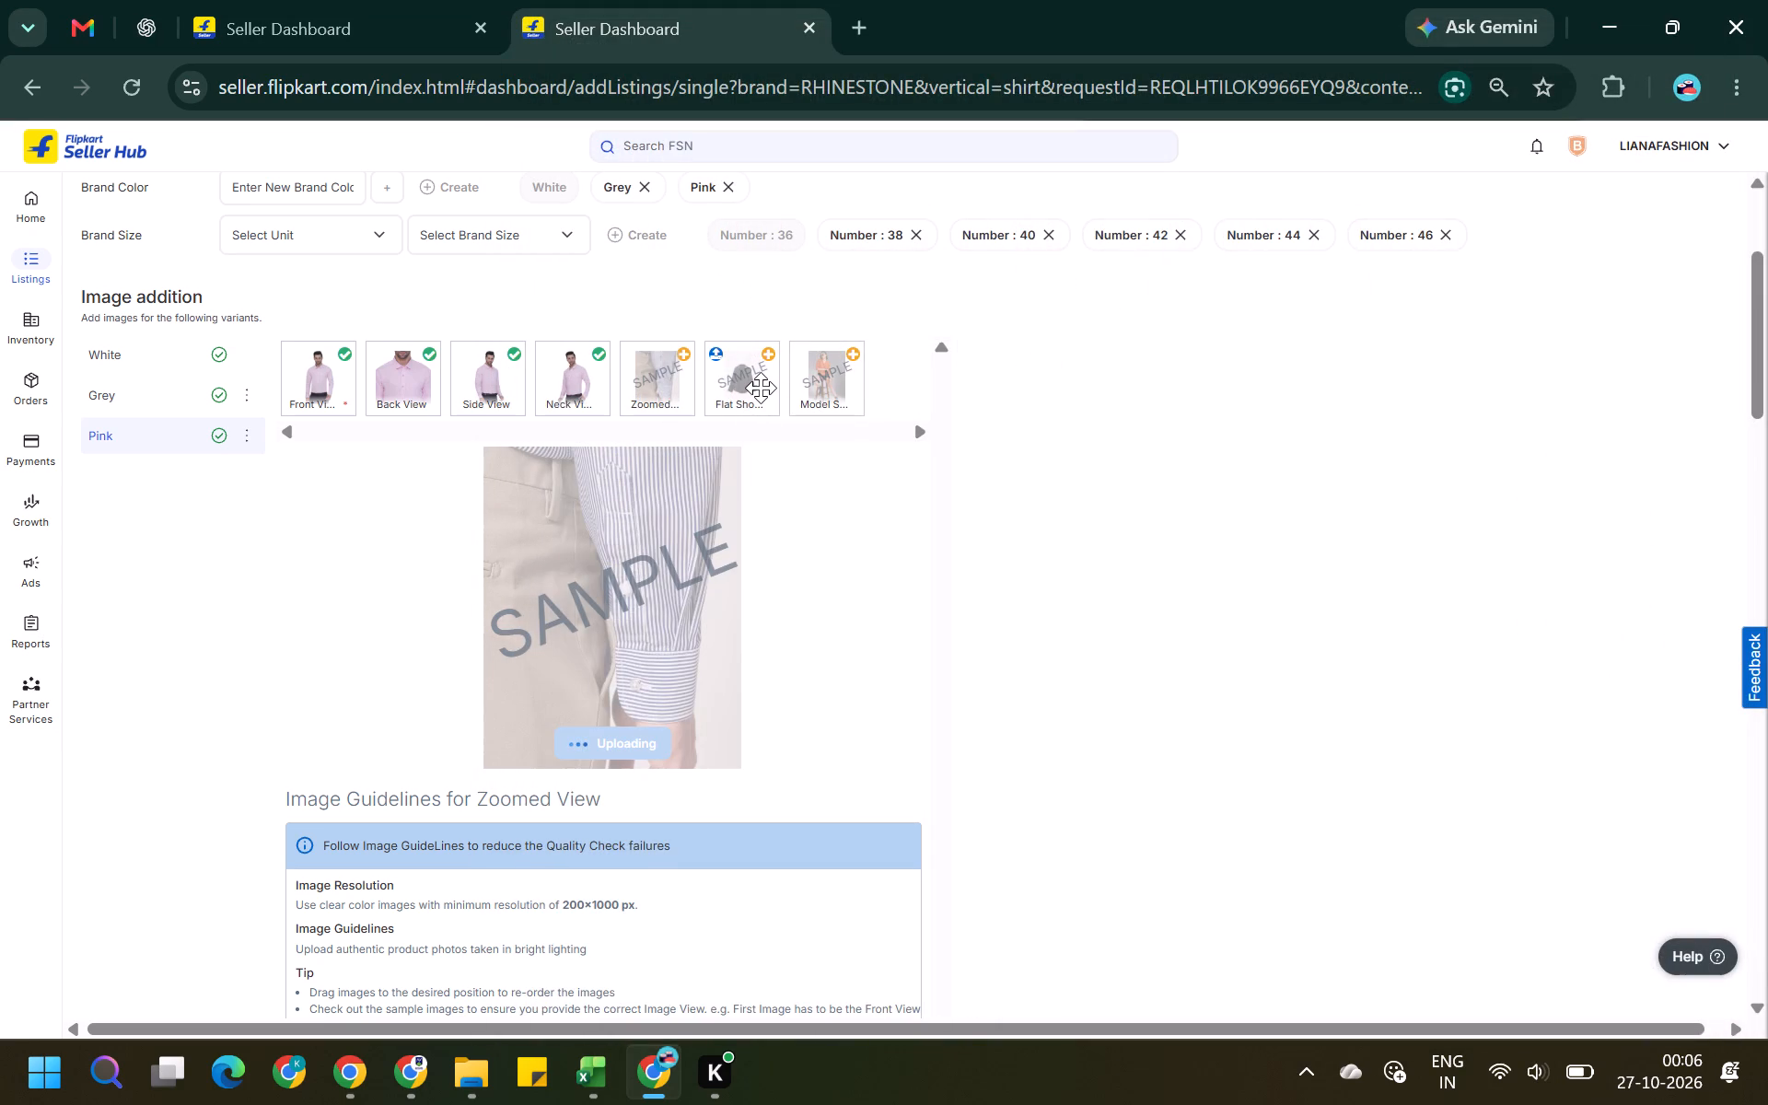
Upload image 6 from the Pink folder into the Pink variant's Flat Shot View slot.
click(761, 388)
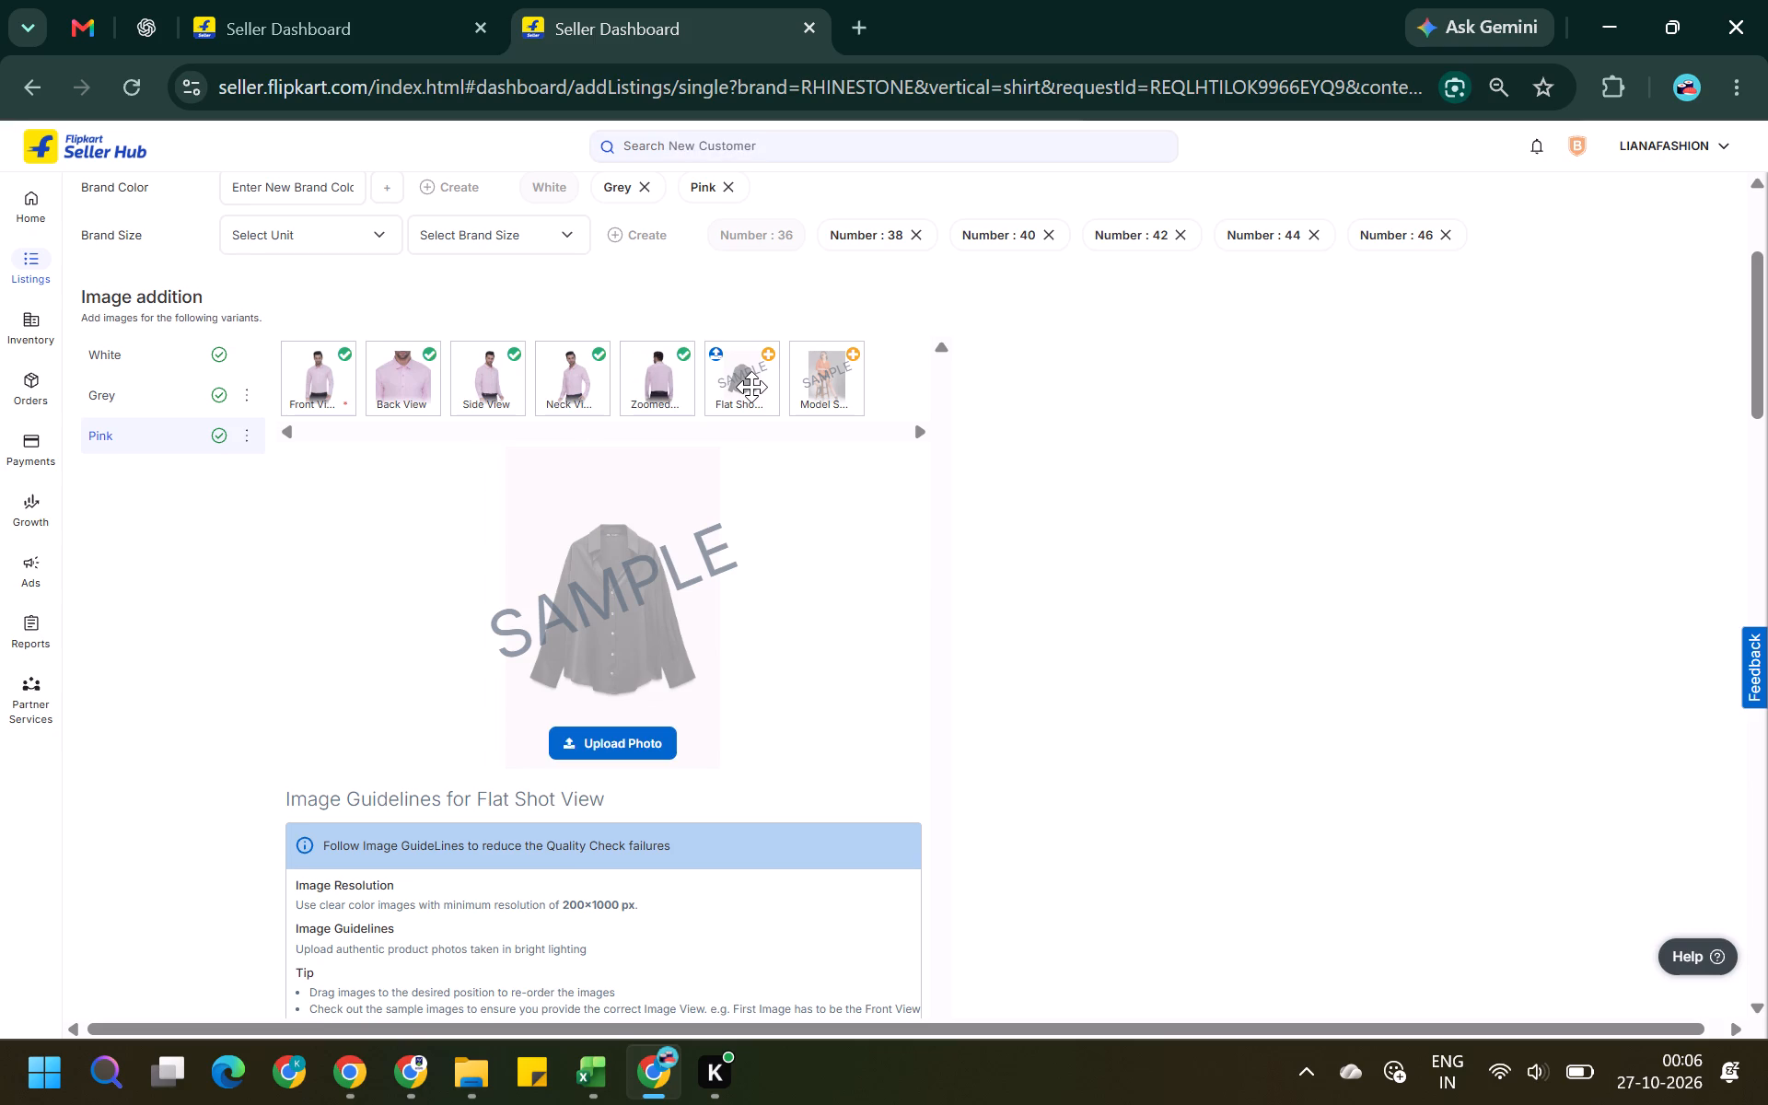
click(751, 387)
click(615, 732)
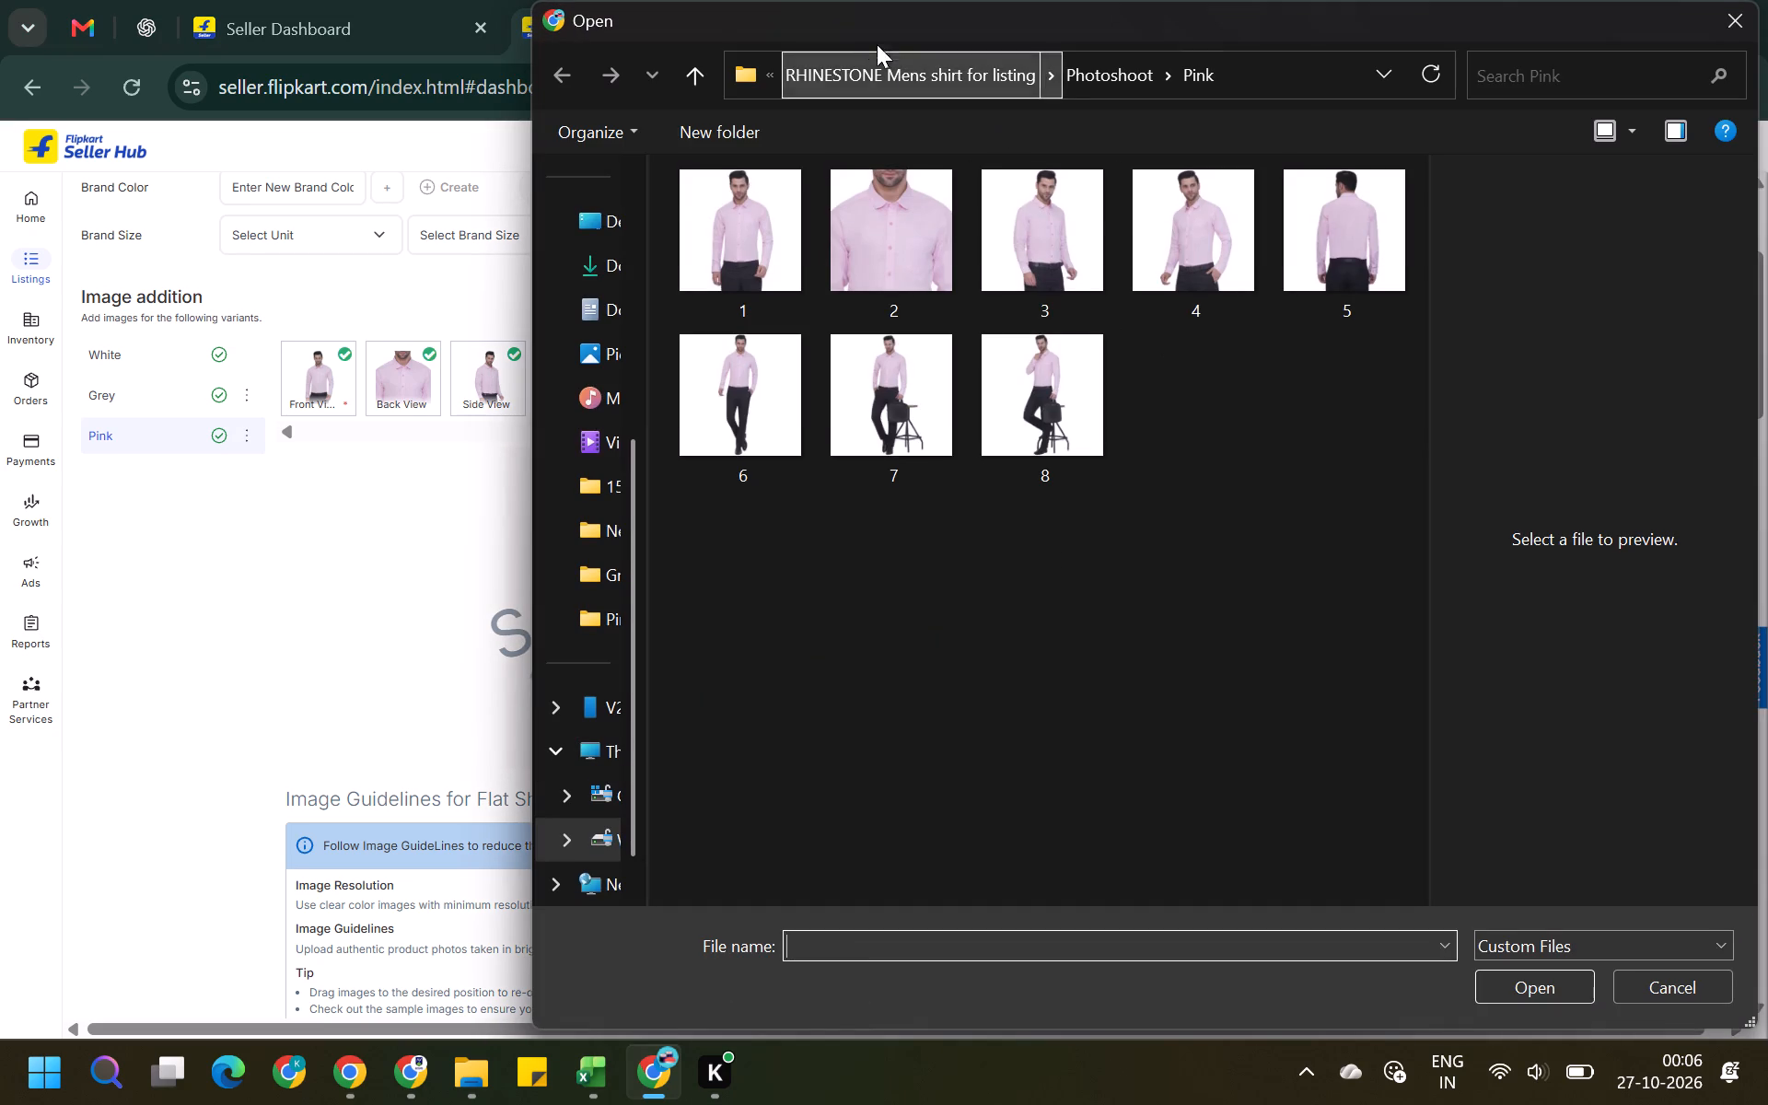
drag(868, 37, 1202, 78)
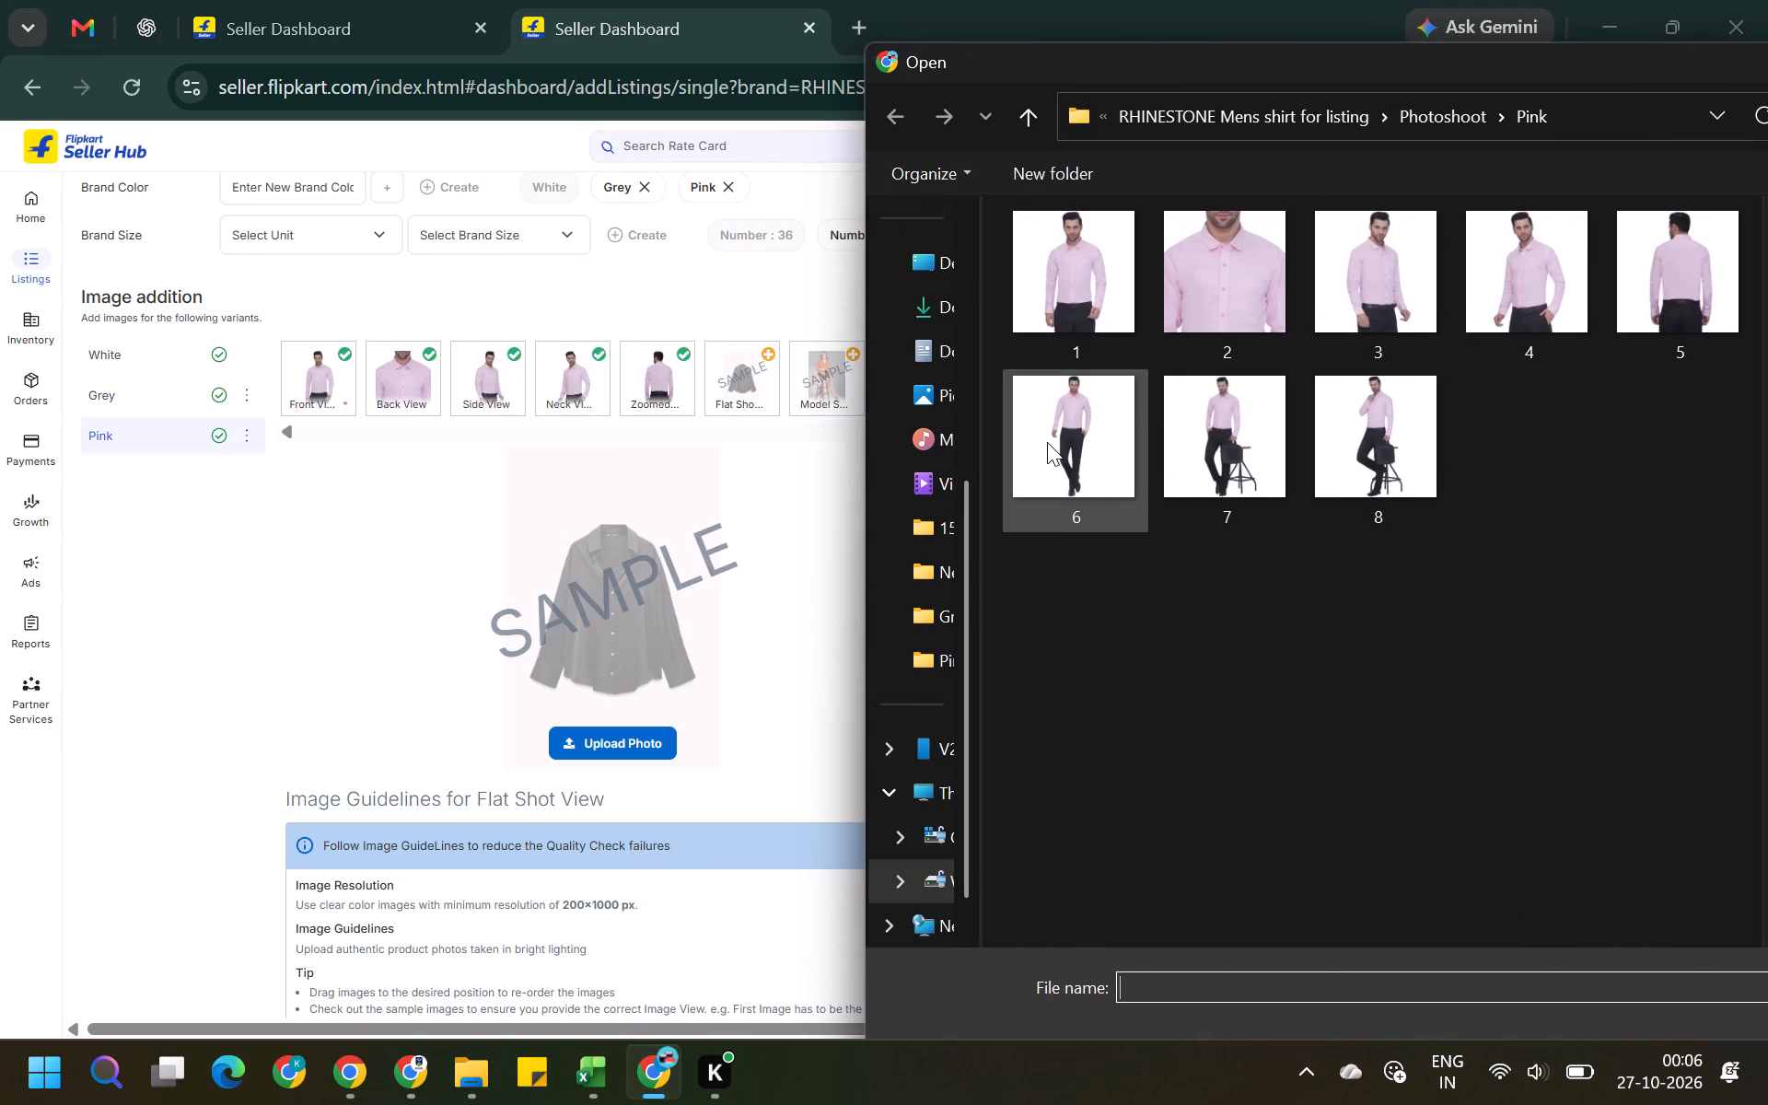
double_click(1047, 442)
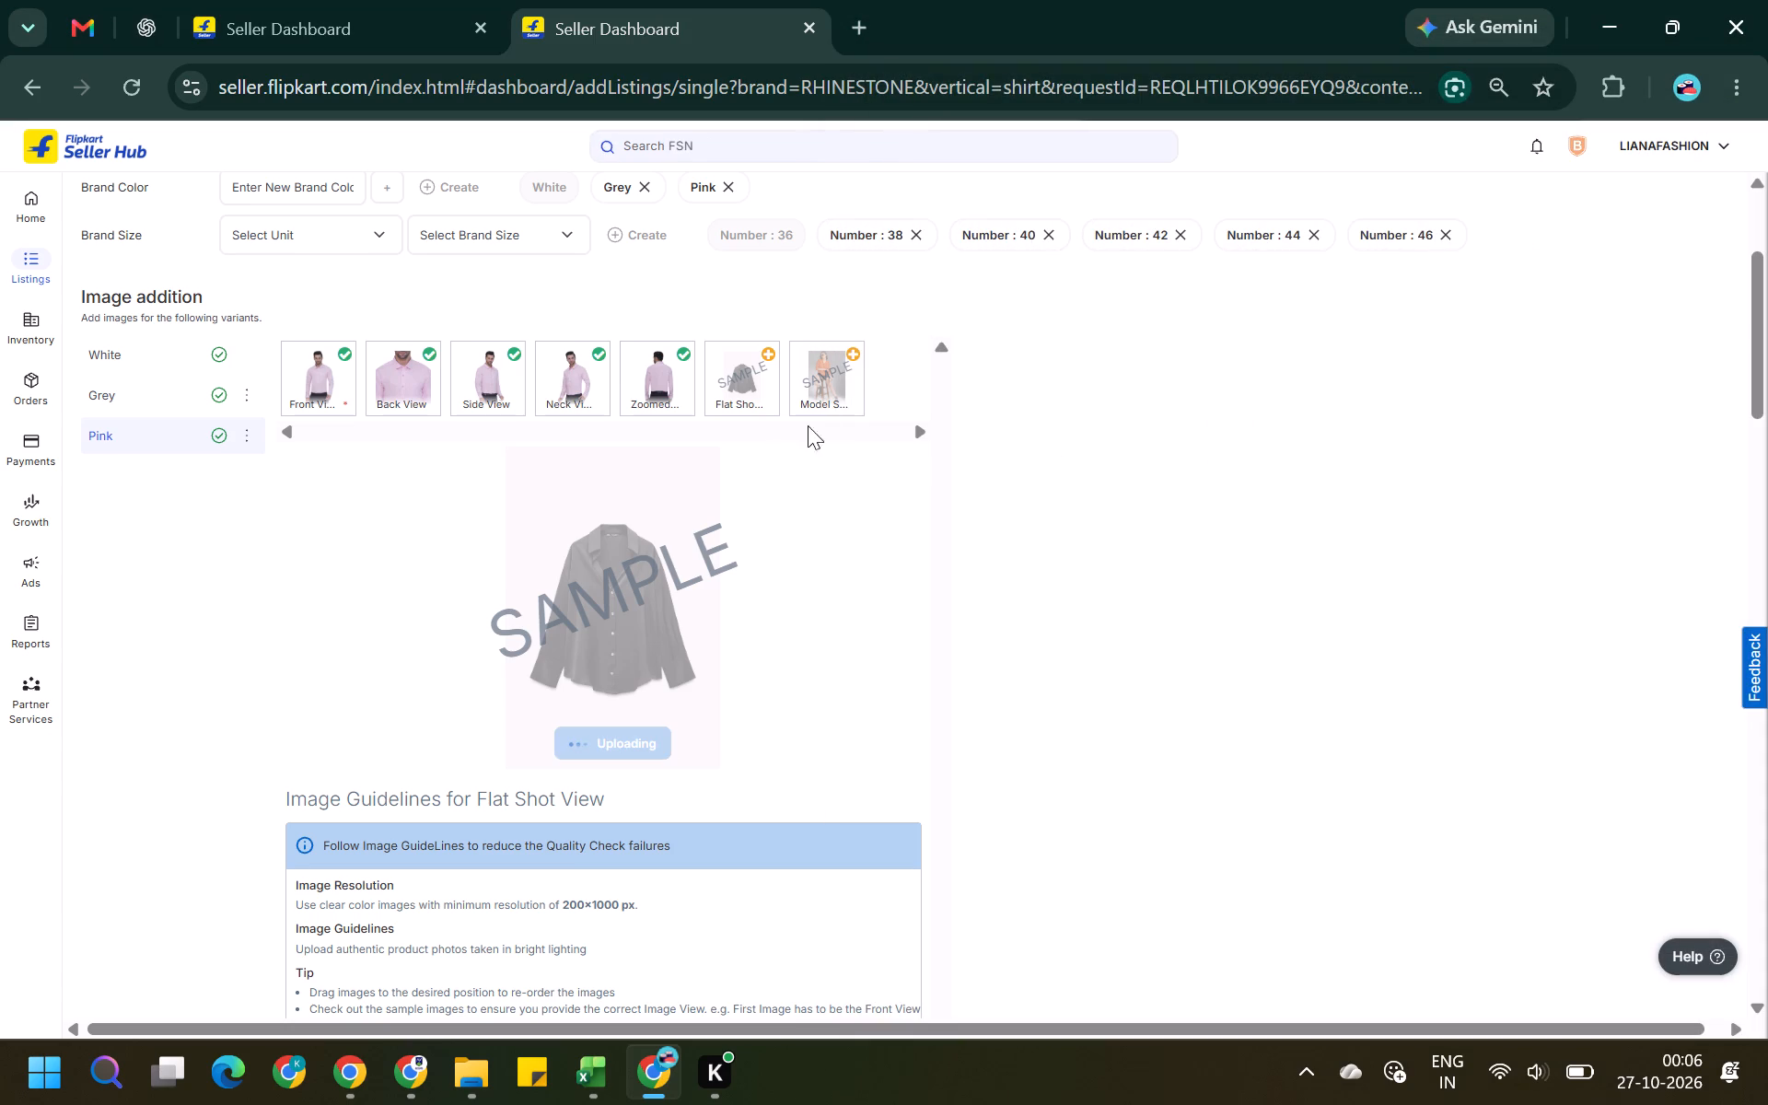
Select the Pink variant's Model Shot image slot.
click(867, 382)
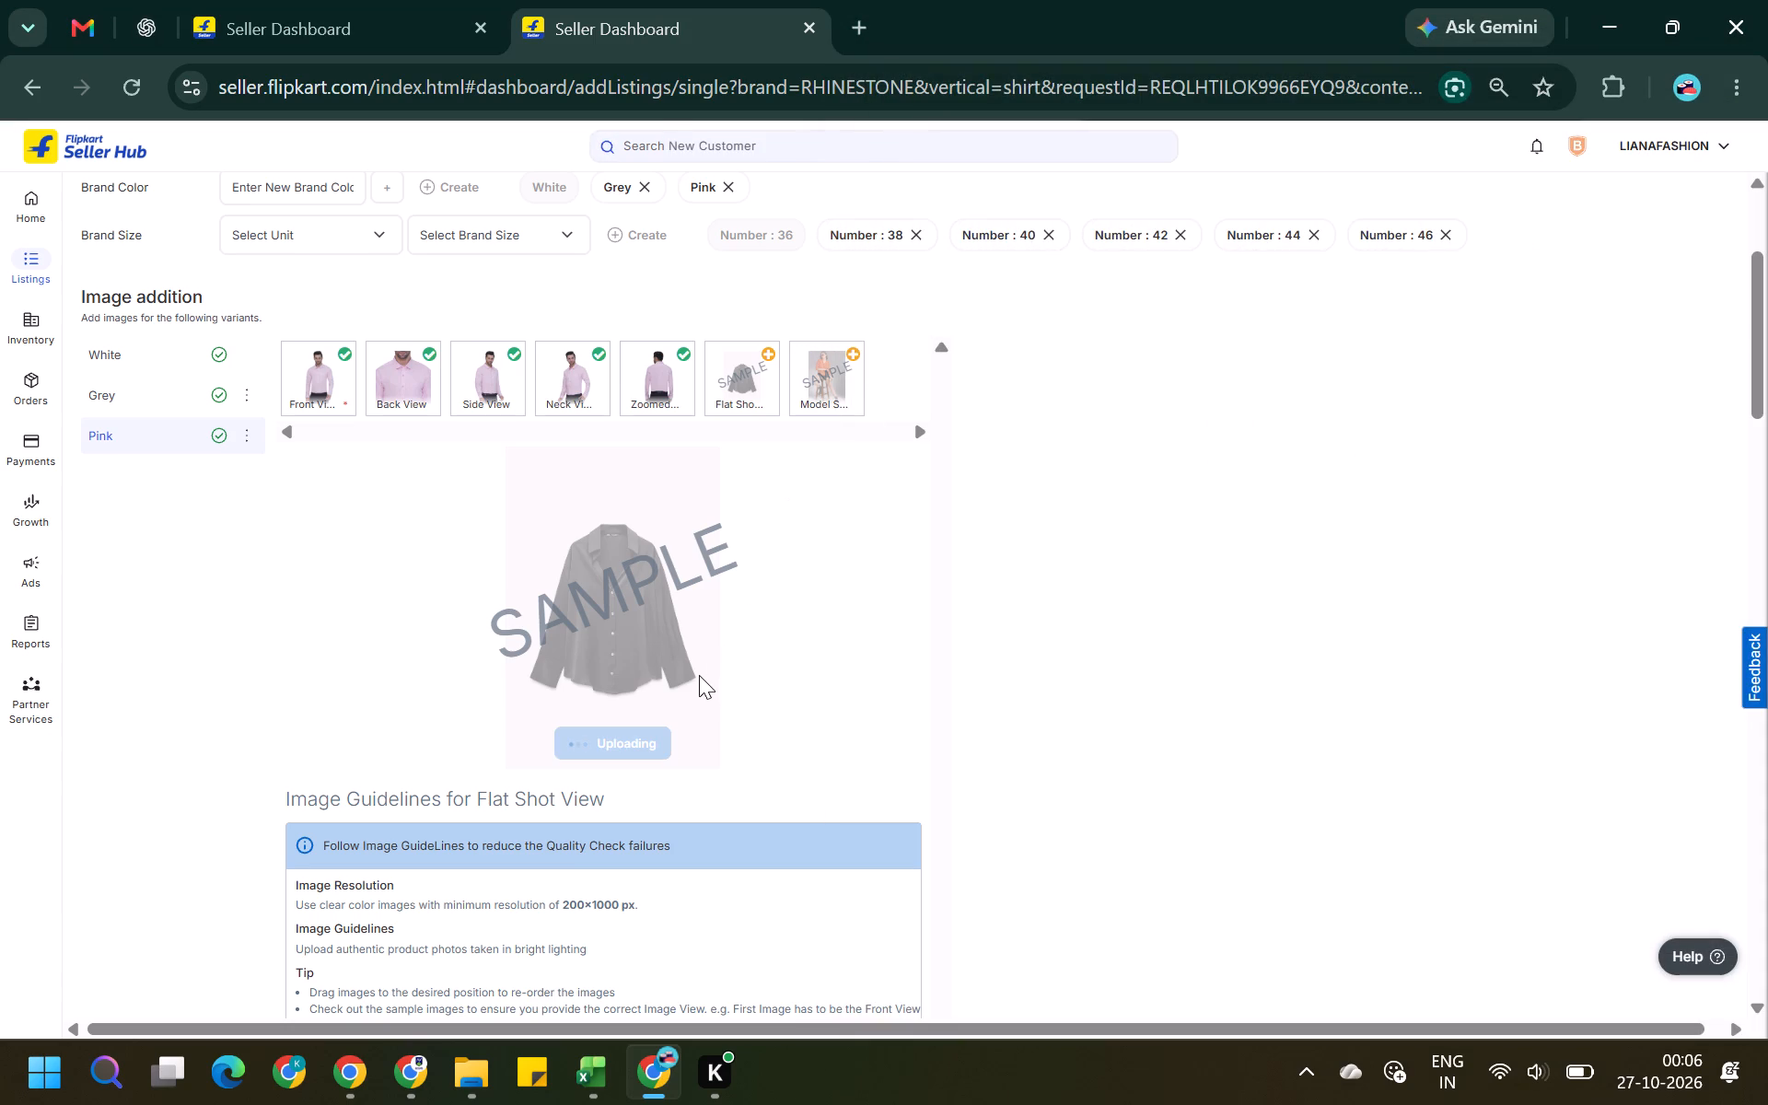
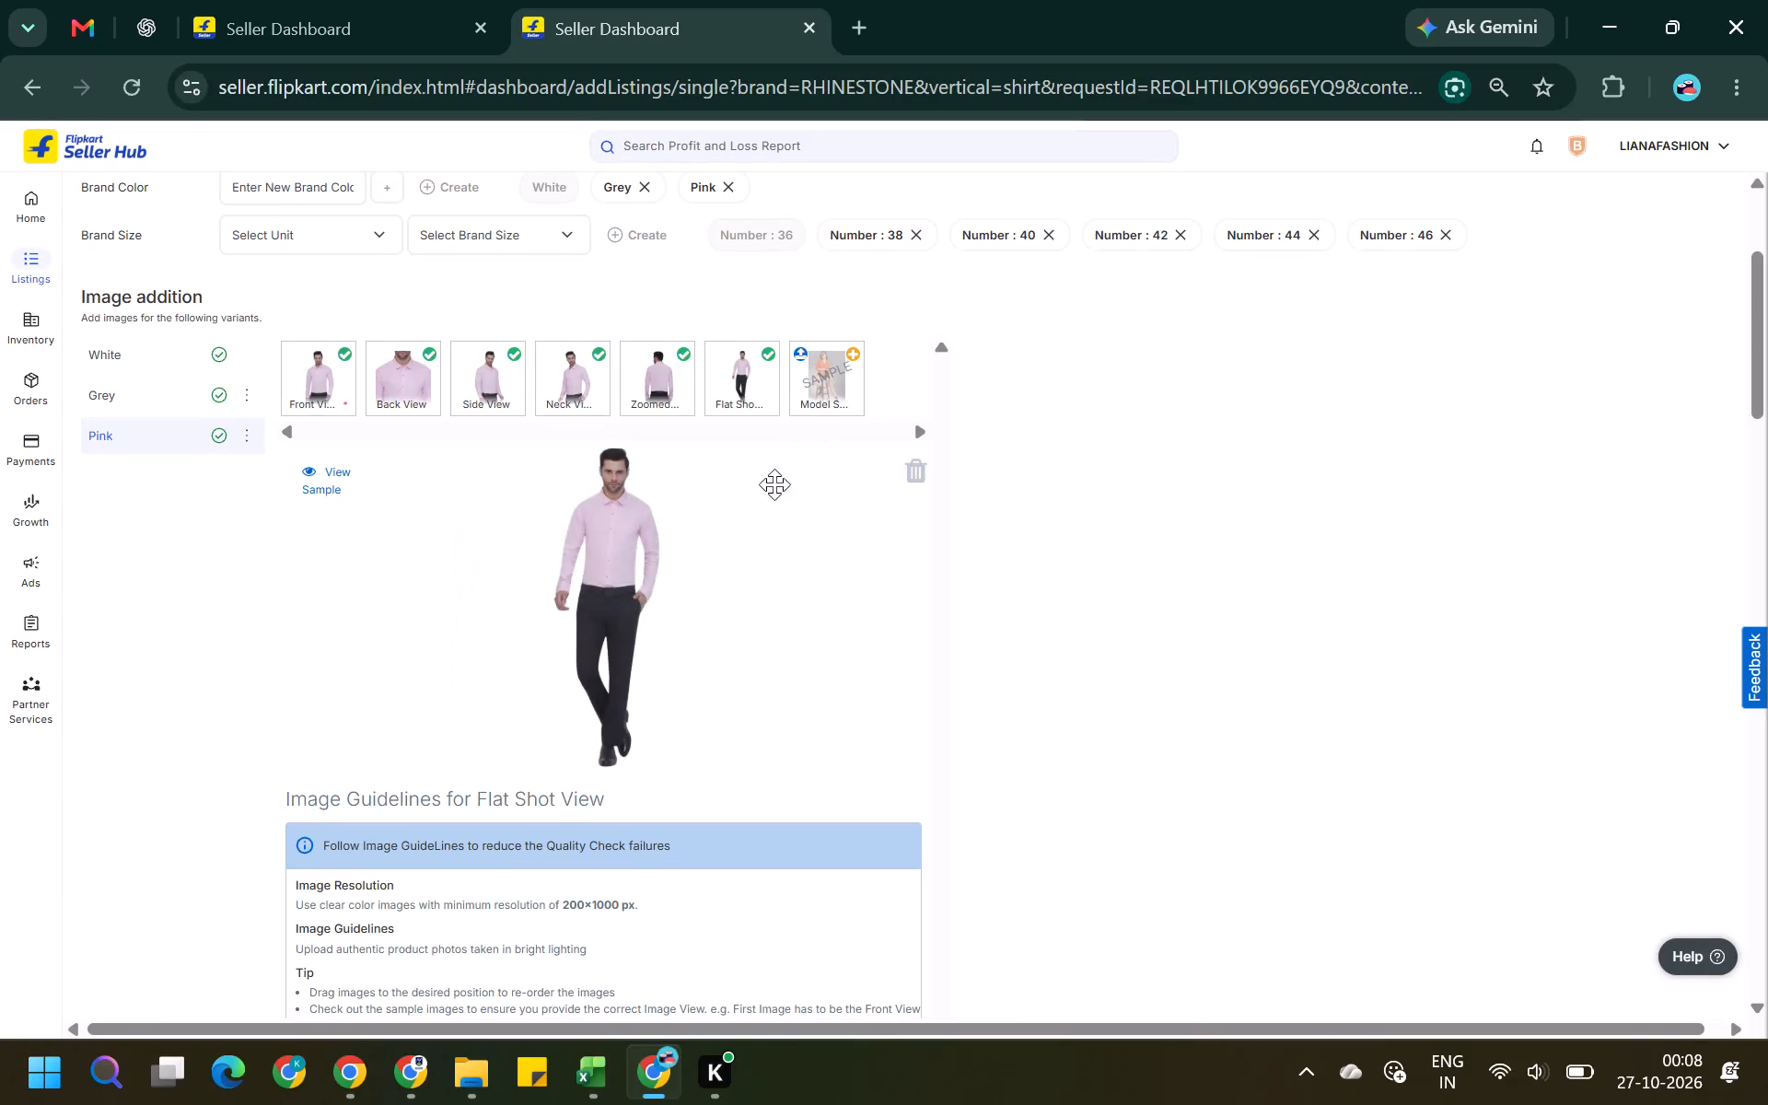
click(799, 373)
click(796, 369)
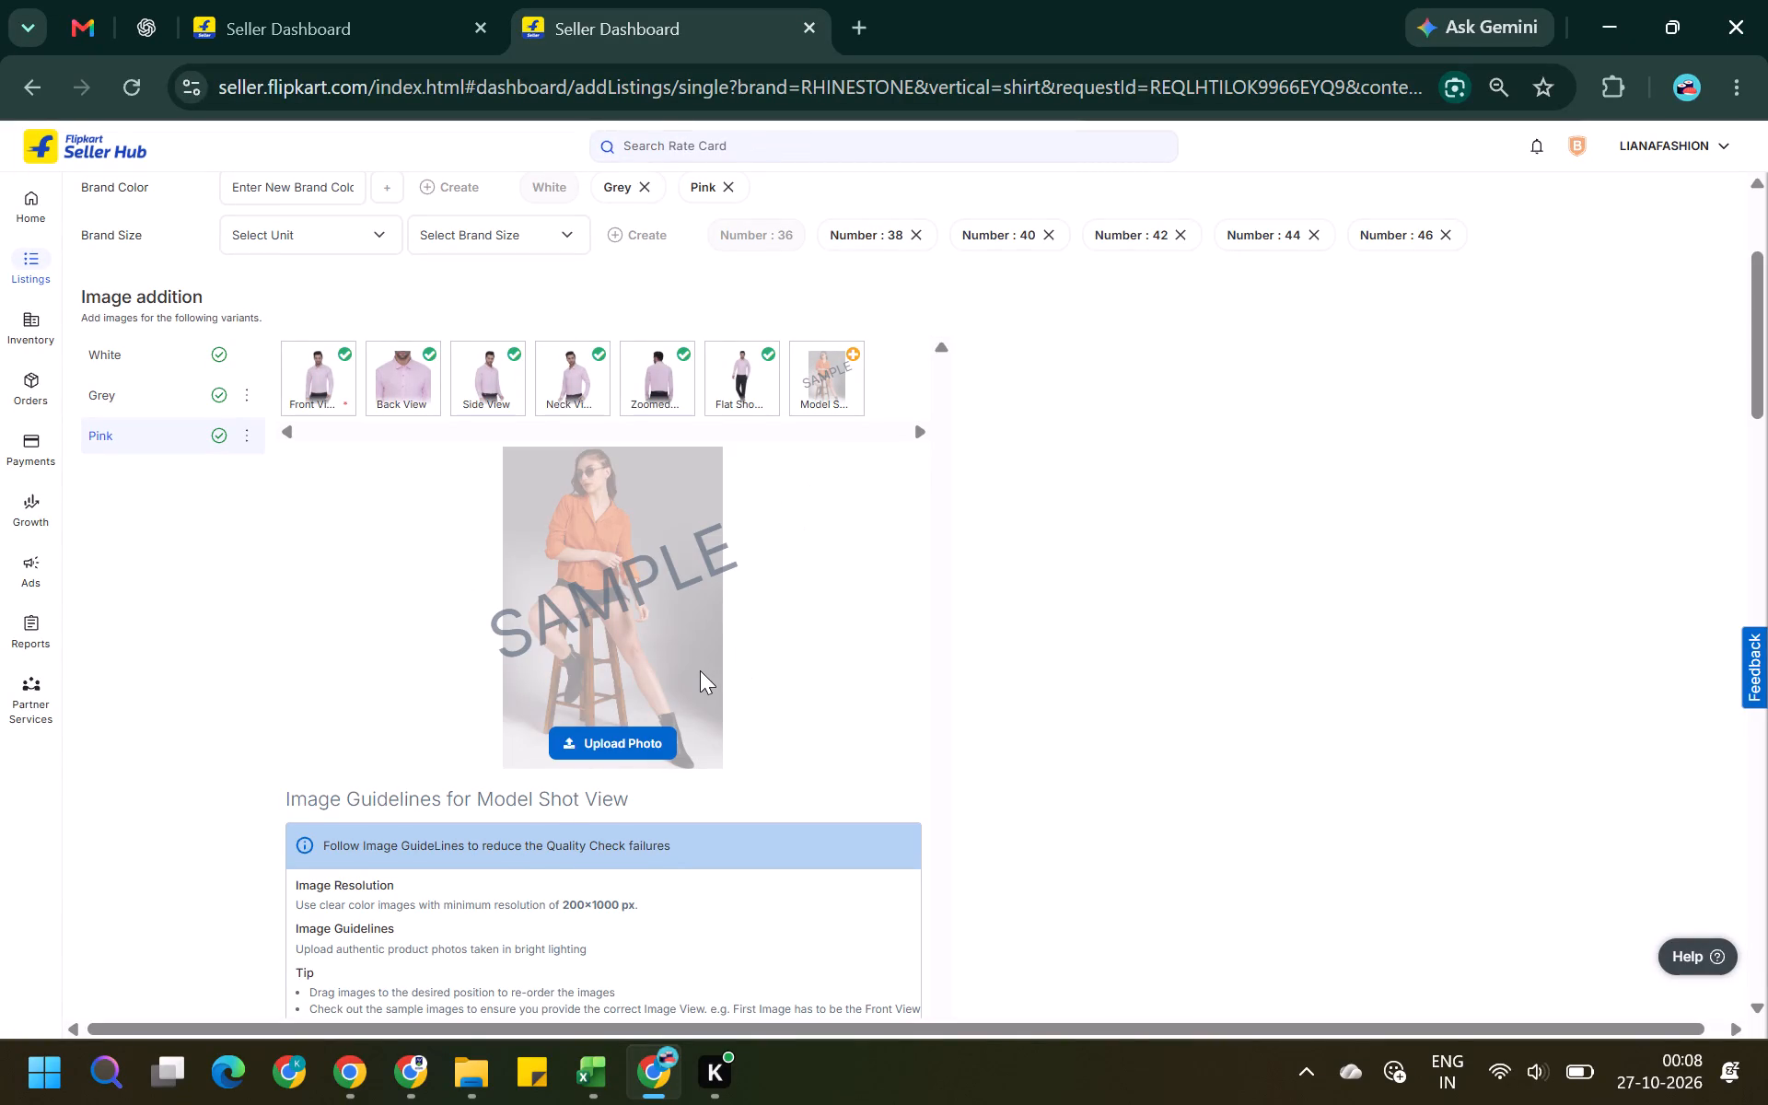
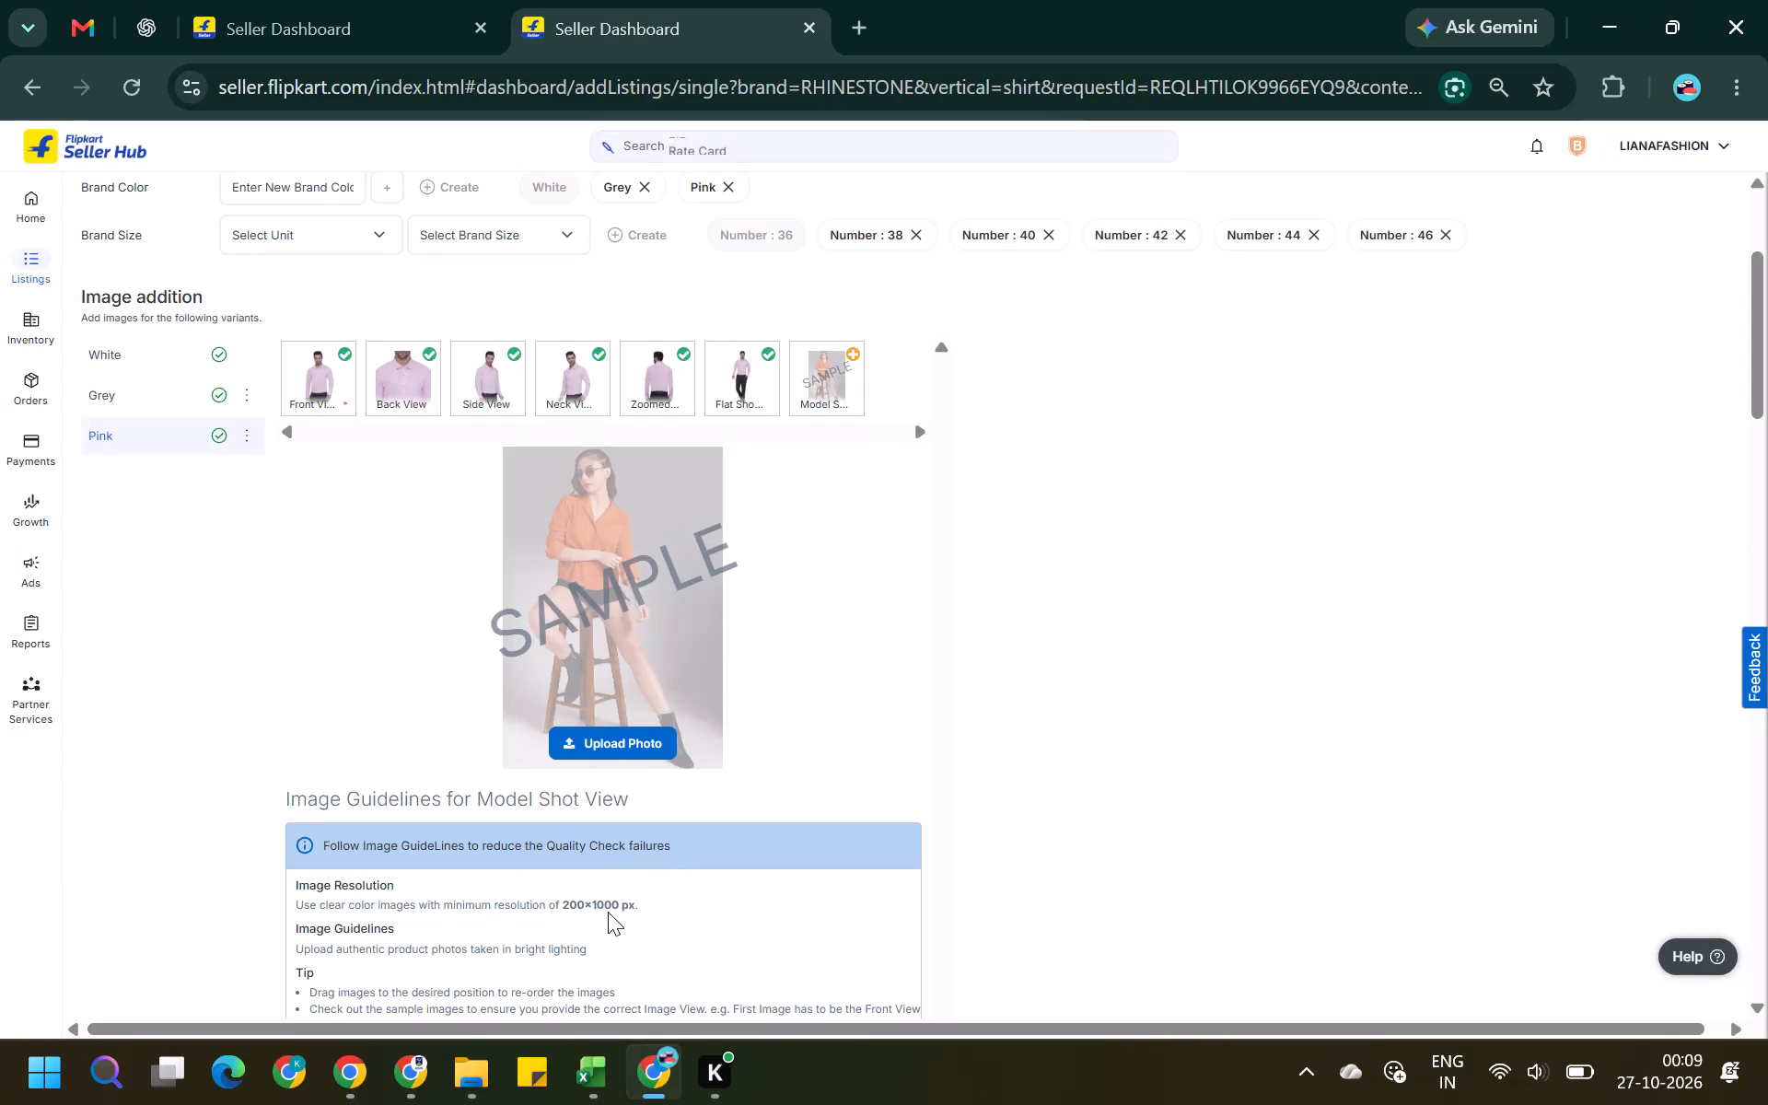
Upload image 8 from the Photoshoot Pink folder as the Pink variant's Model Shot view.
click(615, 758)
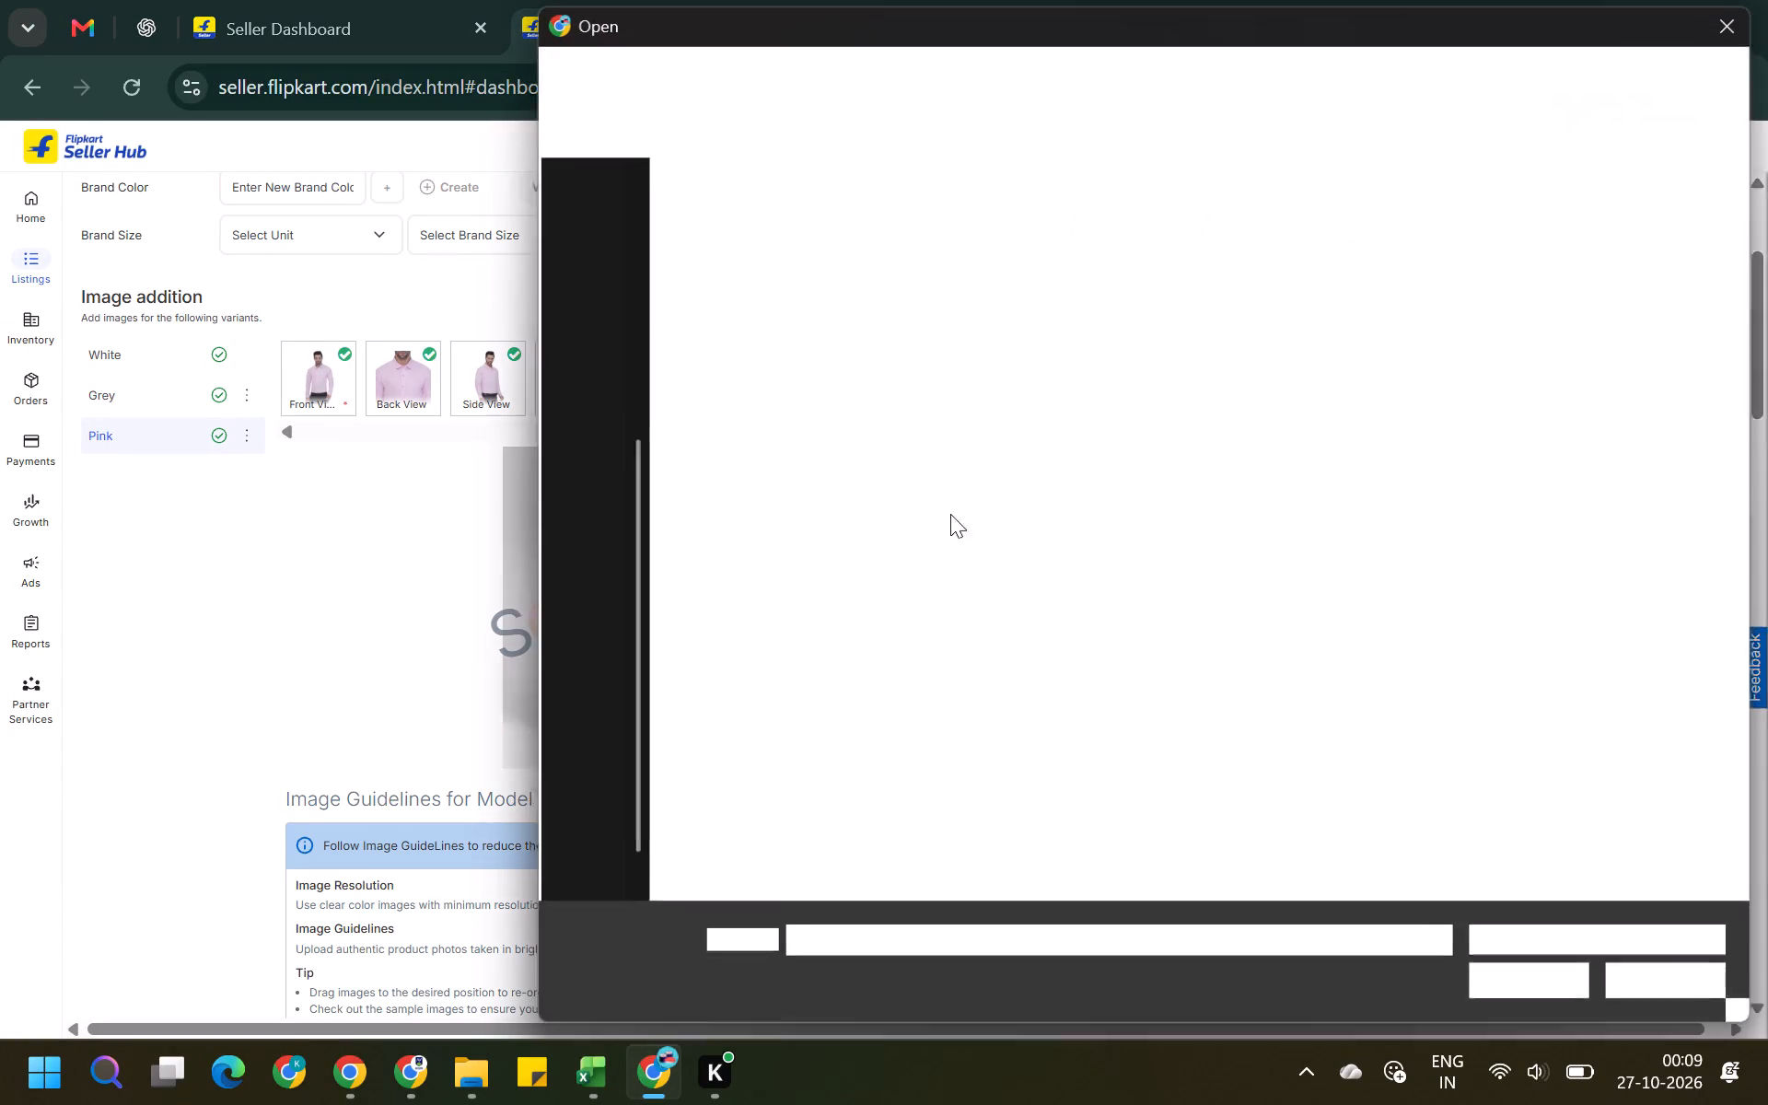
click(1098, 515)
click(1035, 424)
drag(838, 36, 1029, 61)
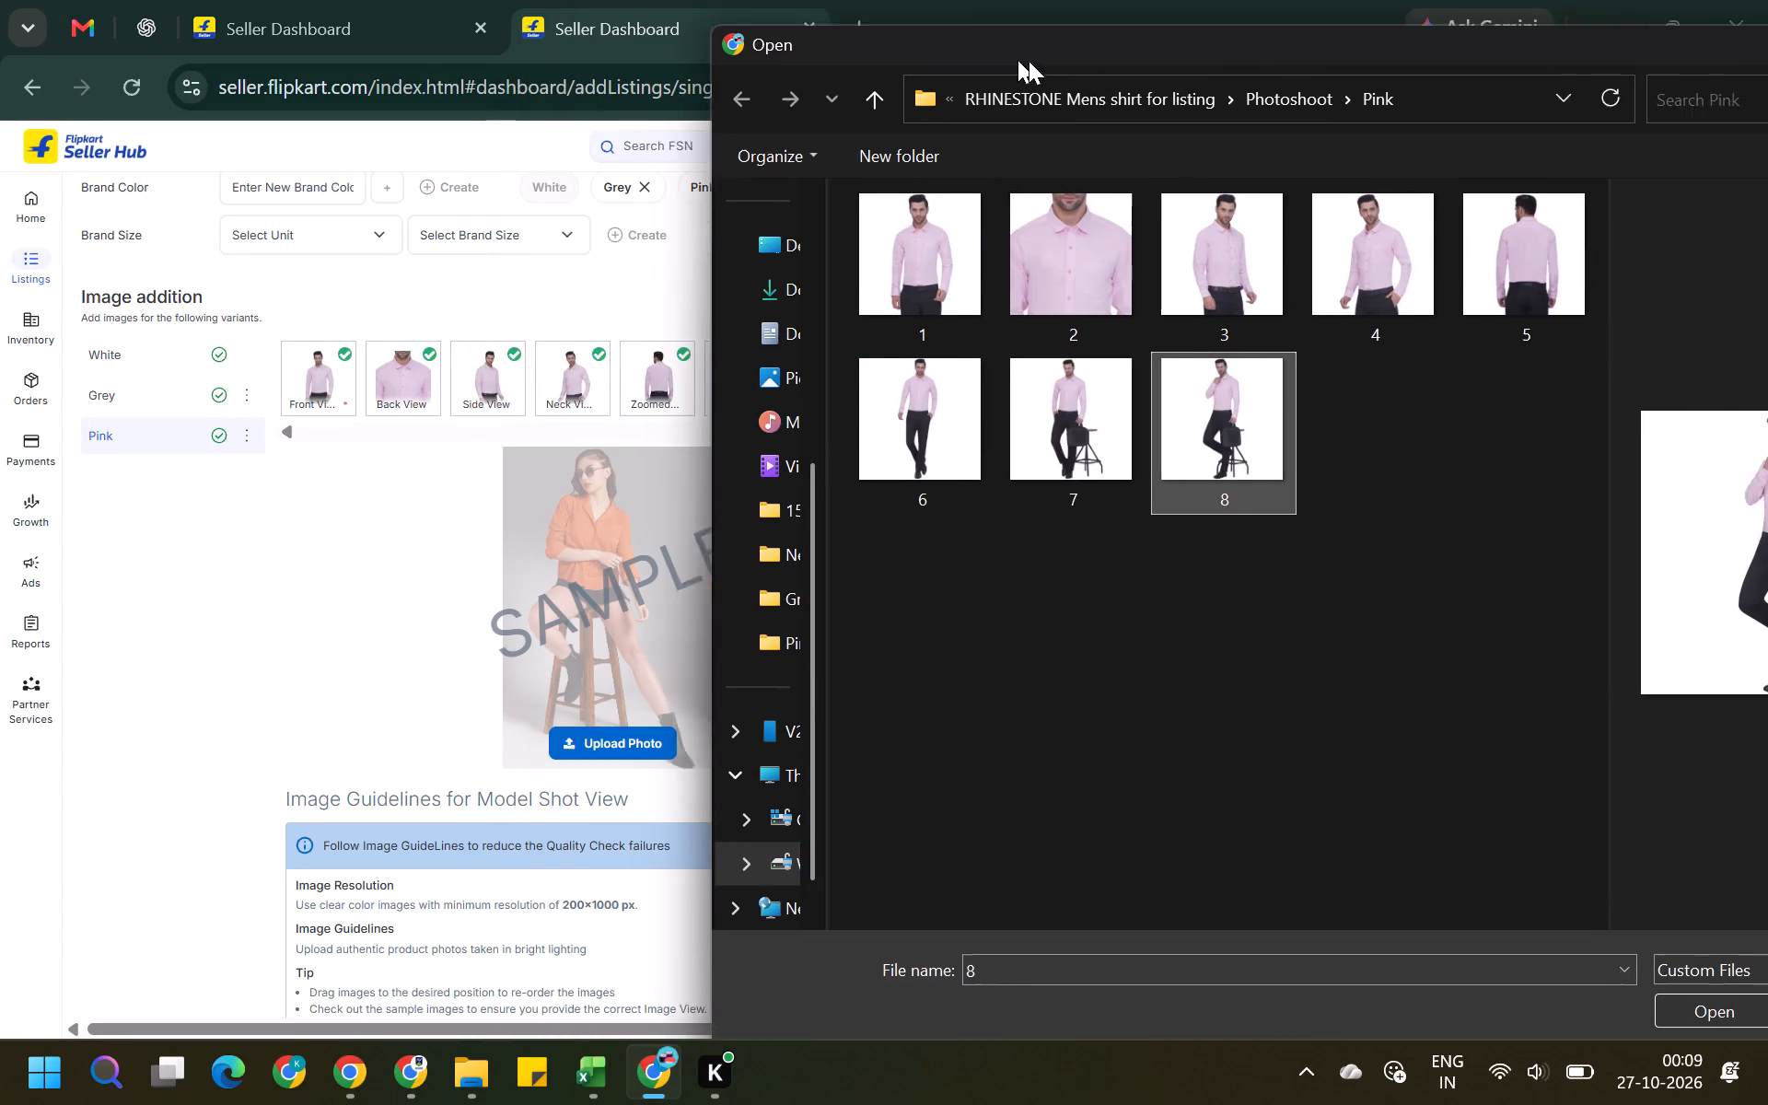
drag(1029, 61, 1143, 71)
drag(1057, 43, 1169, 58)
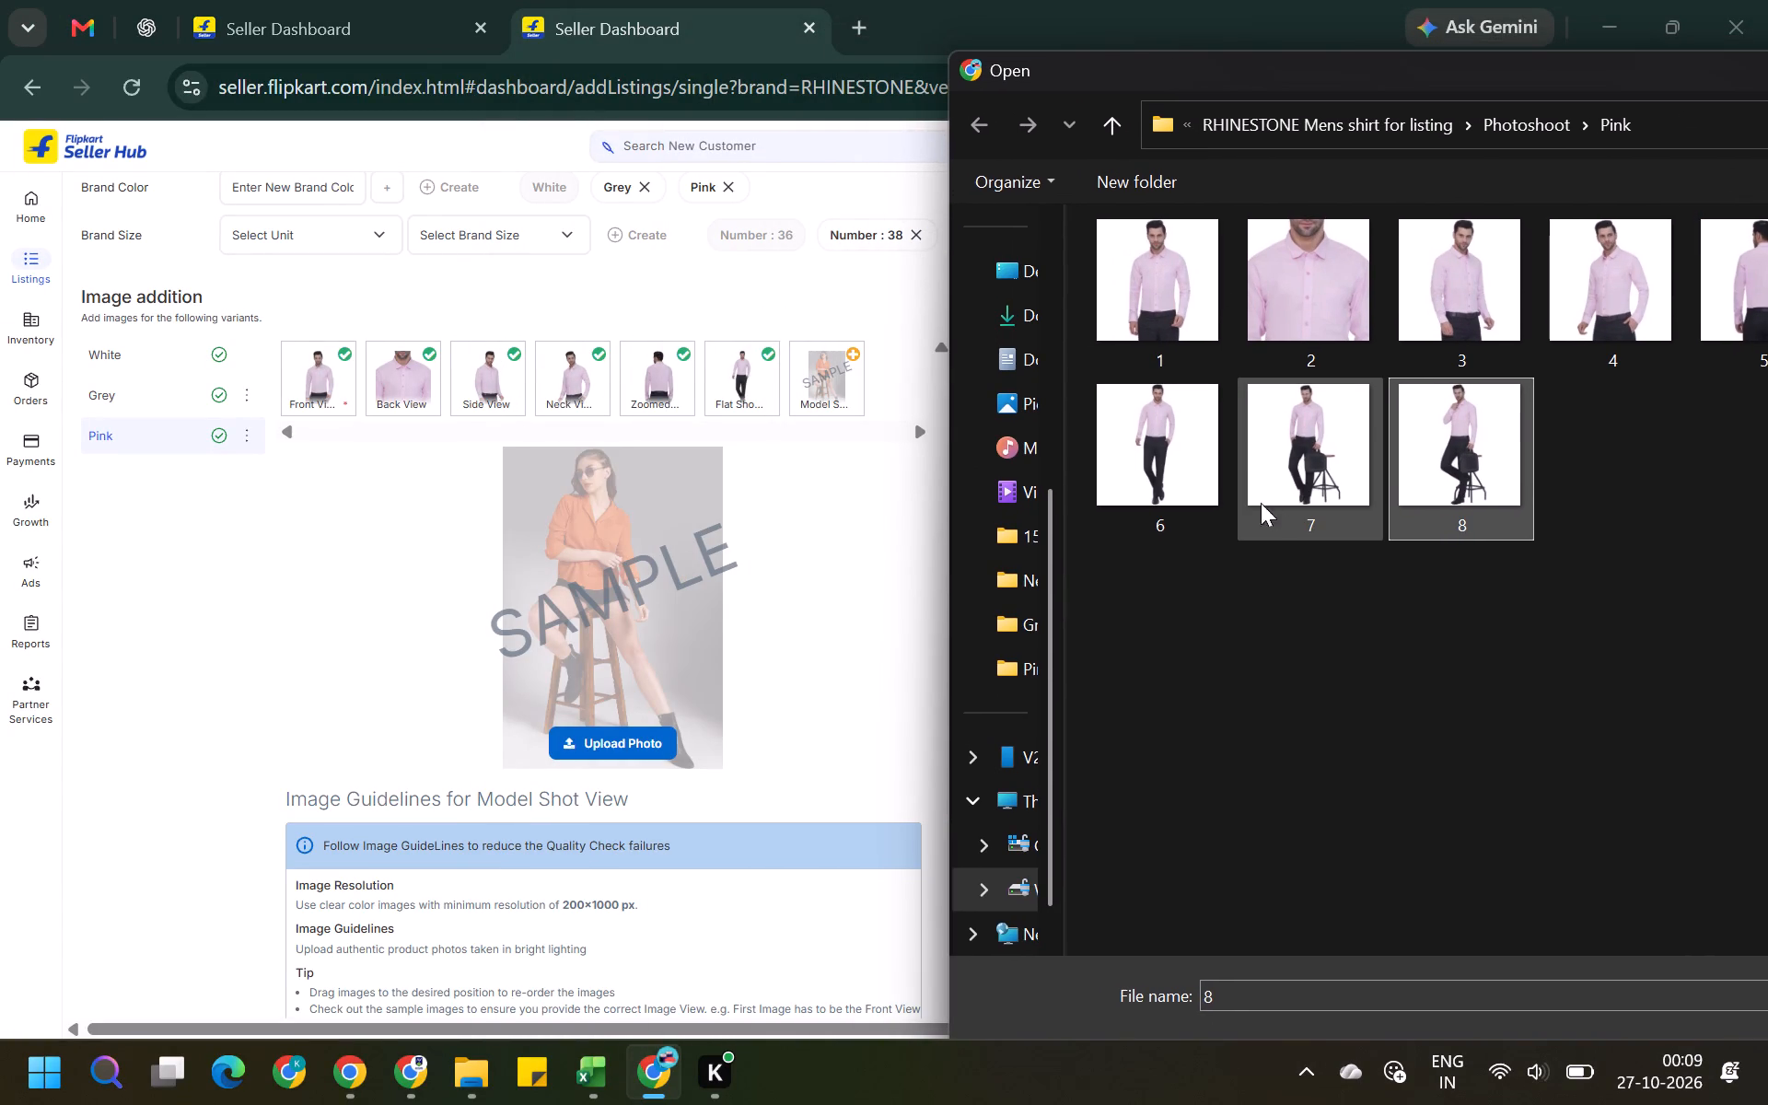
click(1324, 469)
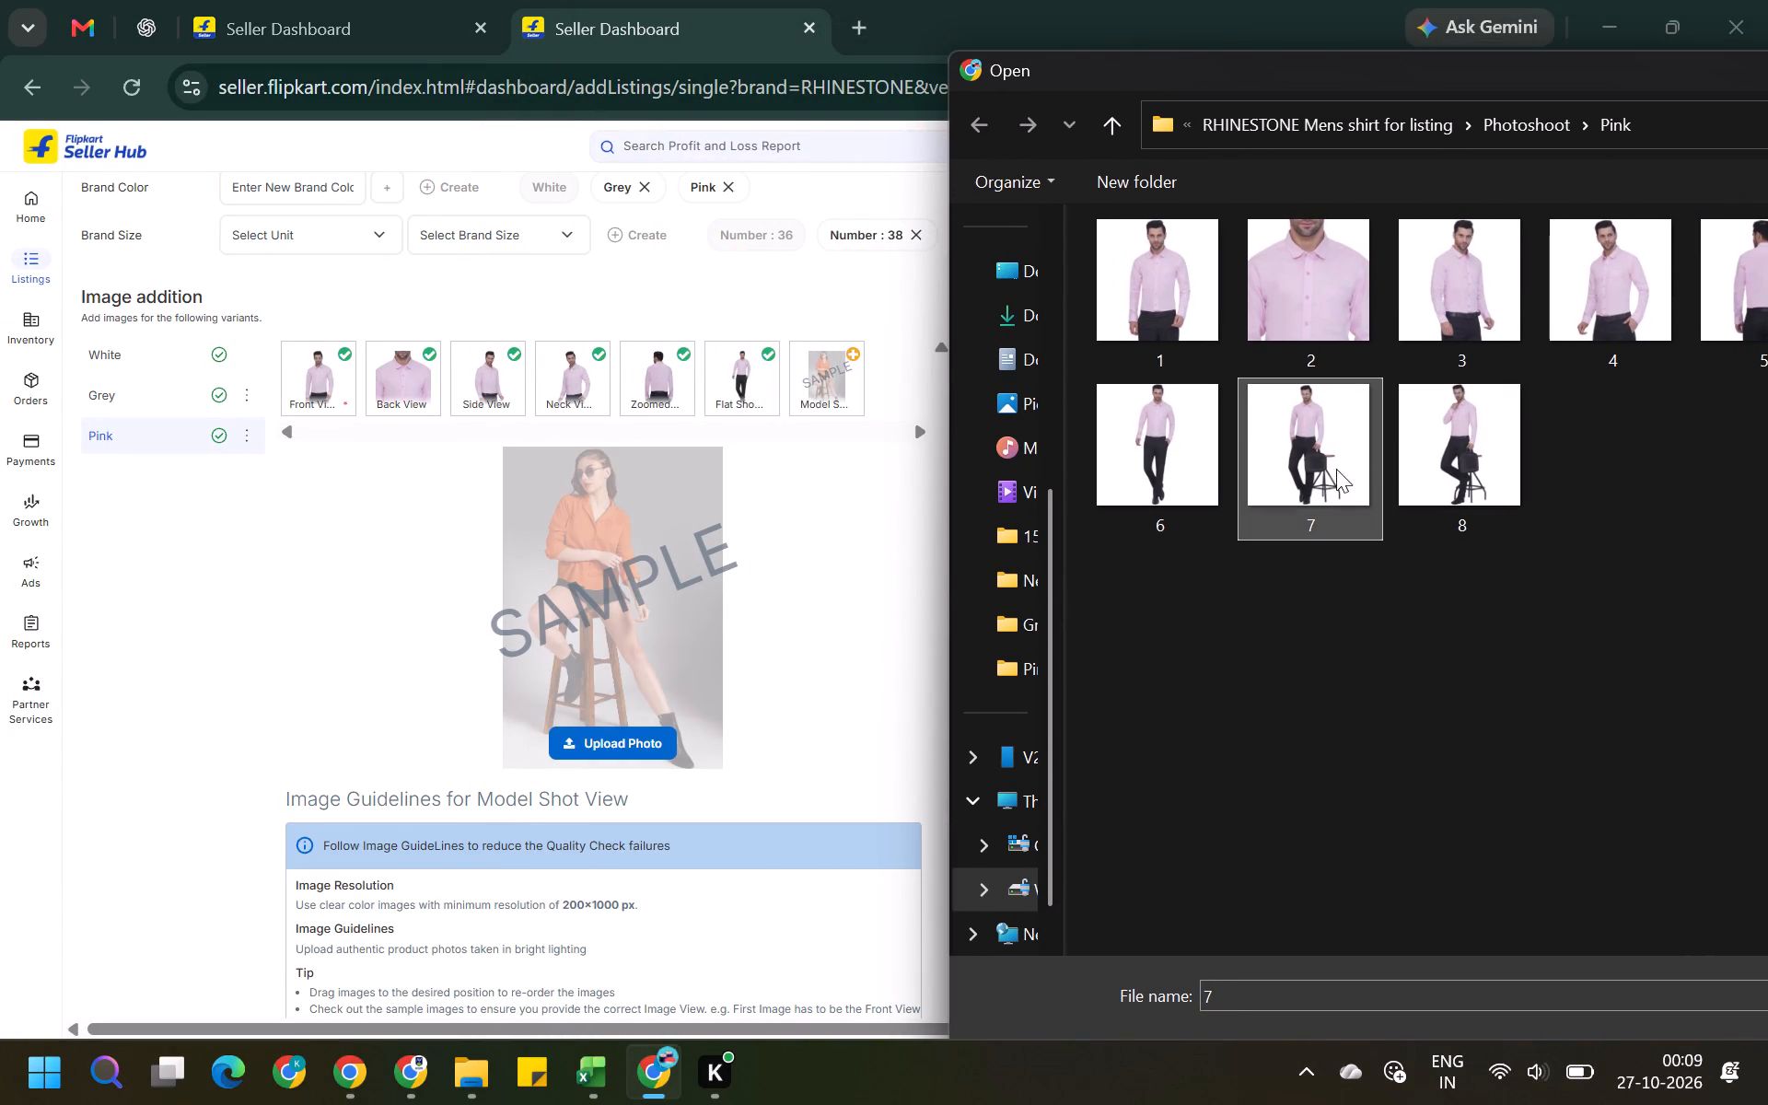
double_click(1474, 468)
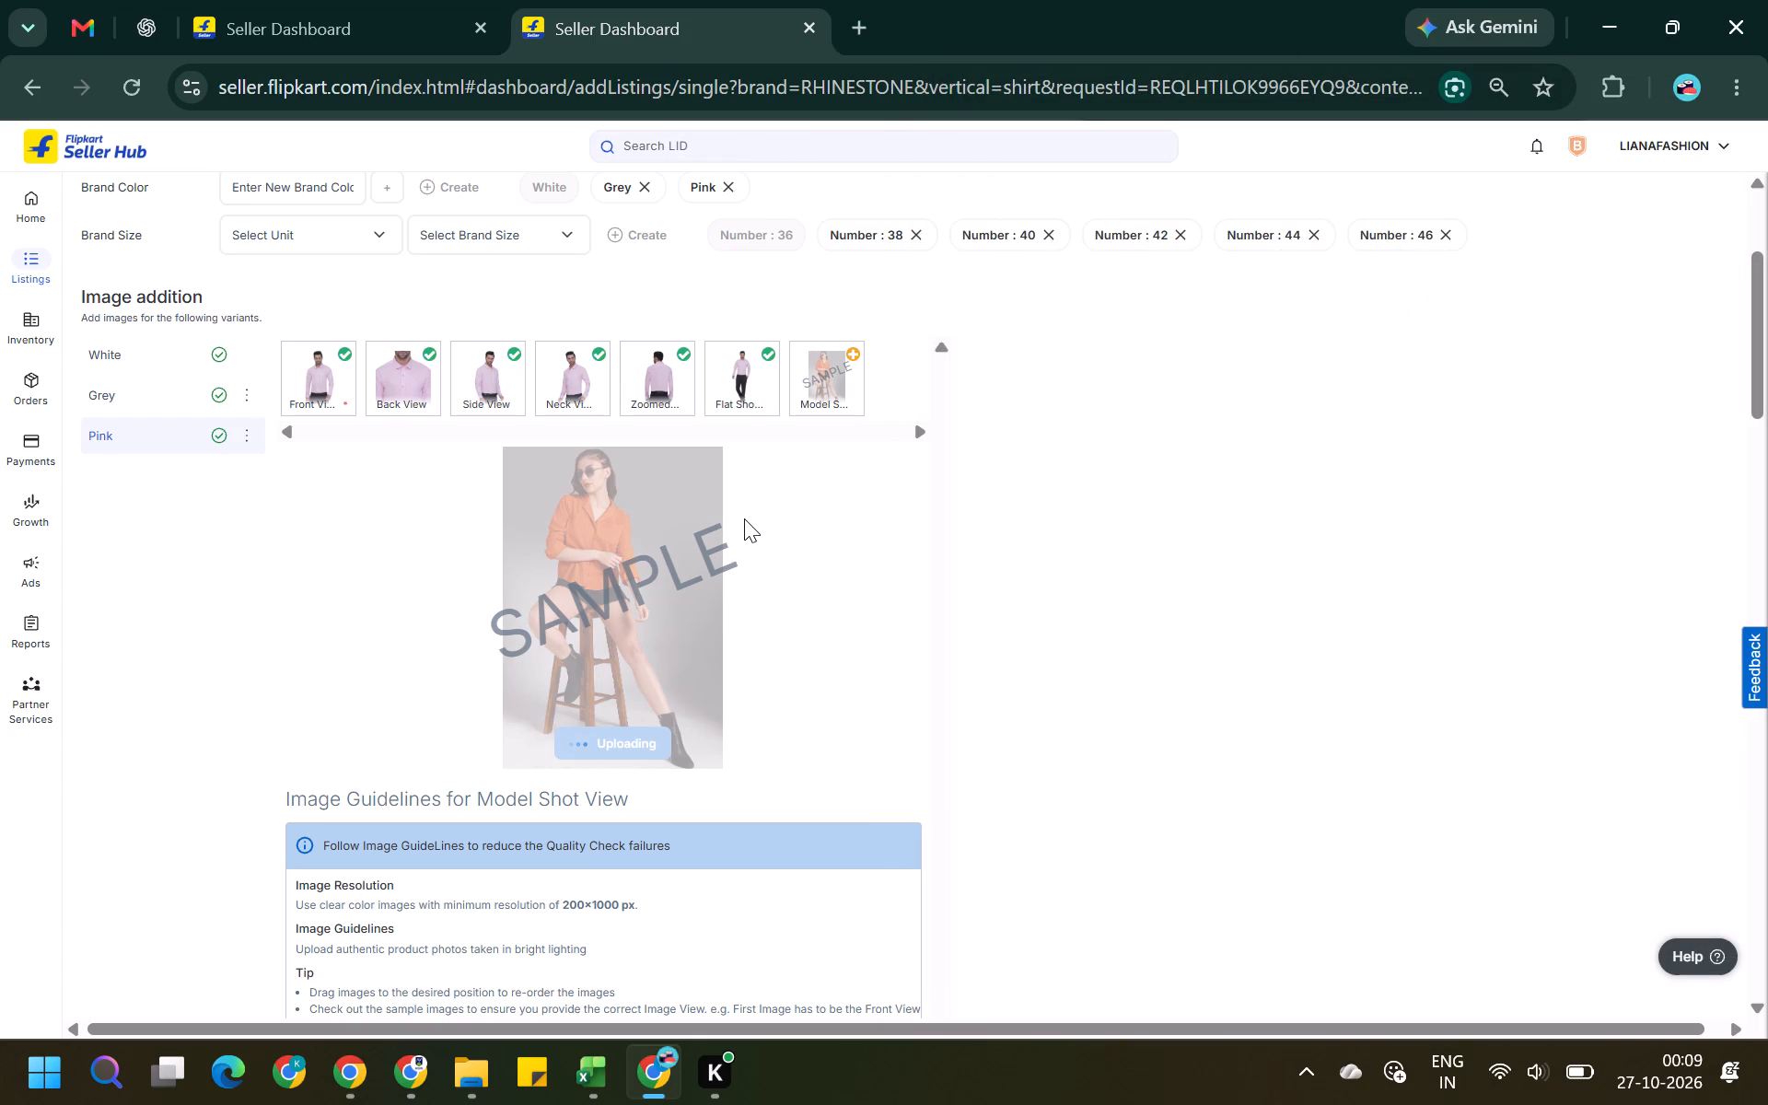
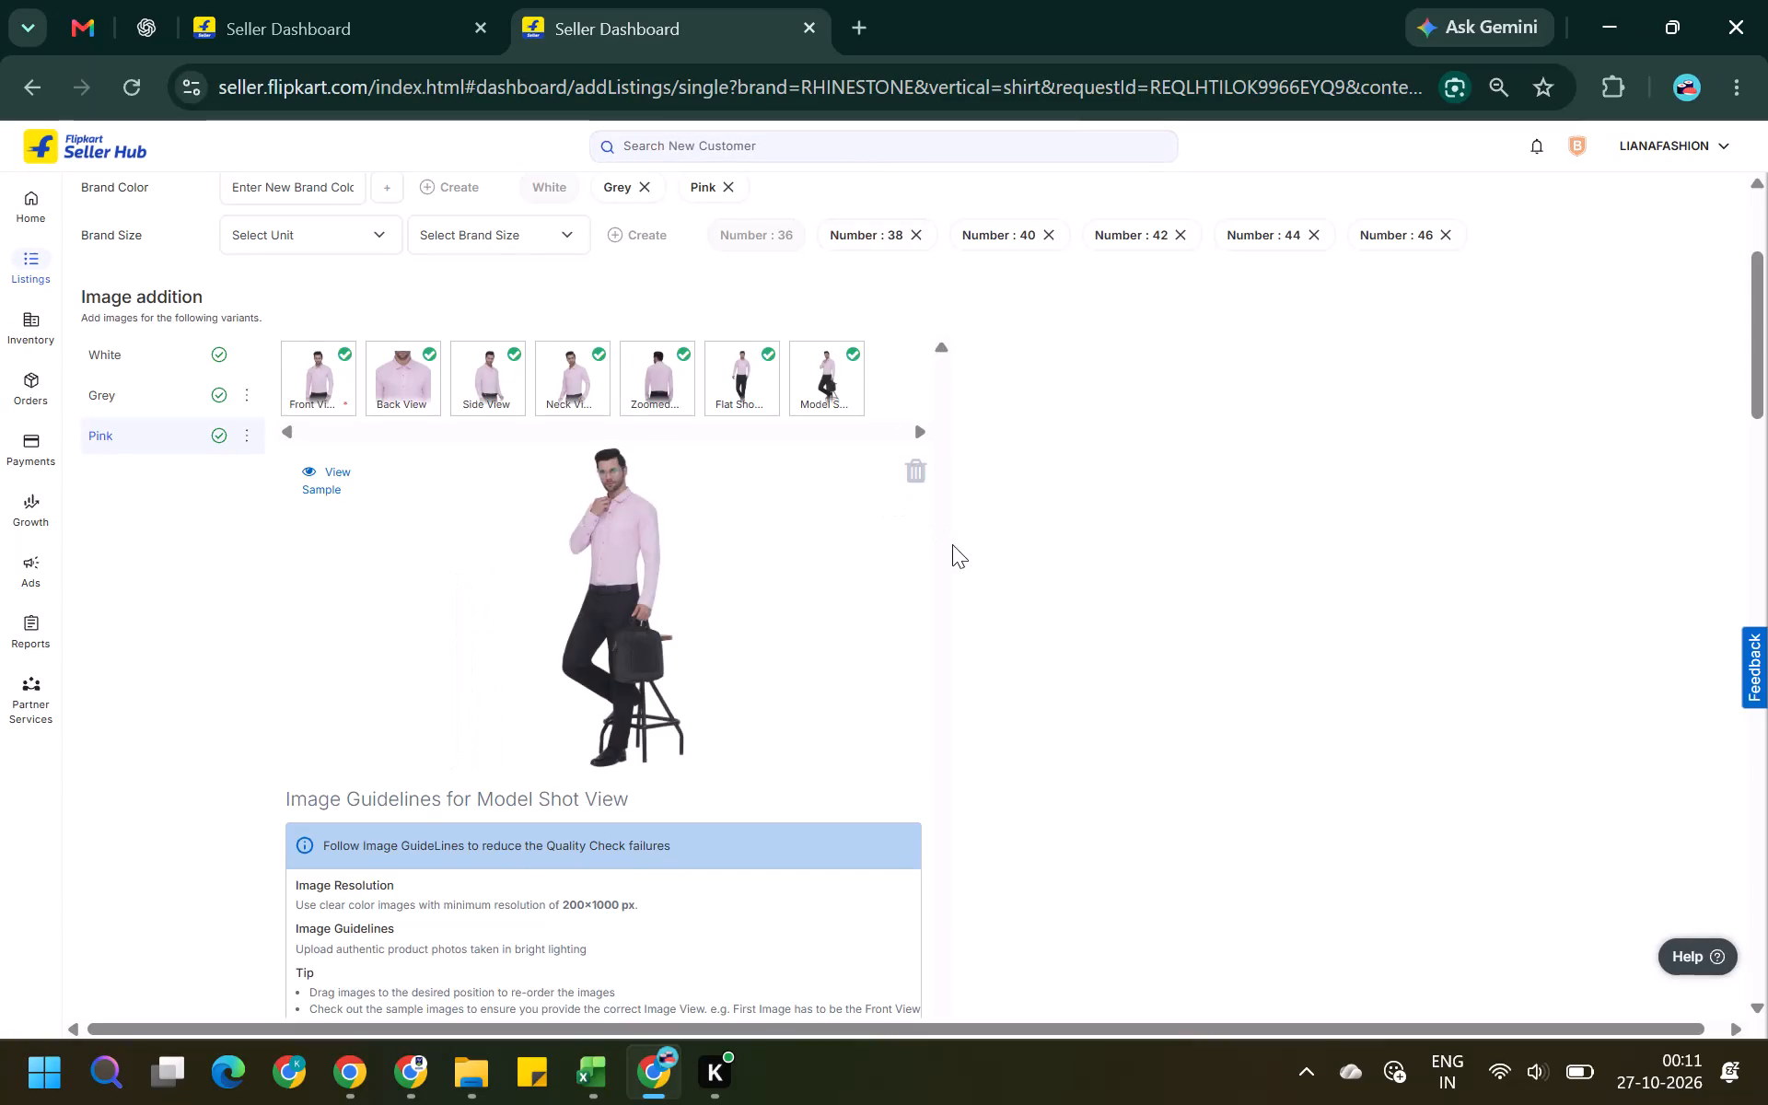
Examine the variant details table for the White, Grey and Pink shirts across sizes 36 to 46, checking which listing fields need filling.
scroll(953, 544, down, 9)
scroll(790, 611, down, 8)
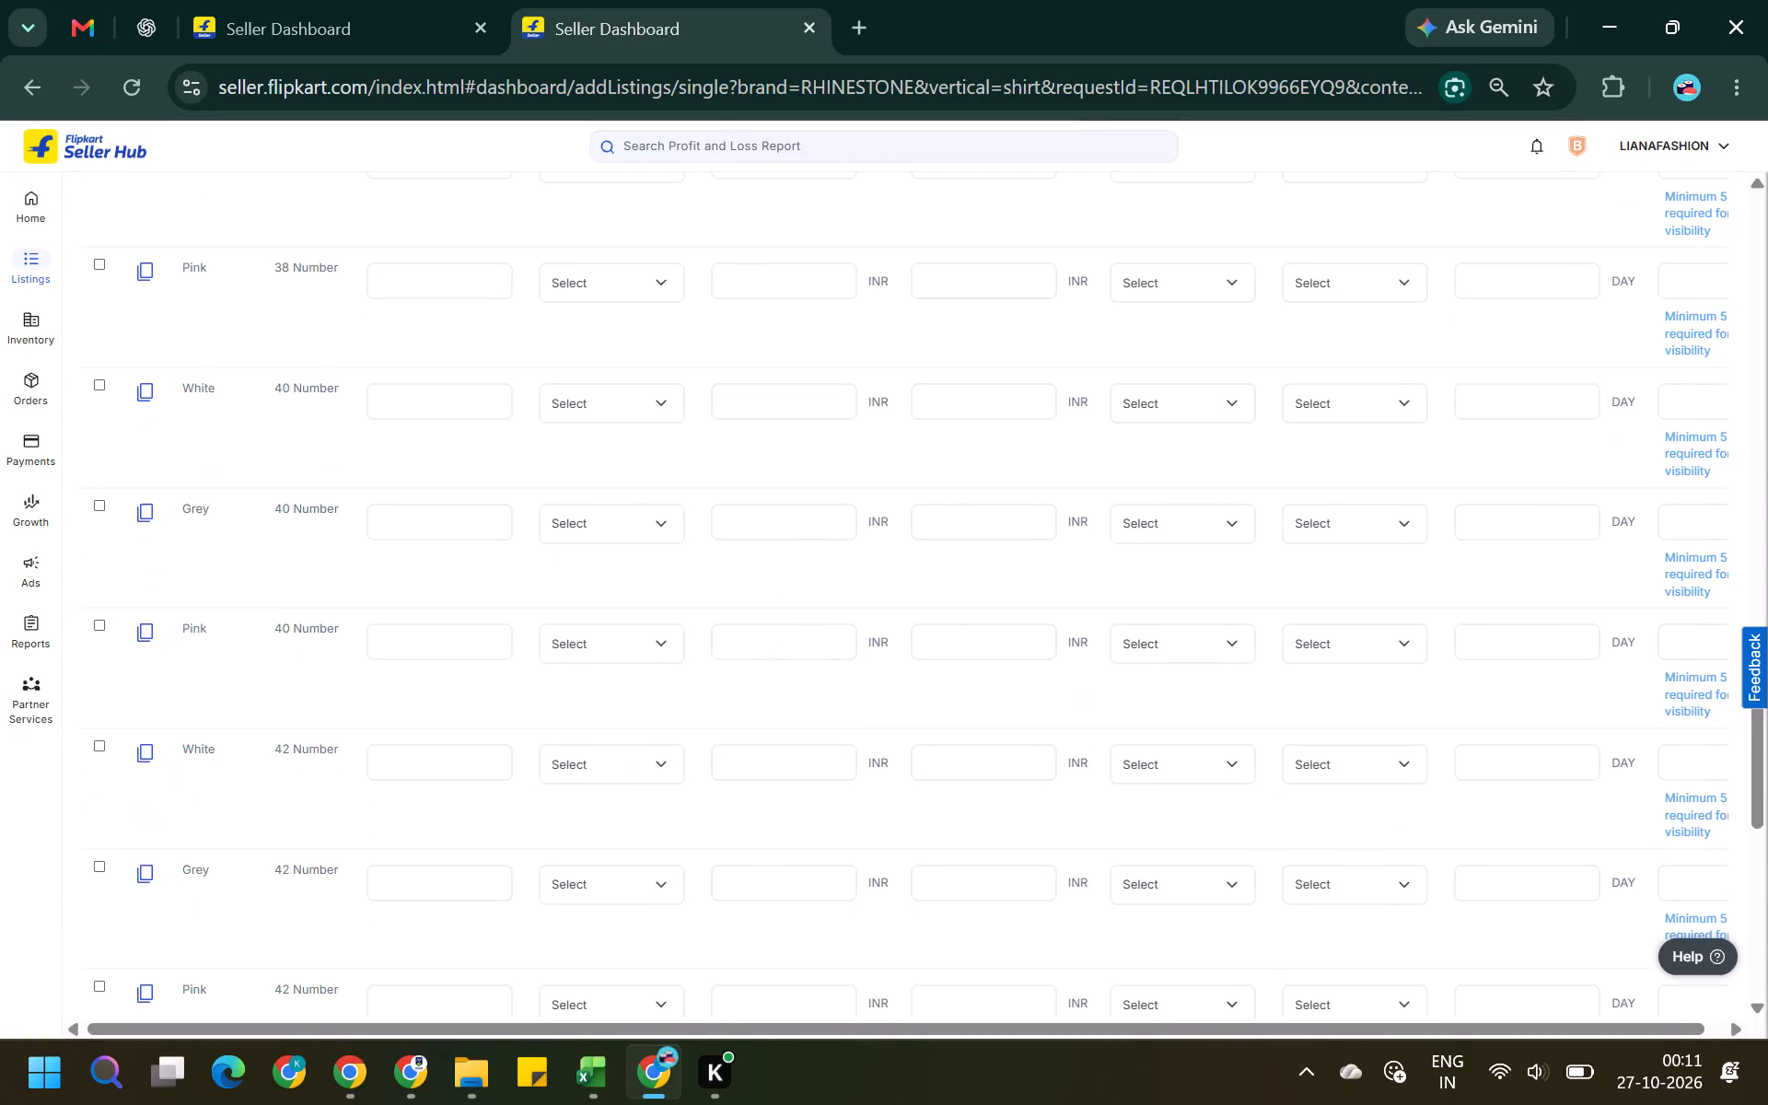
scroll(763, 629, down, 3)
scroll(731, 786, down, 3)
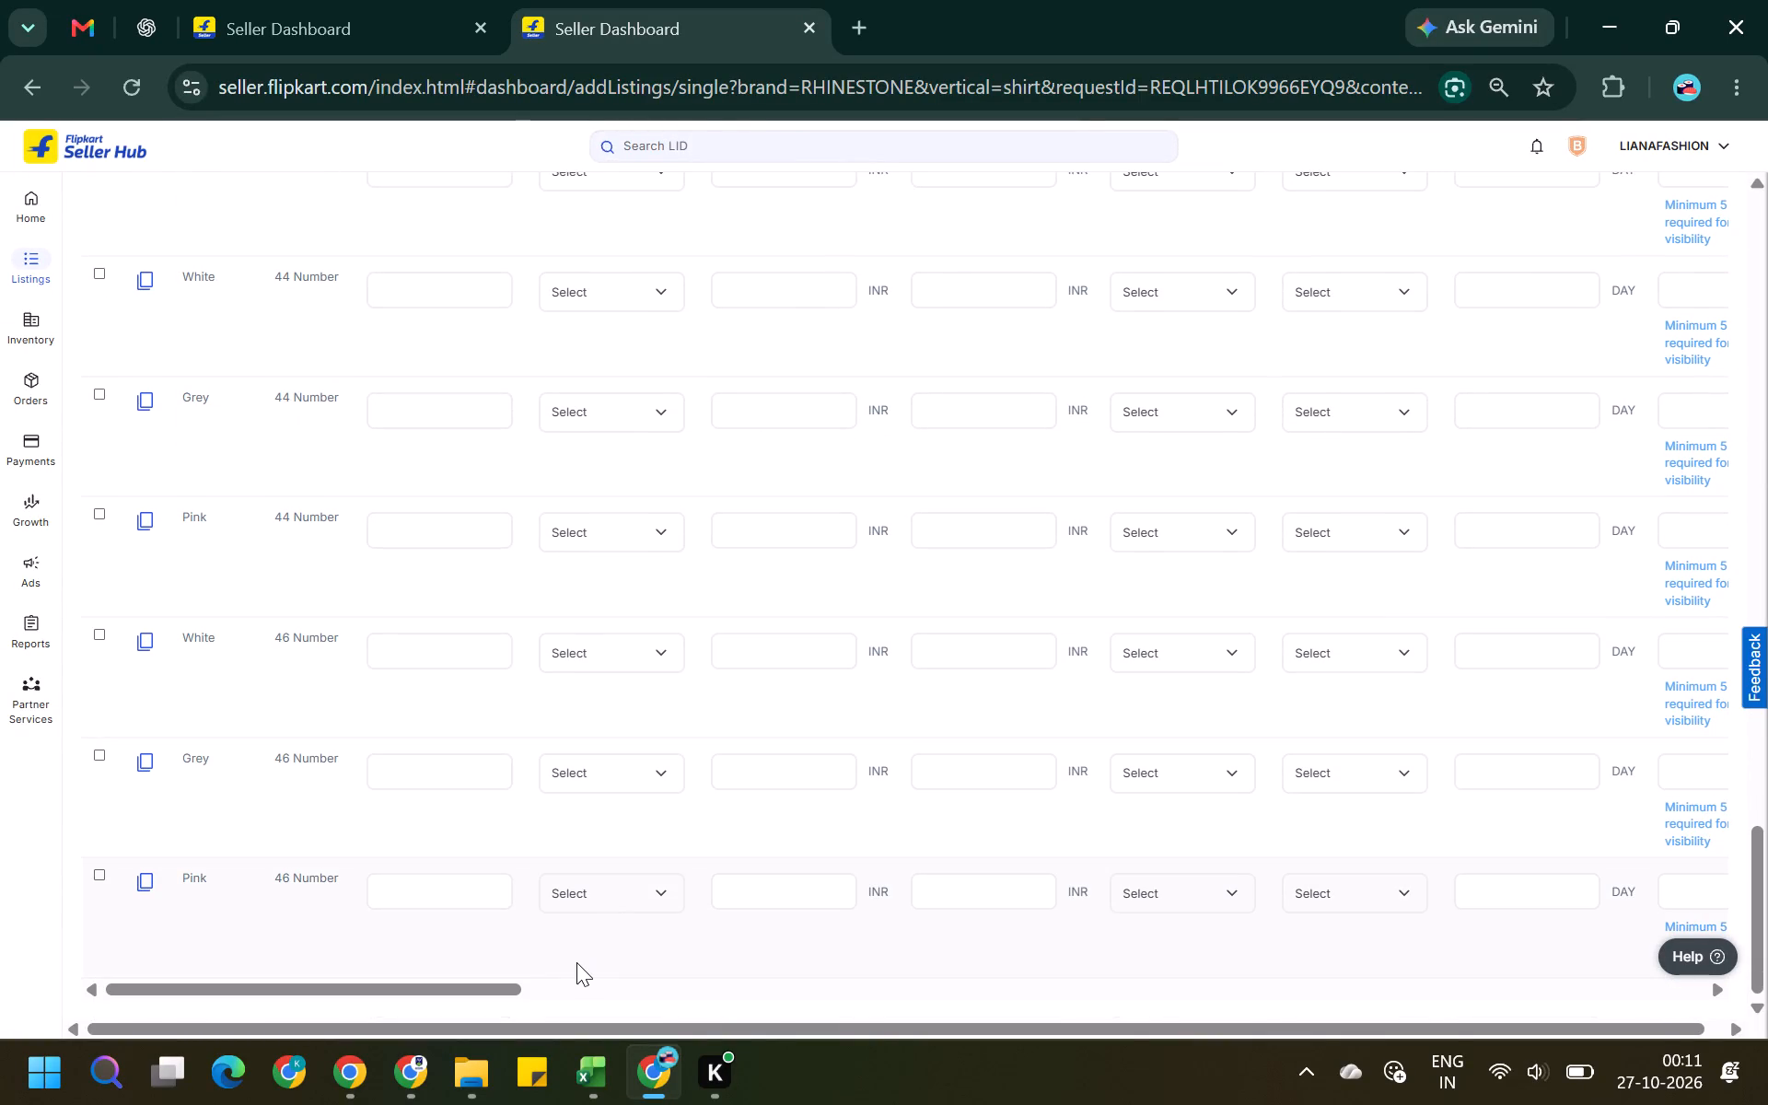
scroll(590, 714, up, 5)
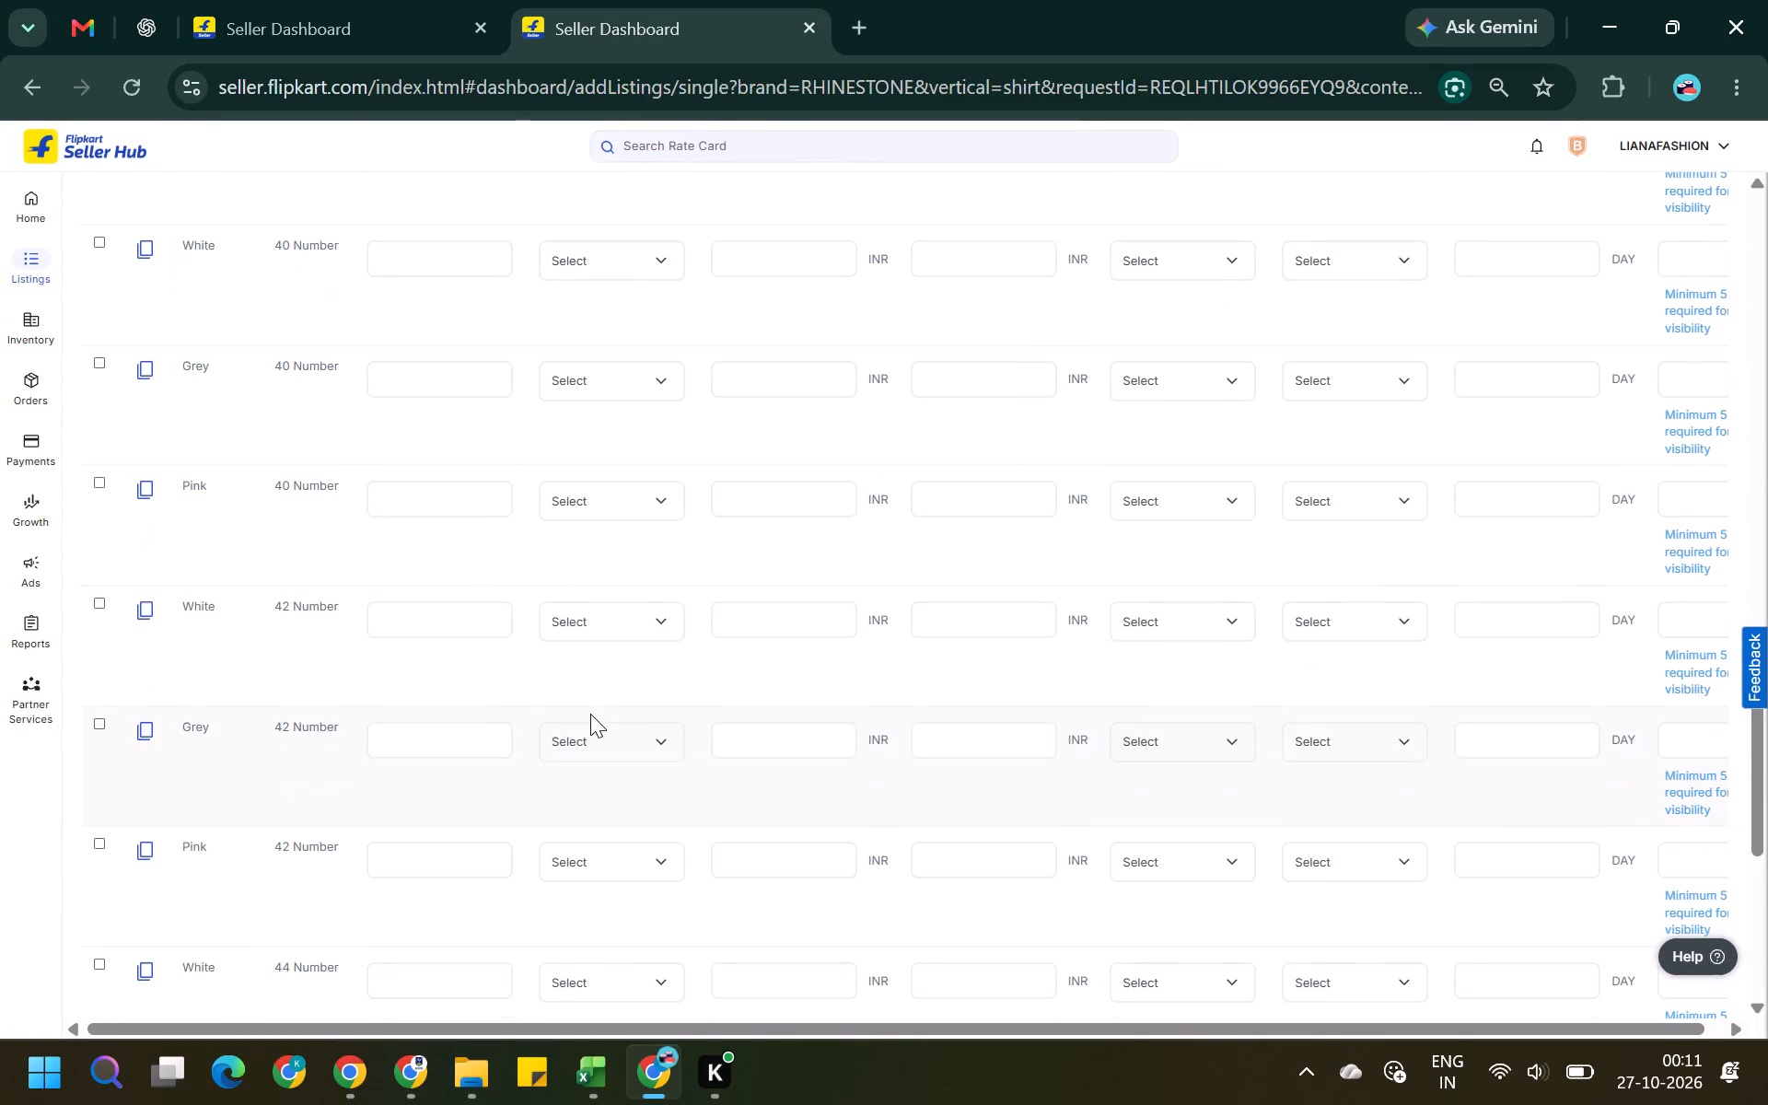
scroll(590, 714, up, 11)
scroll(560, 678, down, 3)
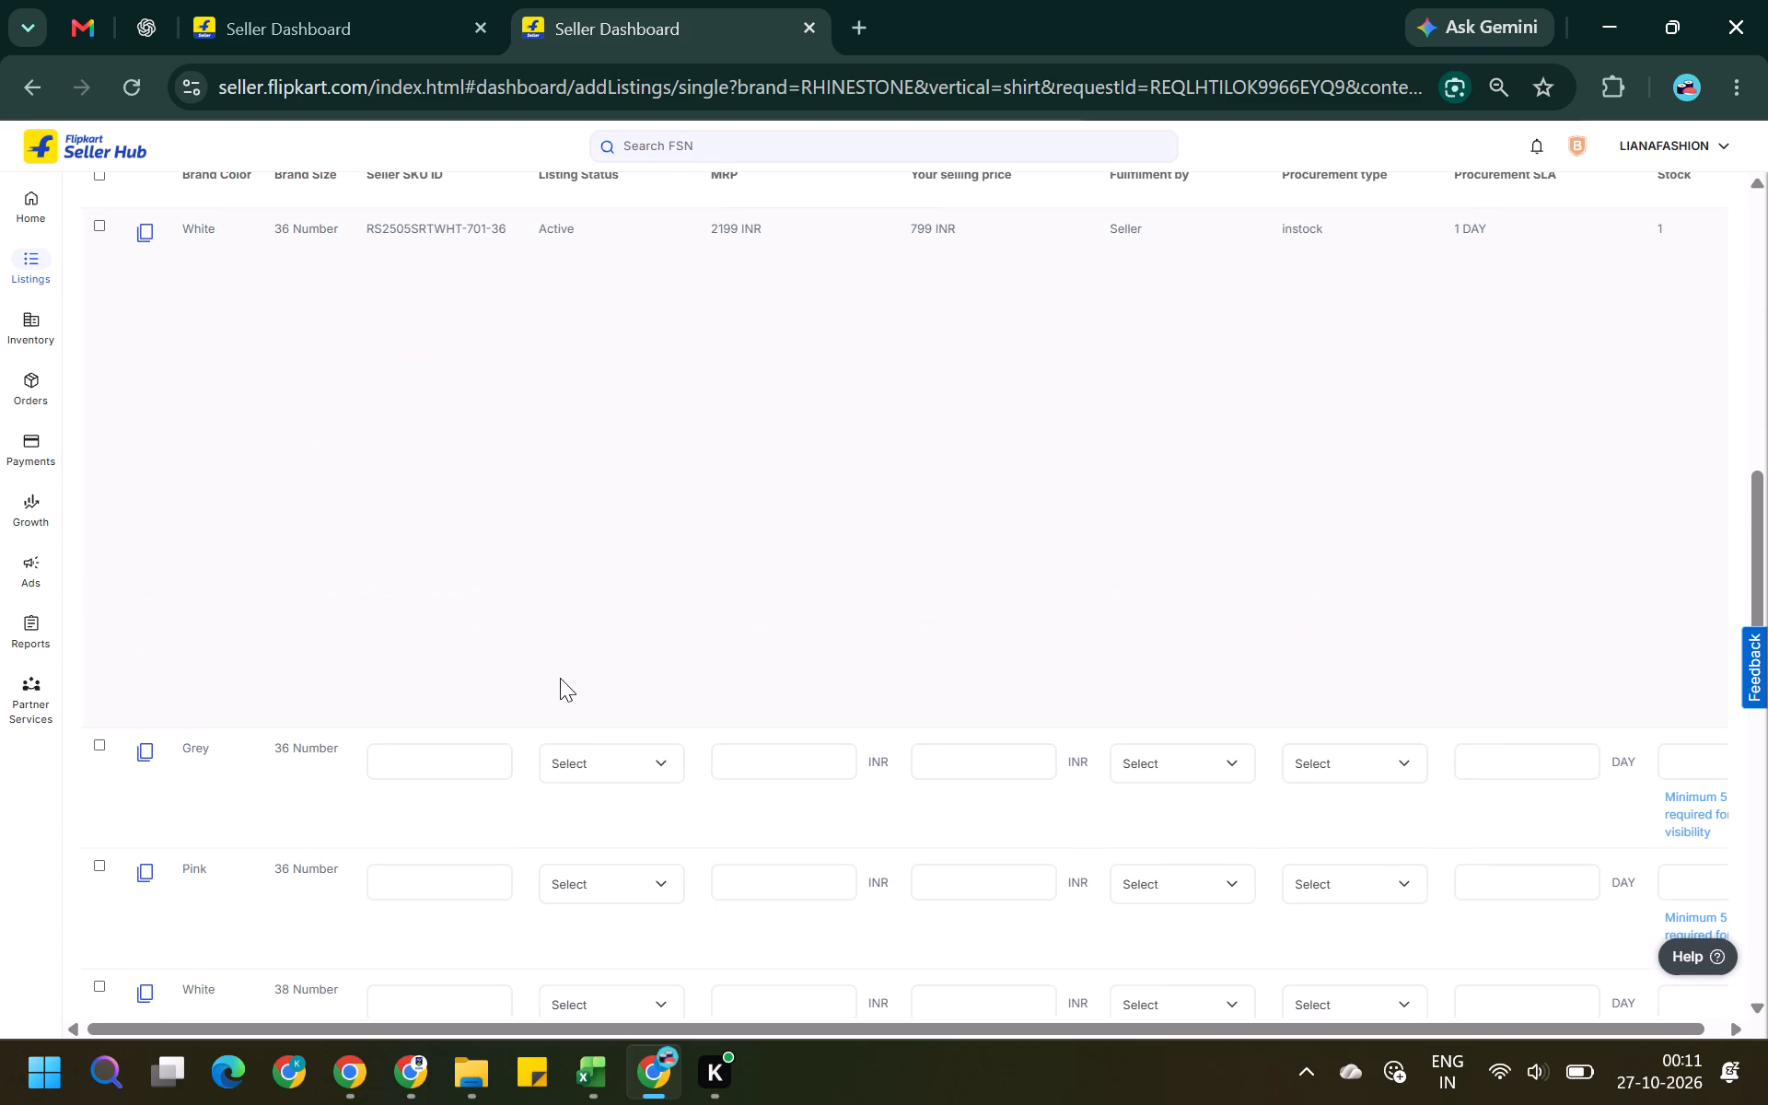
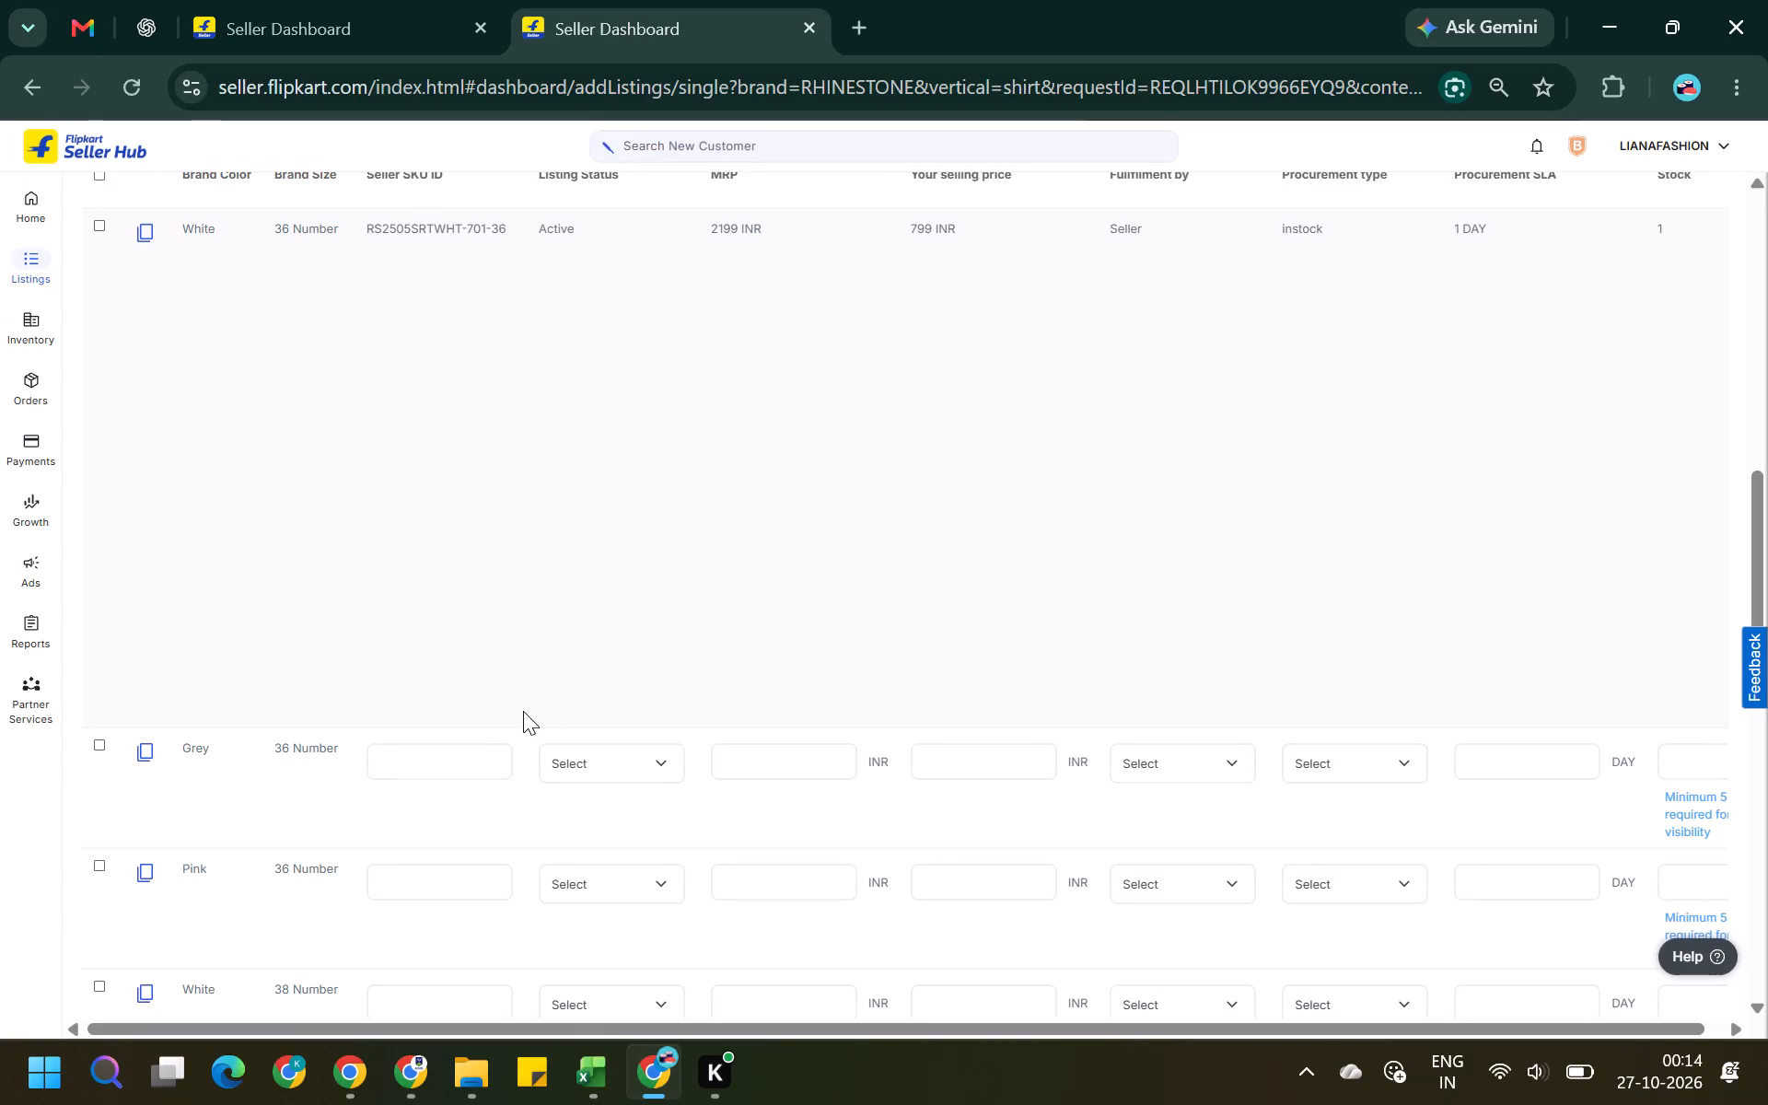
Set the listing status to Active for the Grey and Pink size 36 variants and the White size 38 variant.
scroll(714, 505, up, 1)
scroll(714, 505, down, 1)
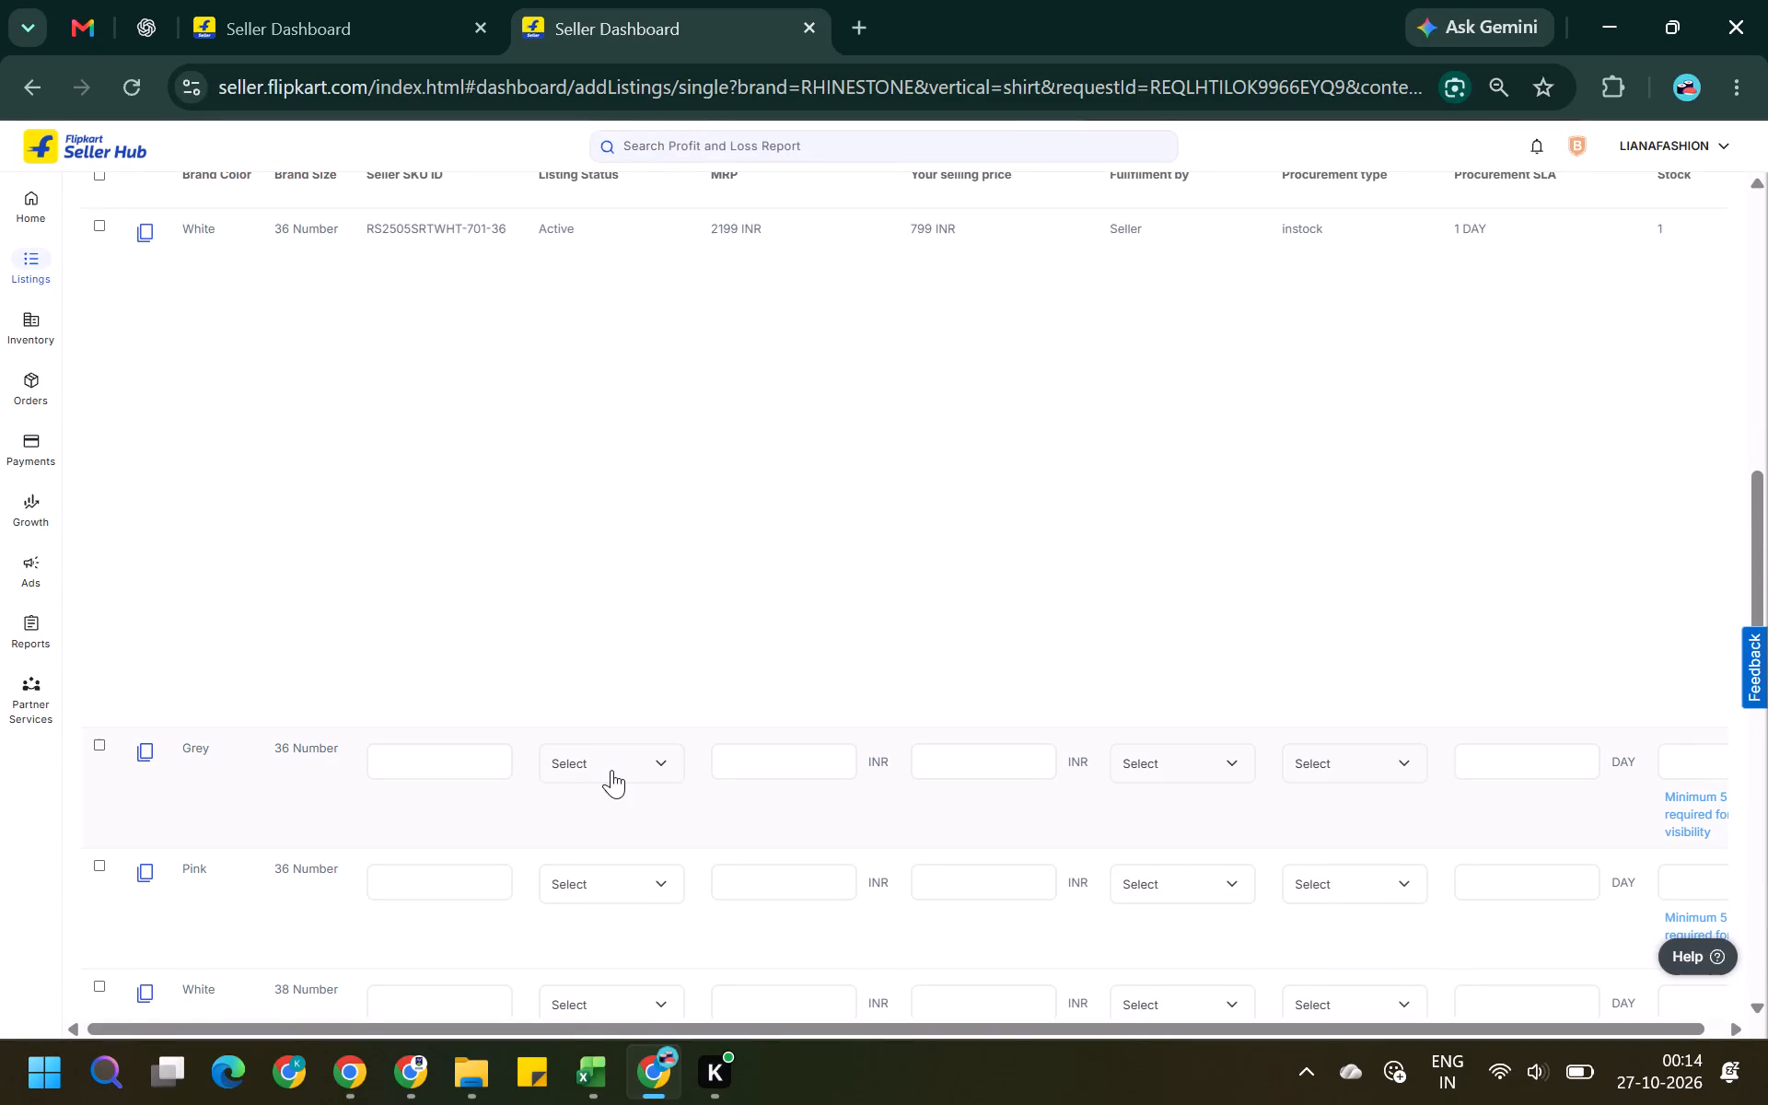
click(611, 770)
double_click(588, 890)
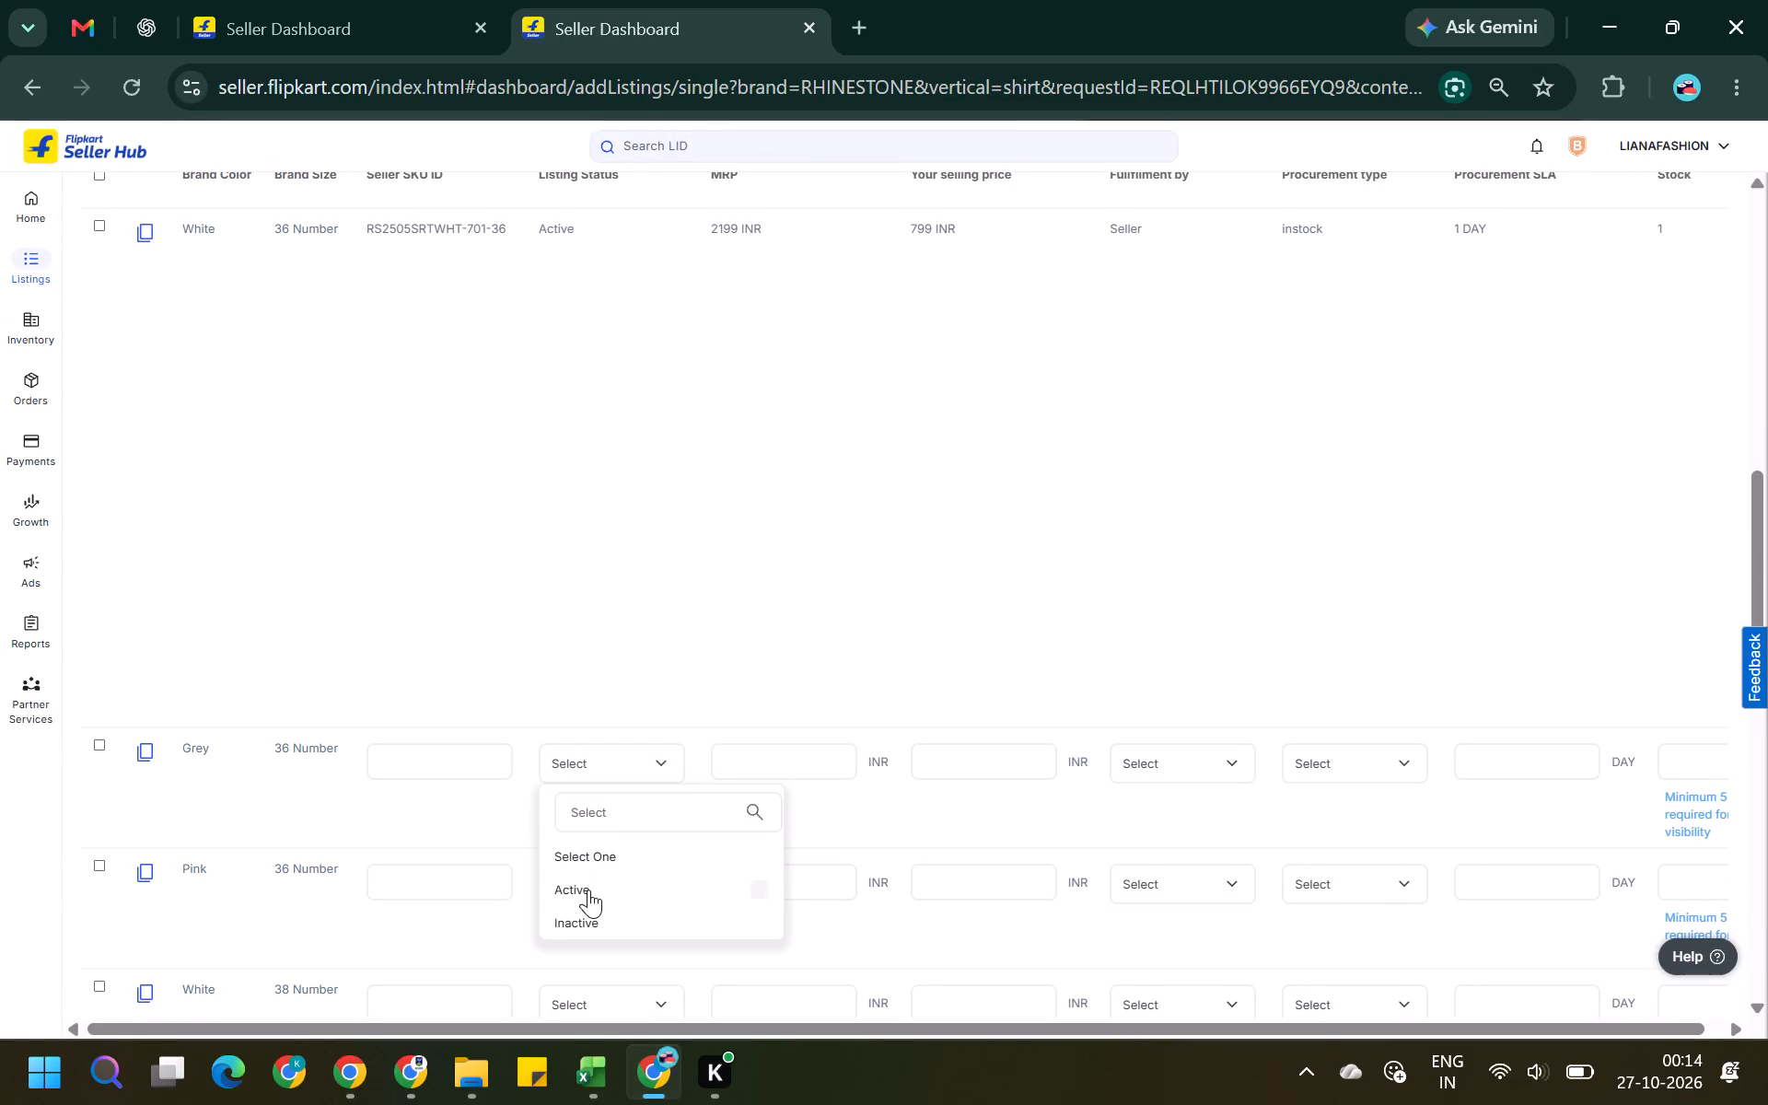
click(587, 985)
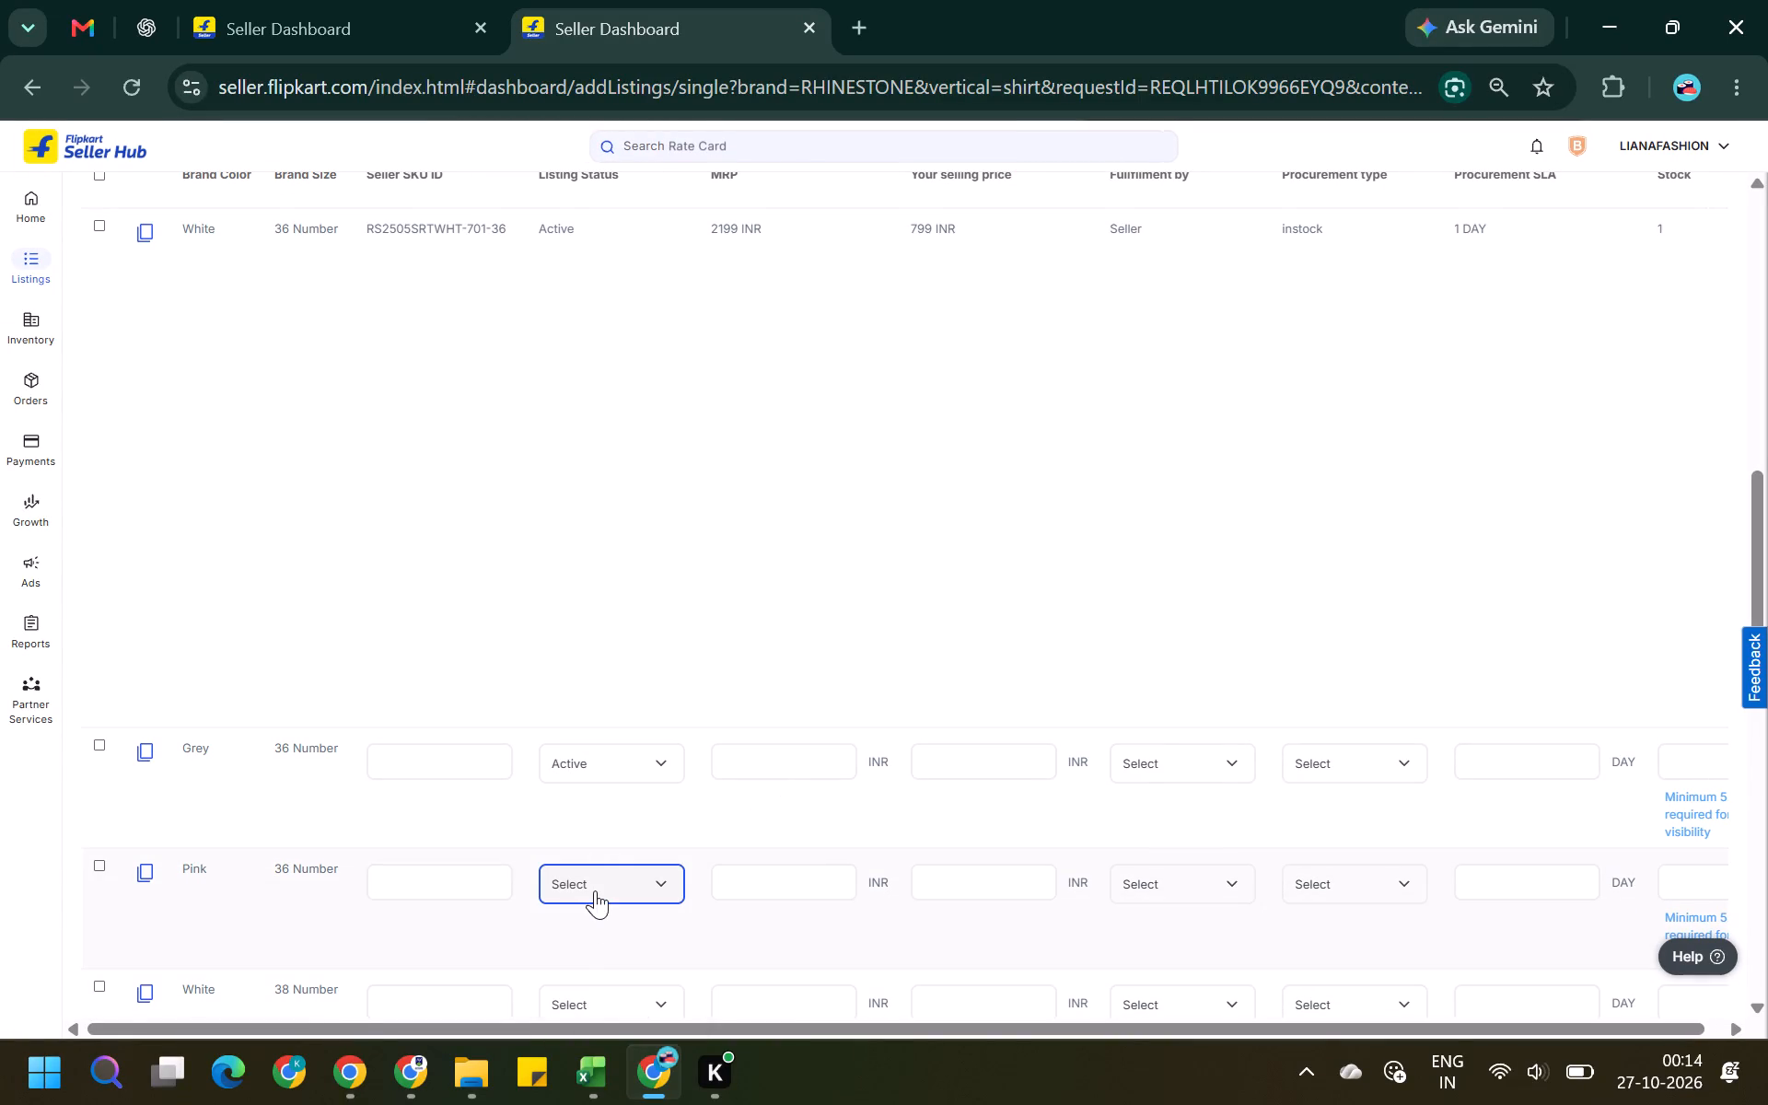
click(595, 890)
click(576, 1007)
scroll(719, 651, down, 2)
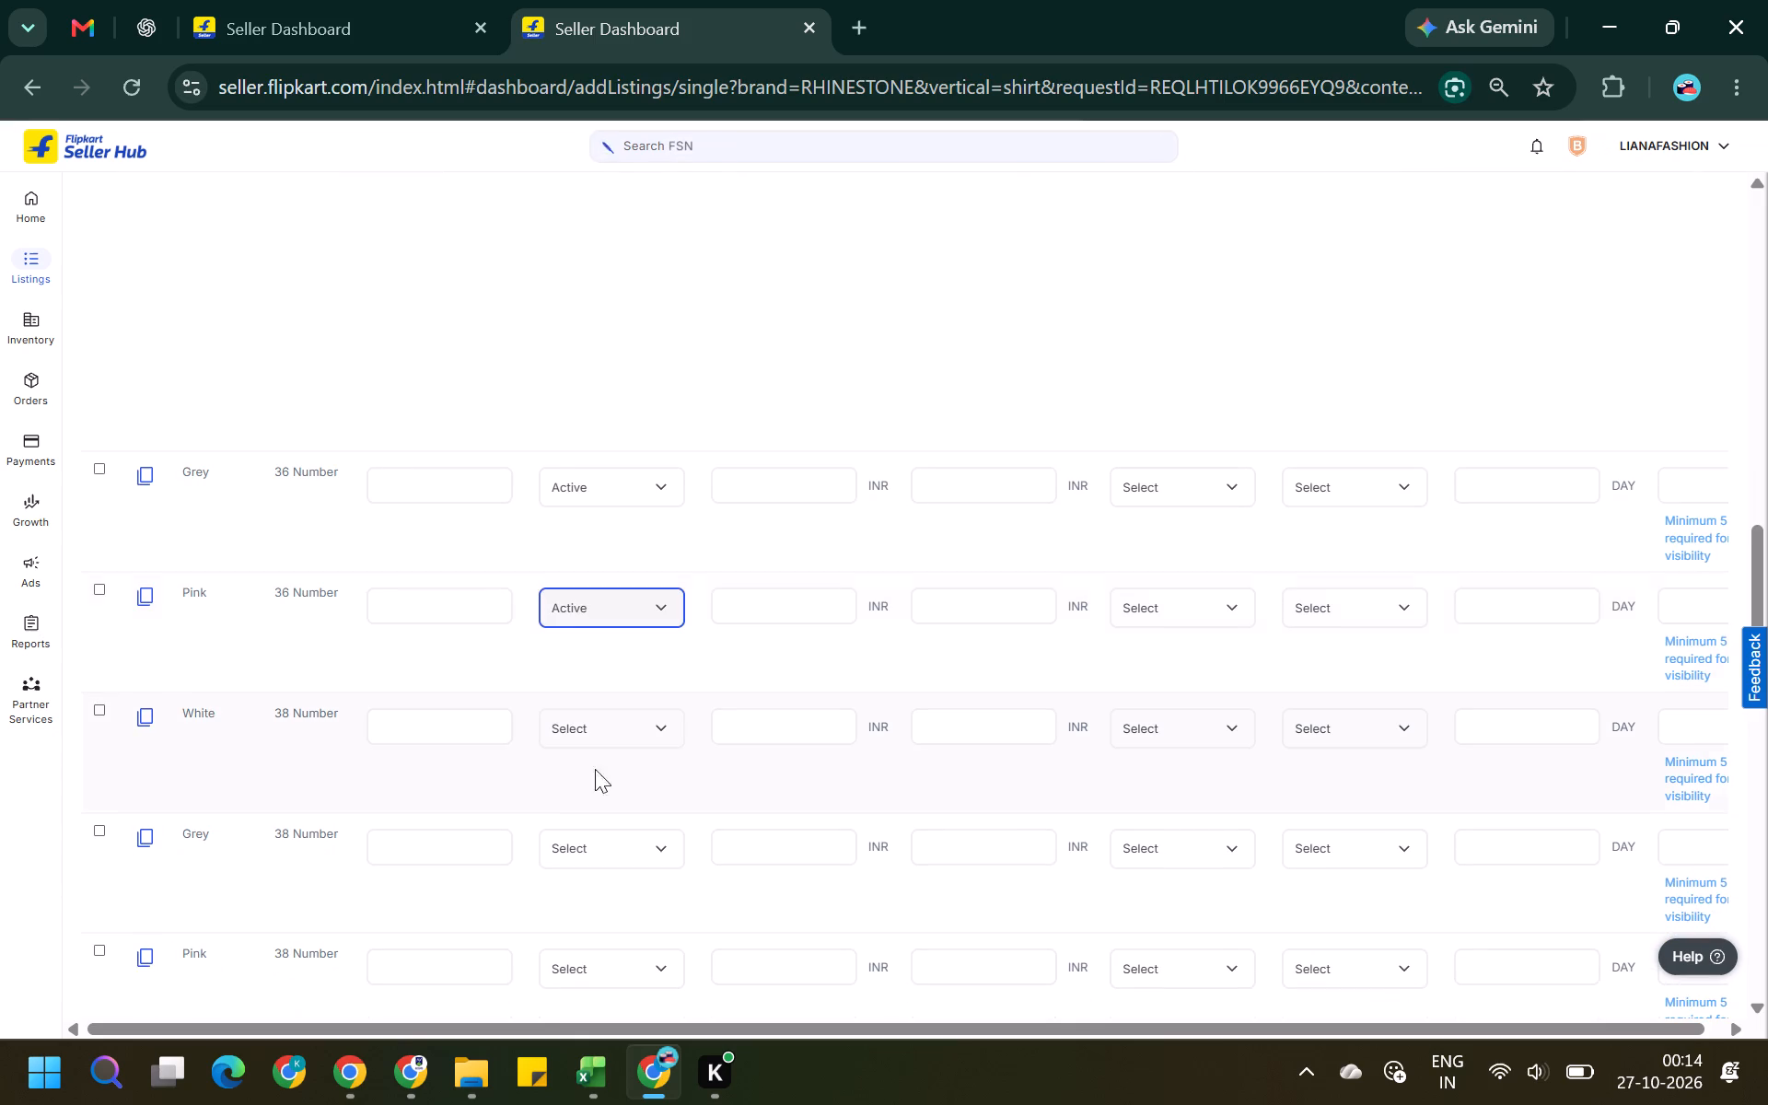
click(591, 733)
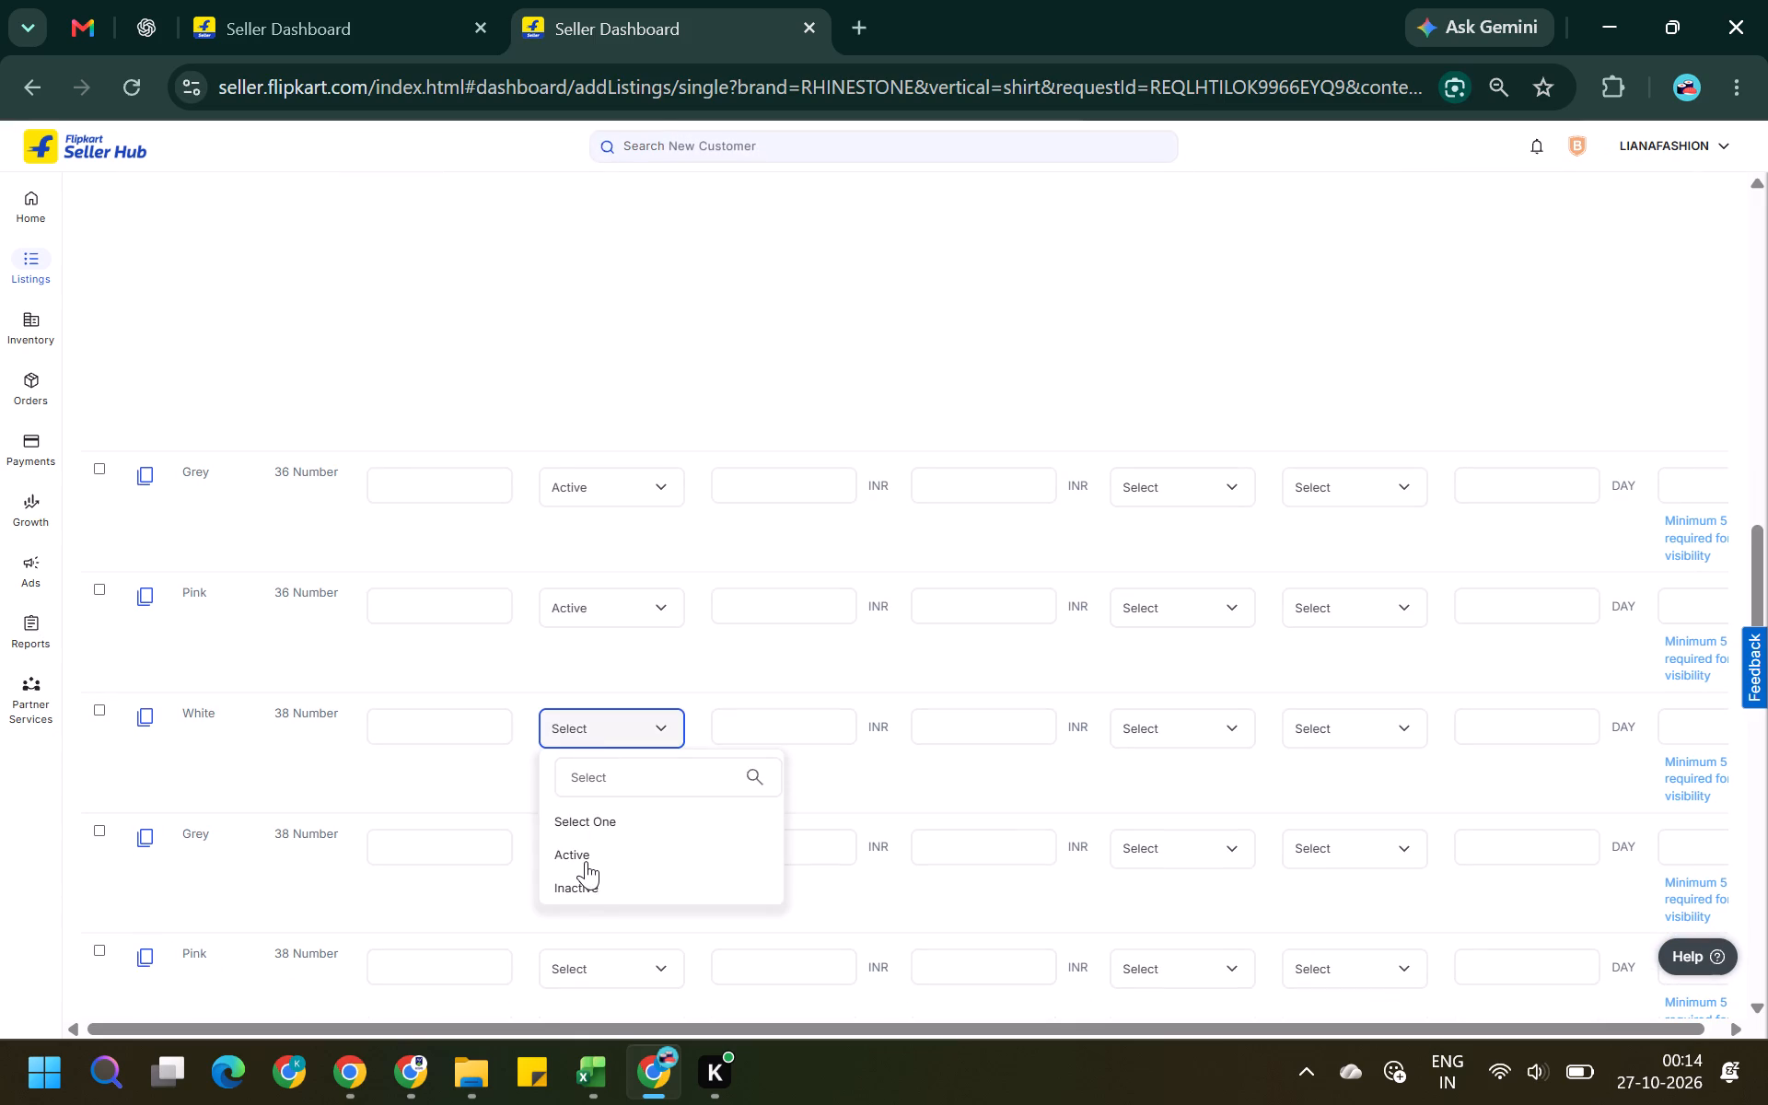
click(586, 861)
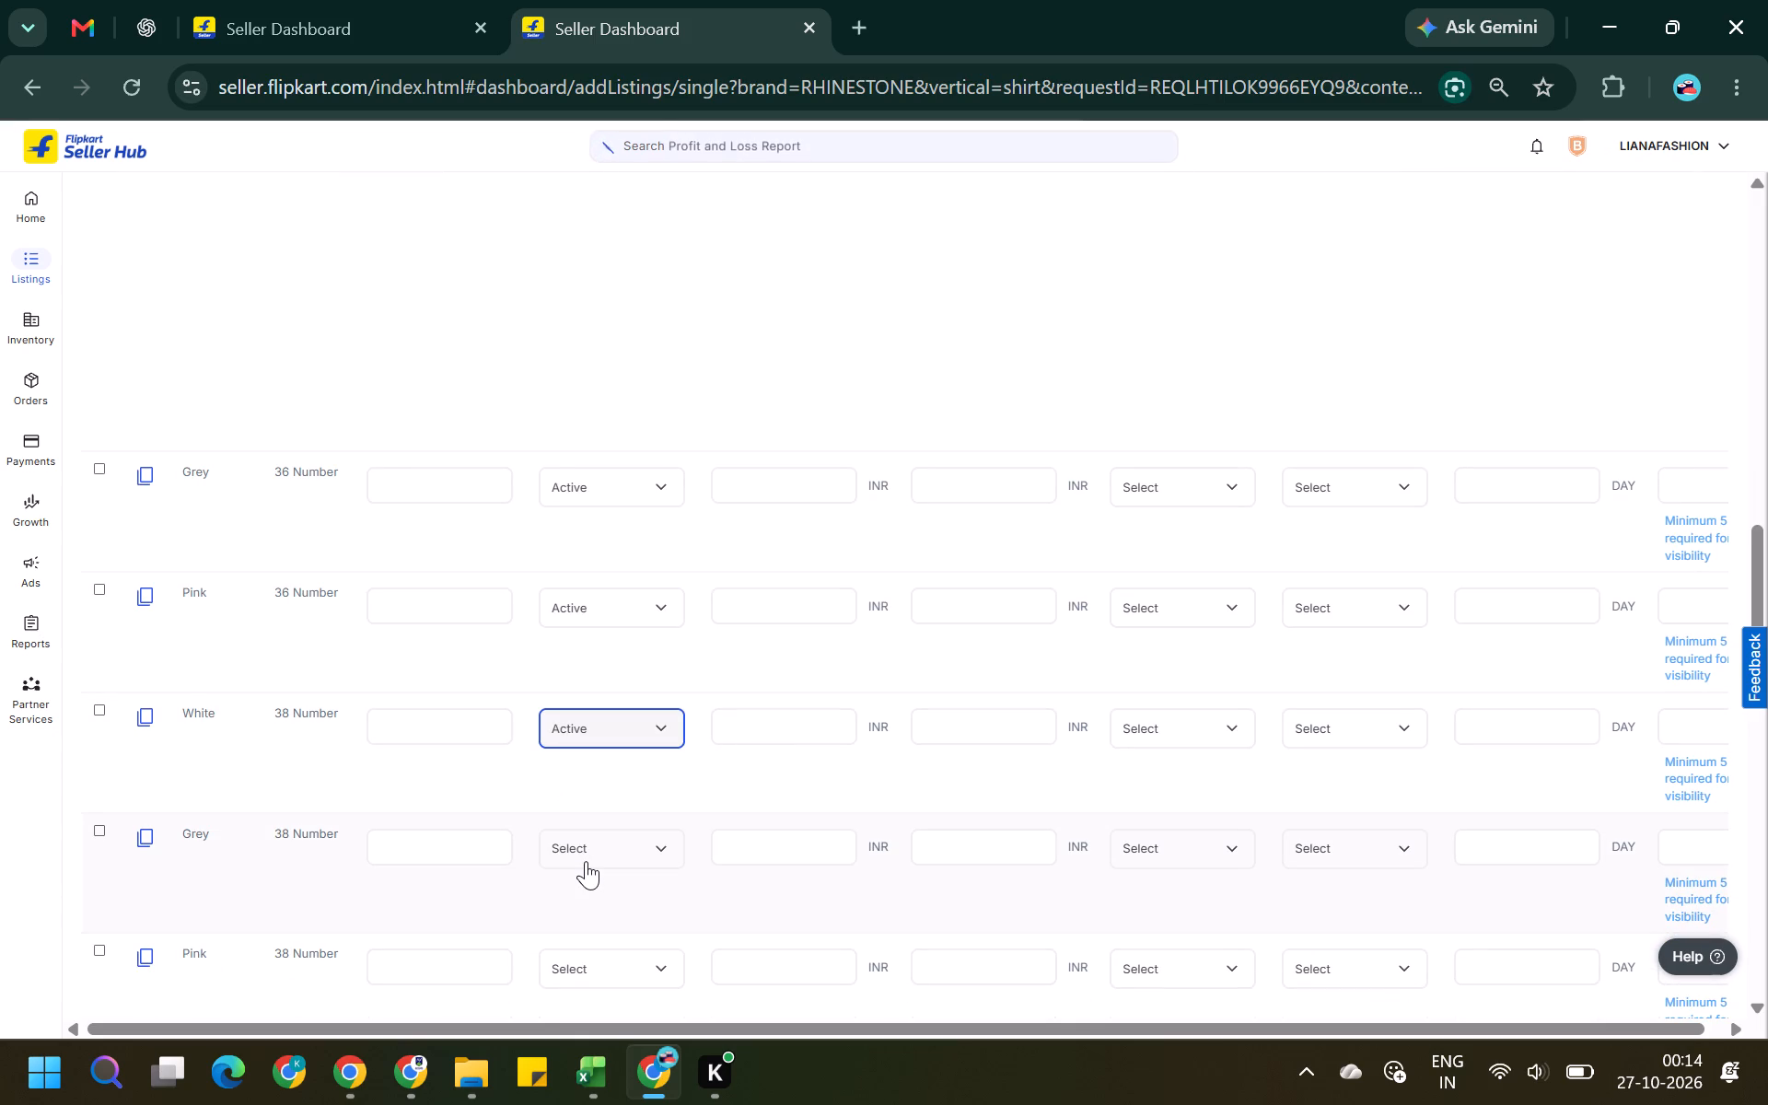
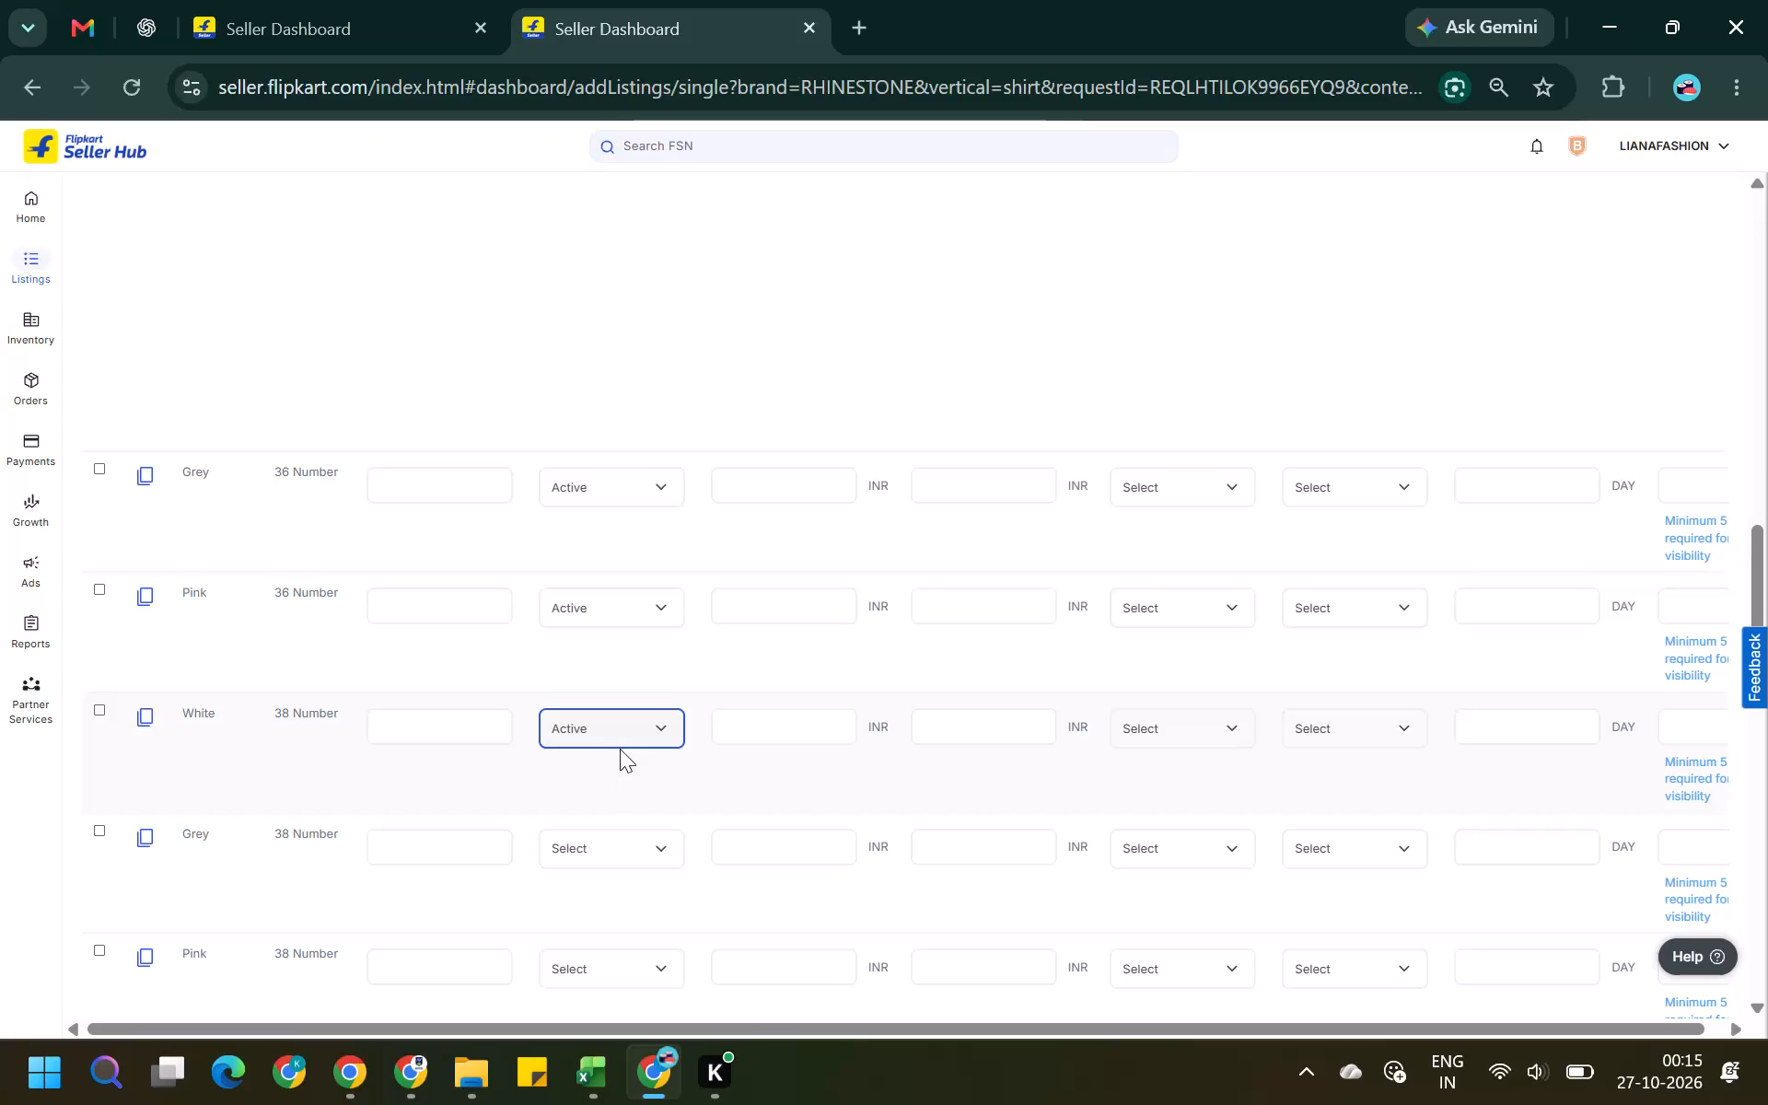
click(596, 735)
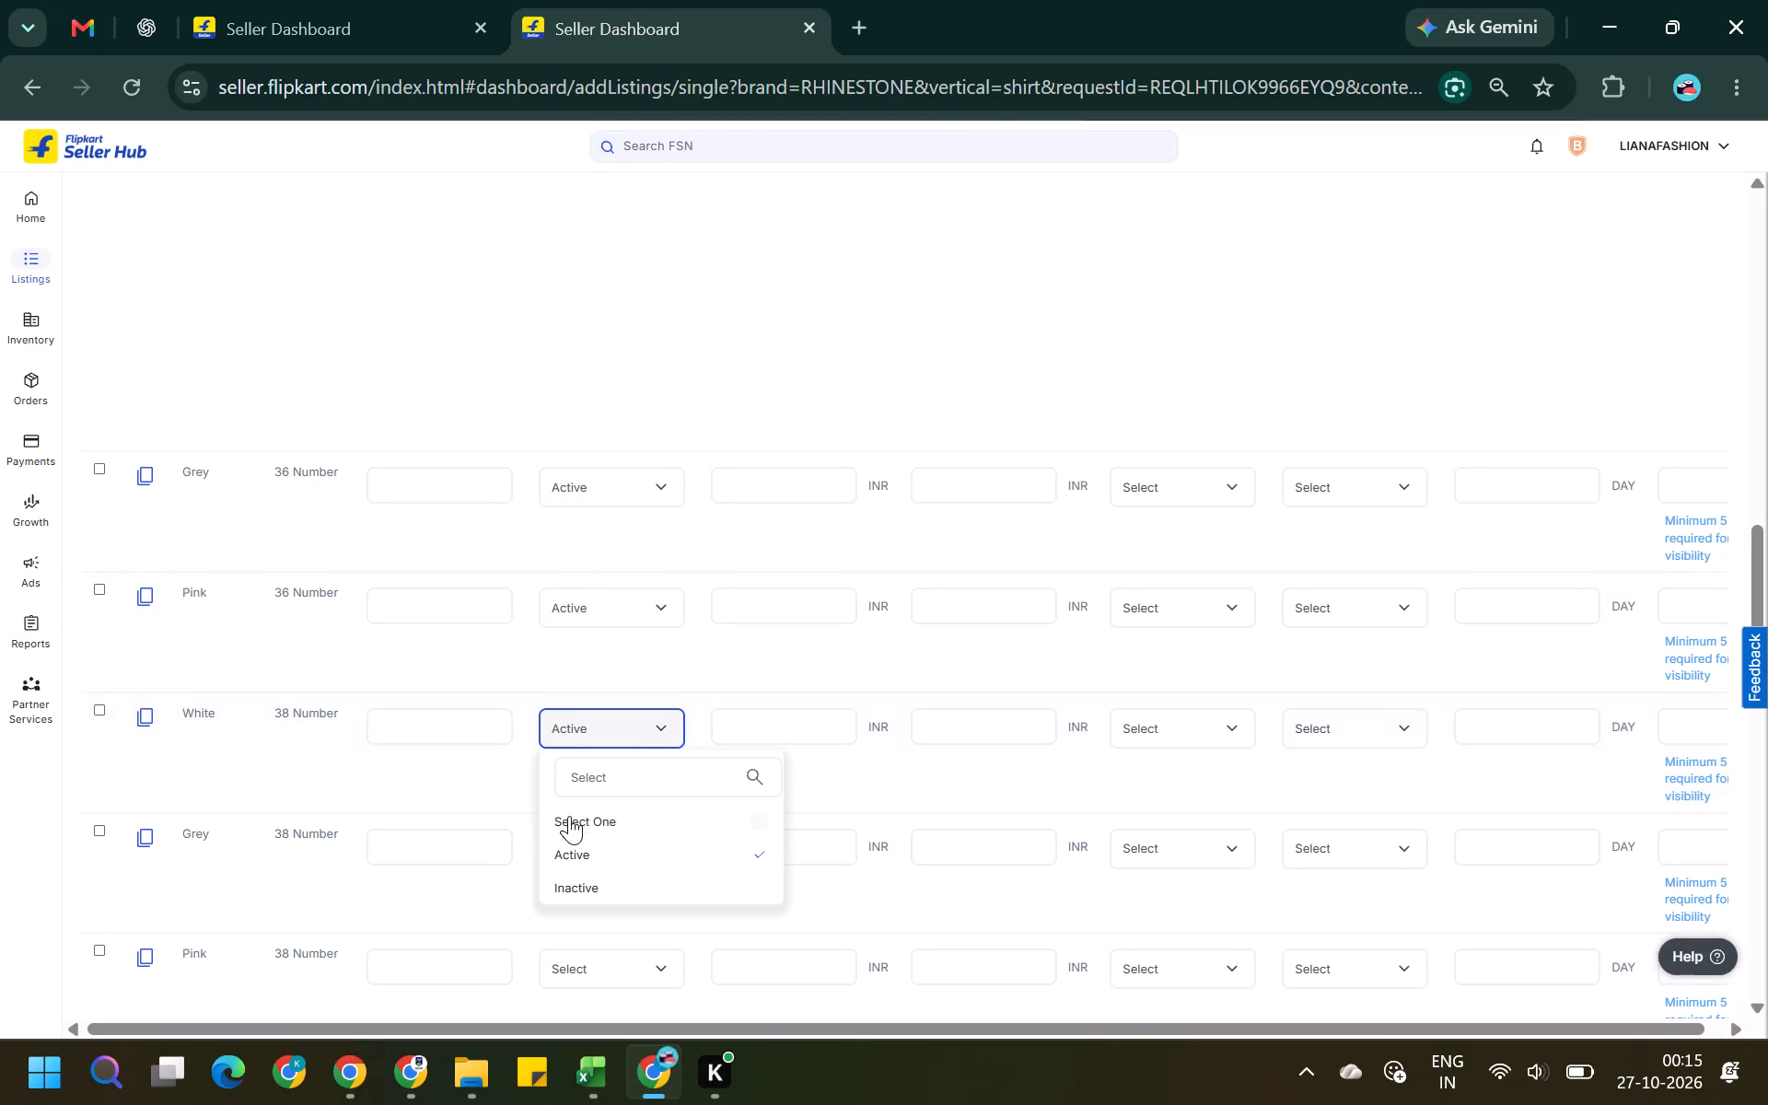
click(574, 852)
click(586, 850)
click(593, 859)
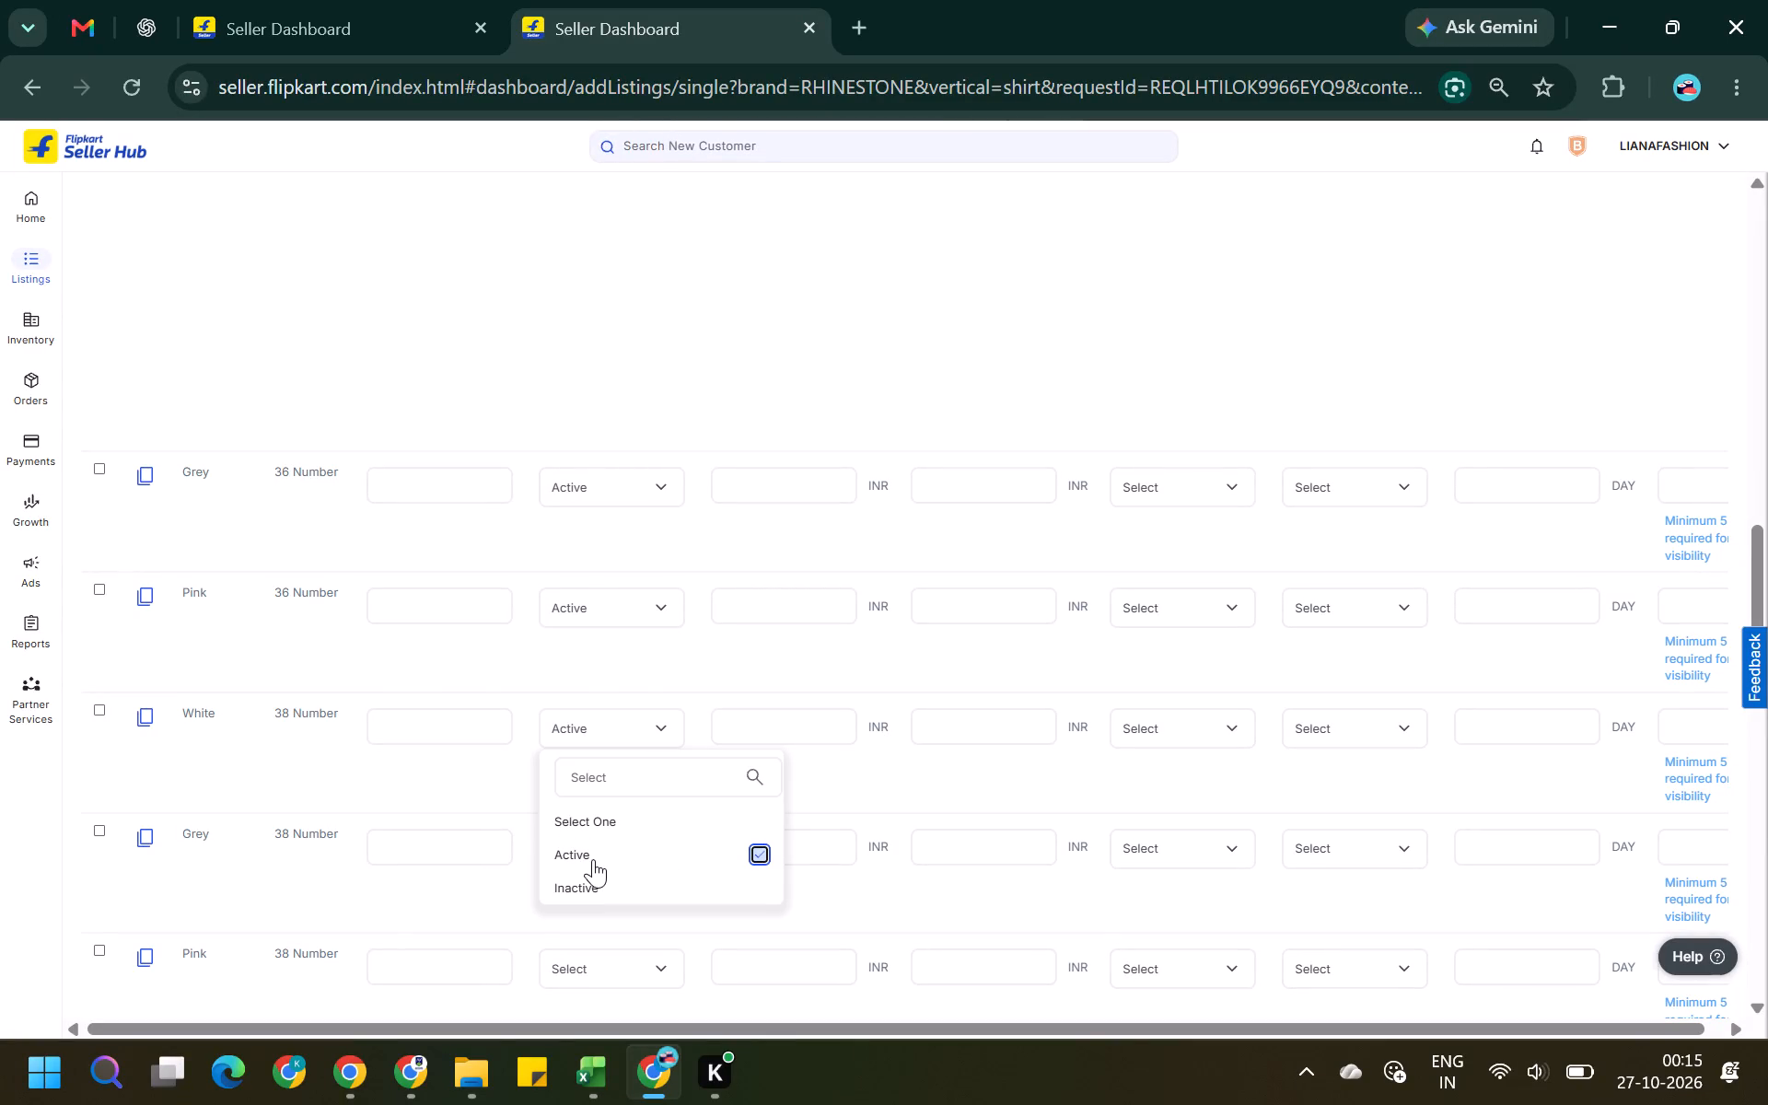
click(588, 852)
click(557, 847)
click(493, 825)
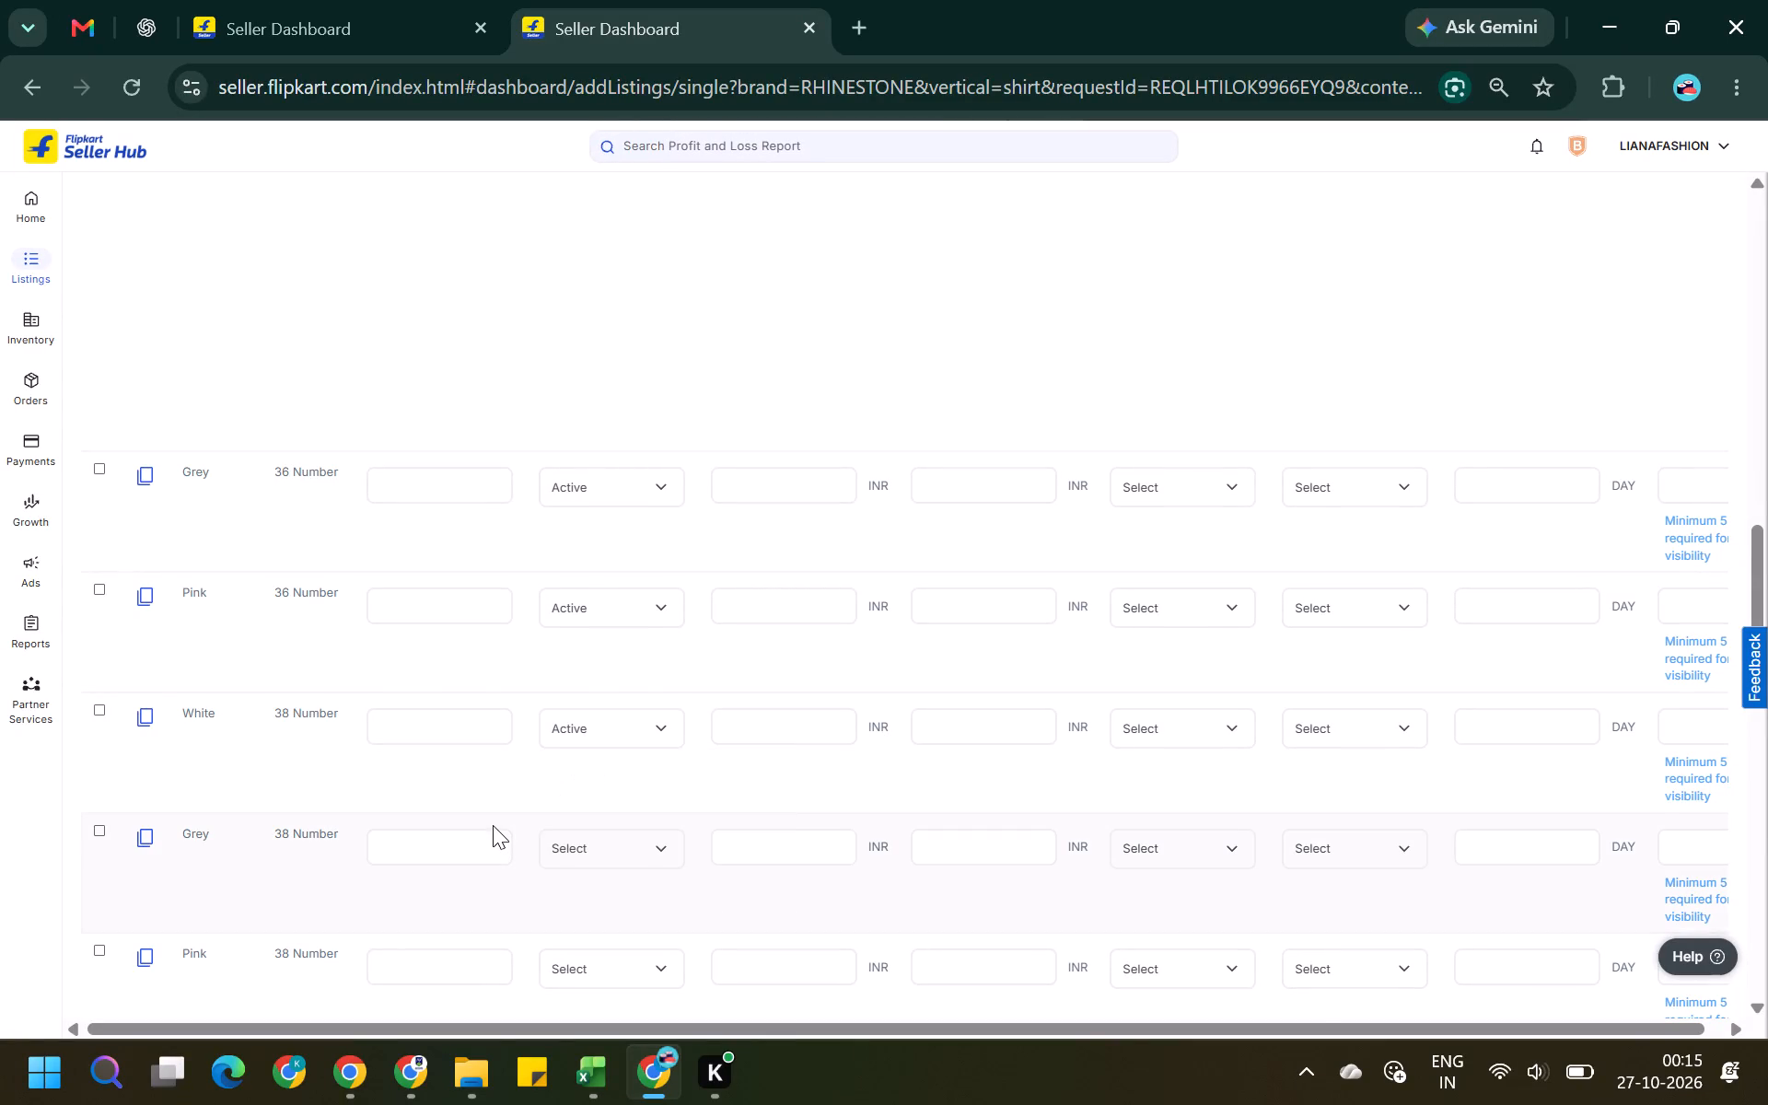
Open the listing status choices for the Grey size 38 variant.
scroll(493, 825, down, 2)
click(628, 593)
click(628, 590)
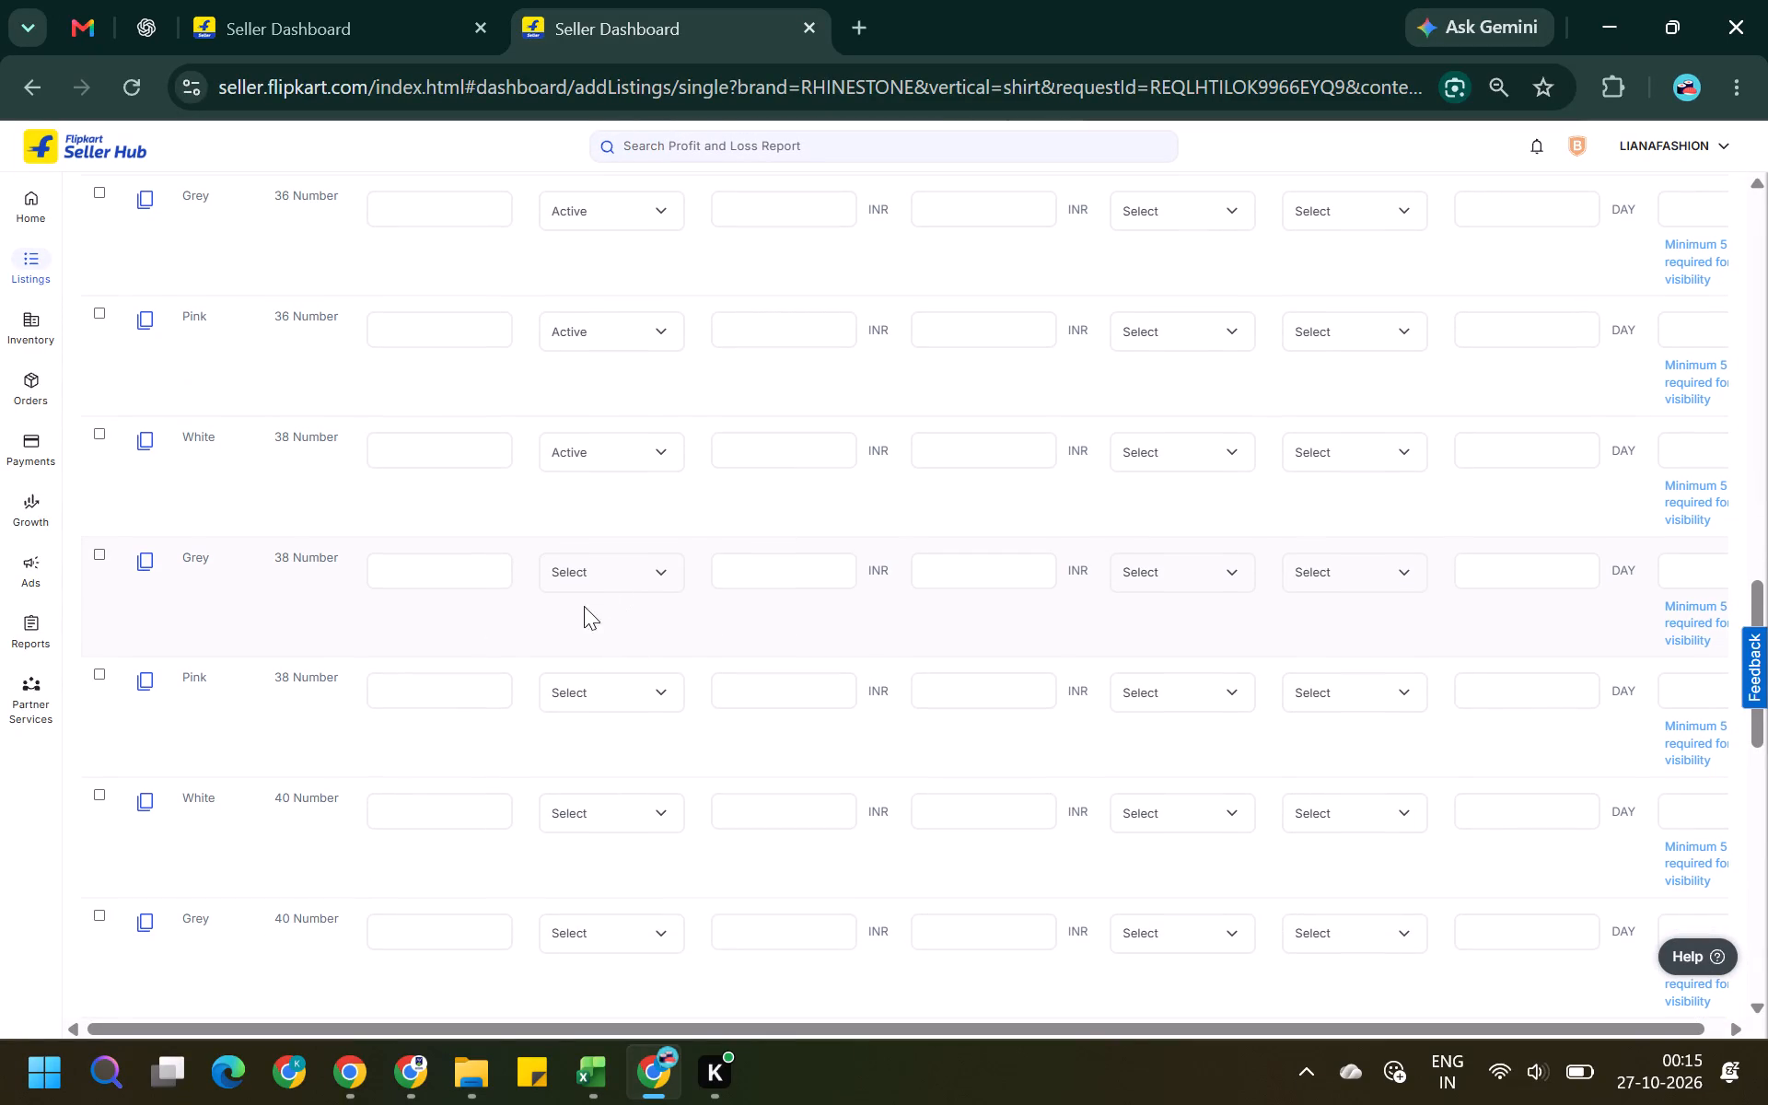
click(598, 576)
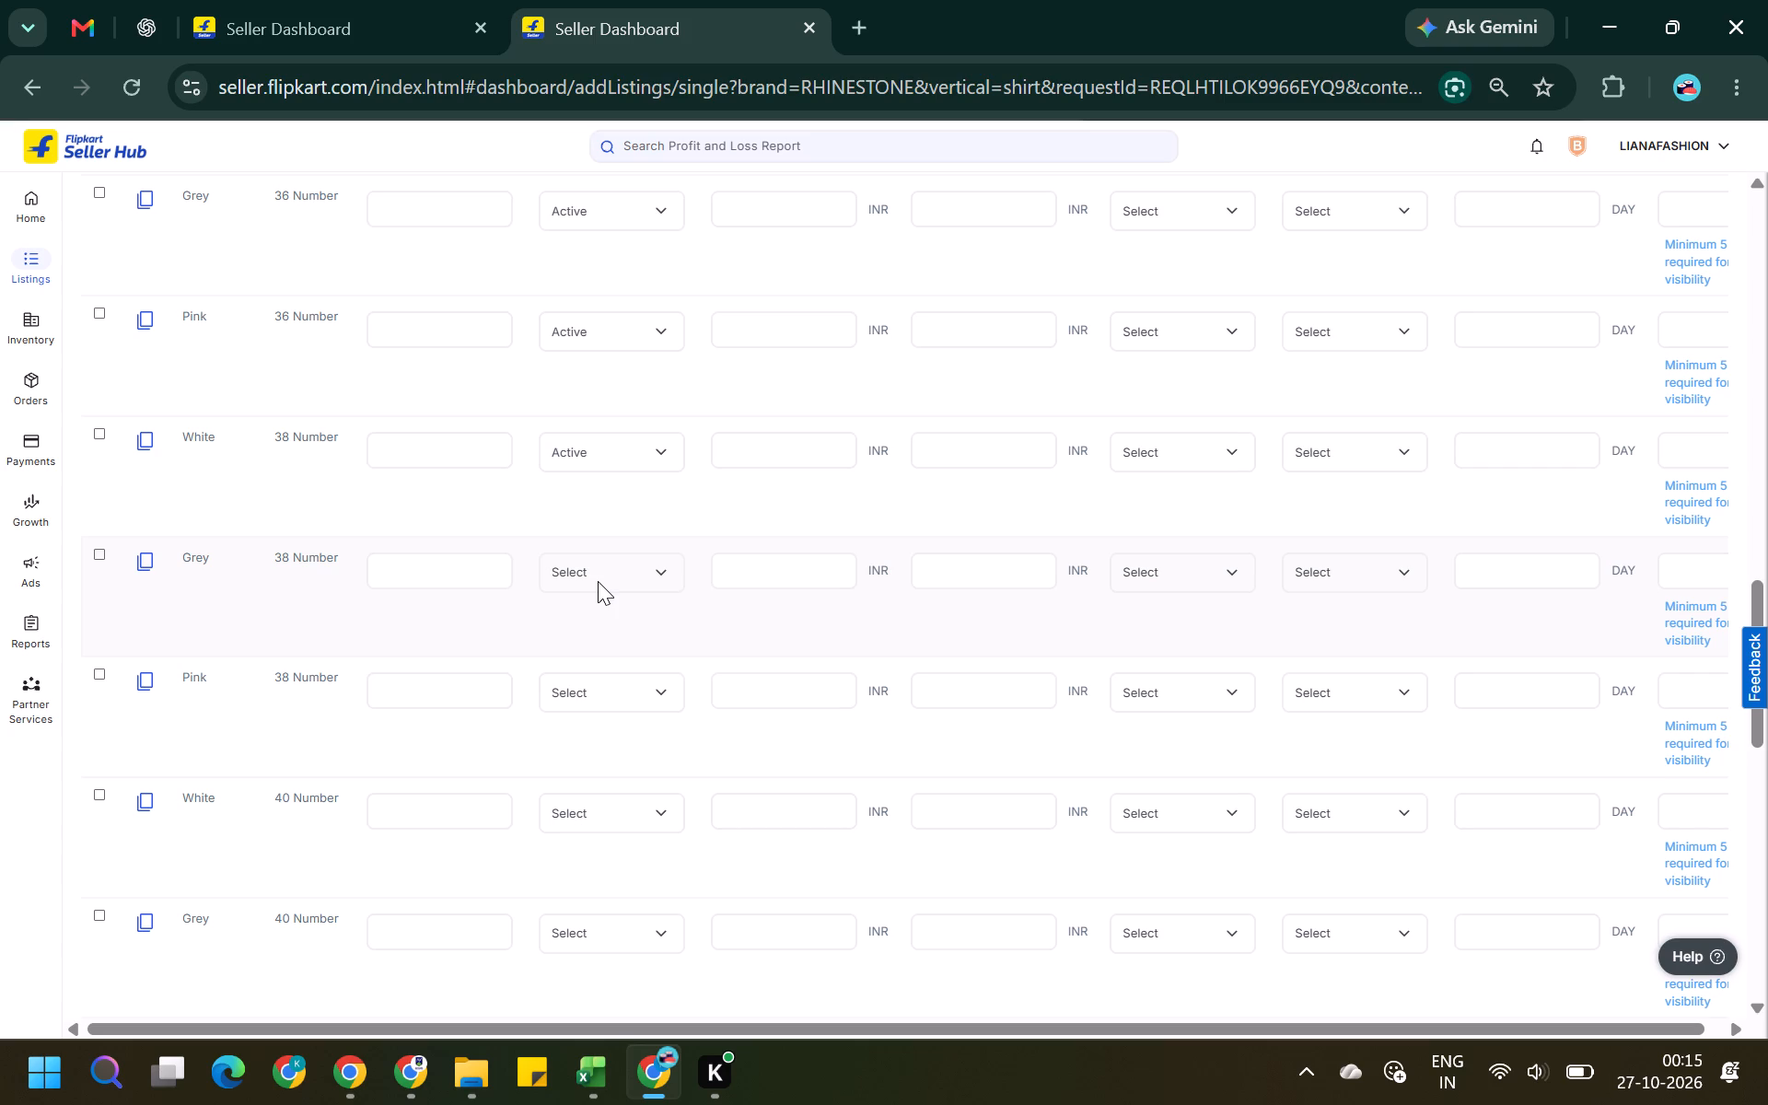